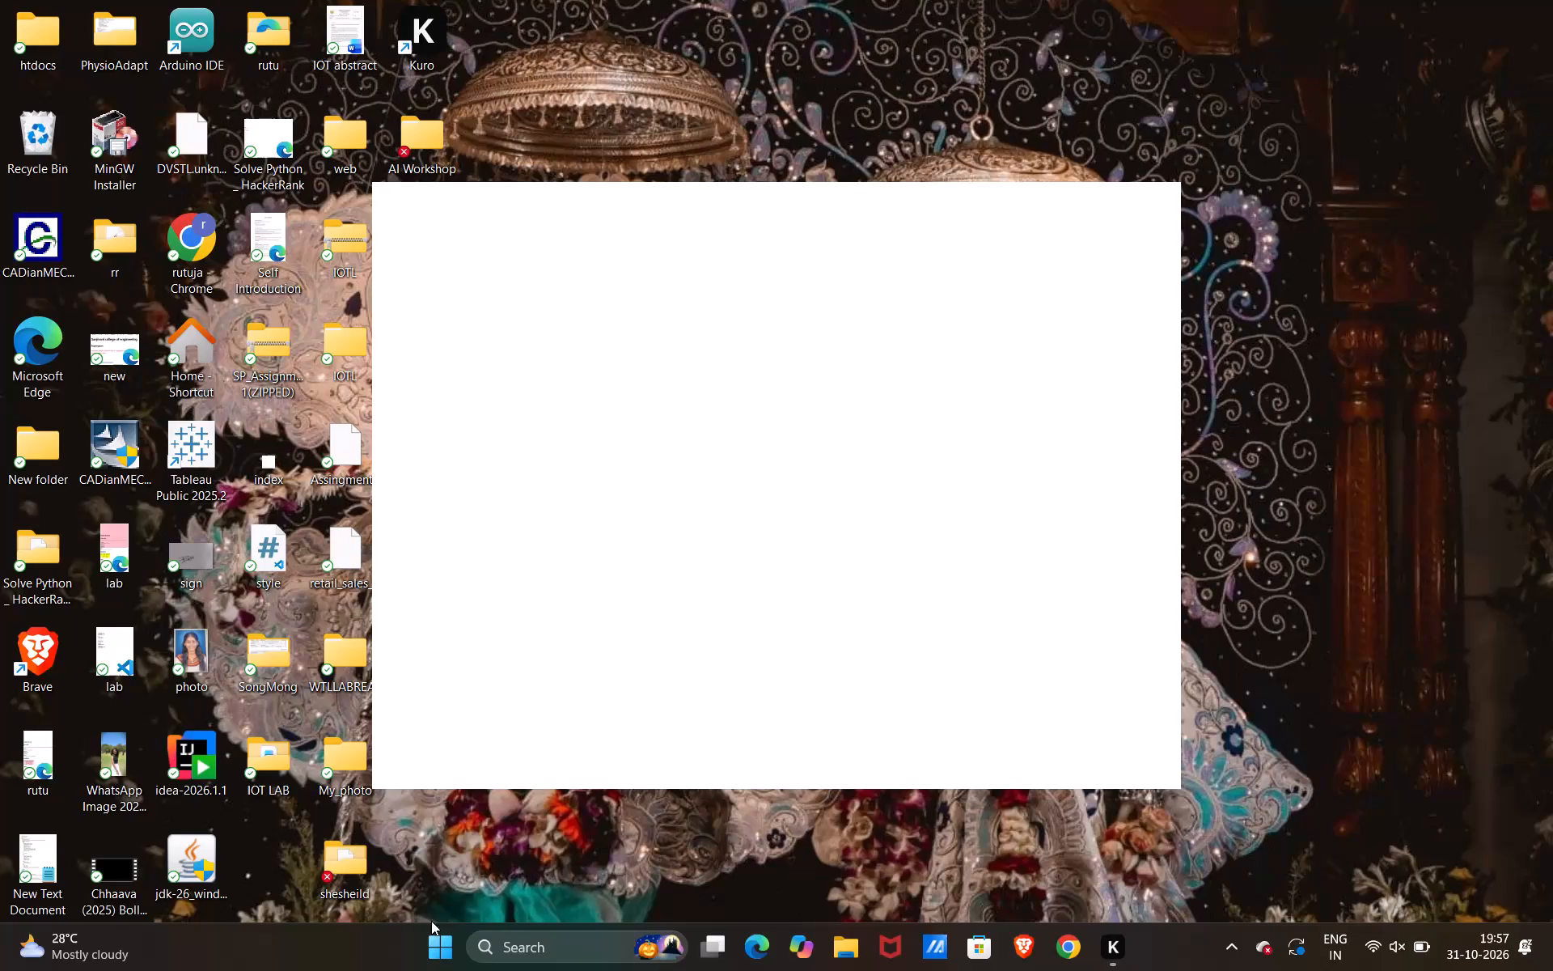
# Open the recent Word document WaveControl_Mini_Project_Proposal.
pyautogui.click(446, 948)
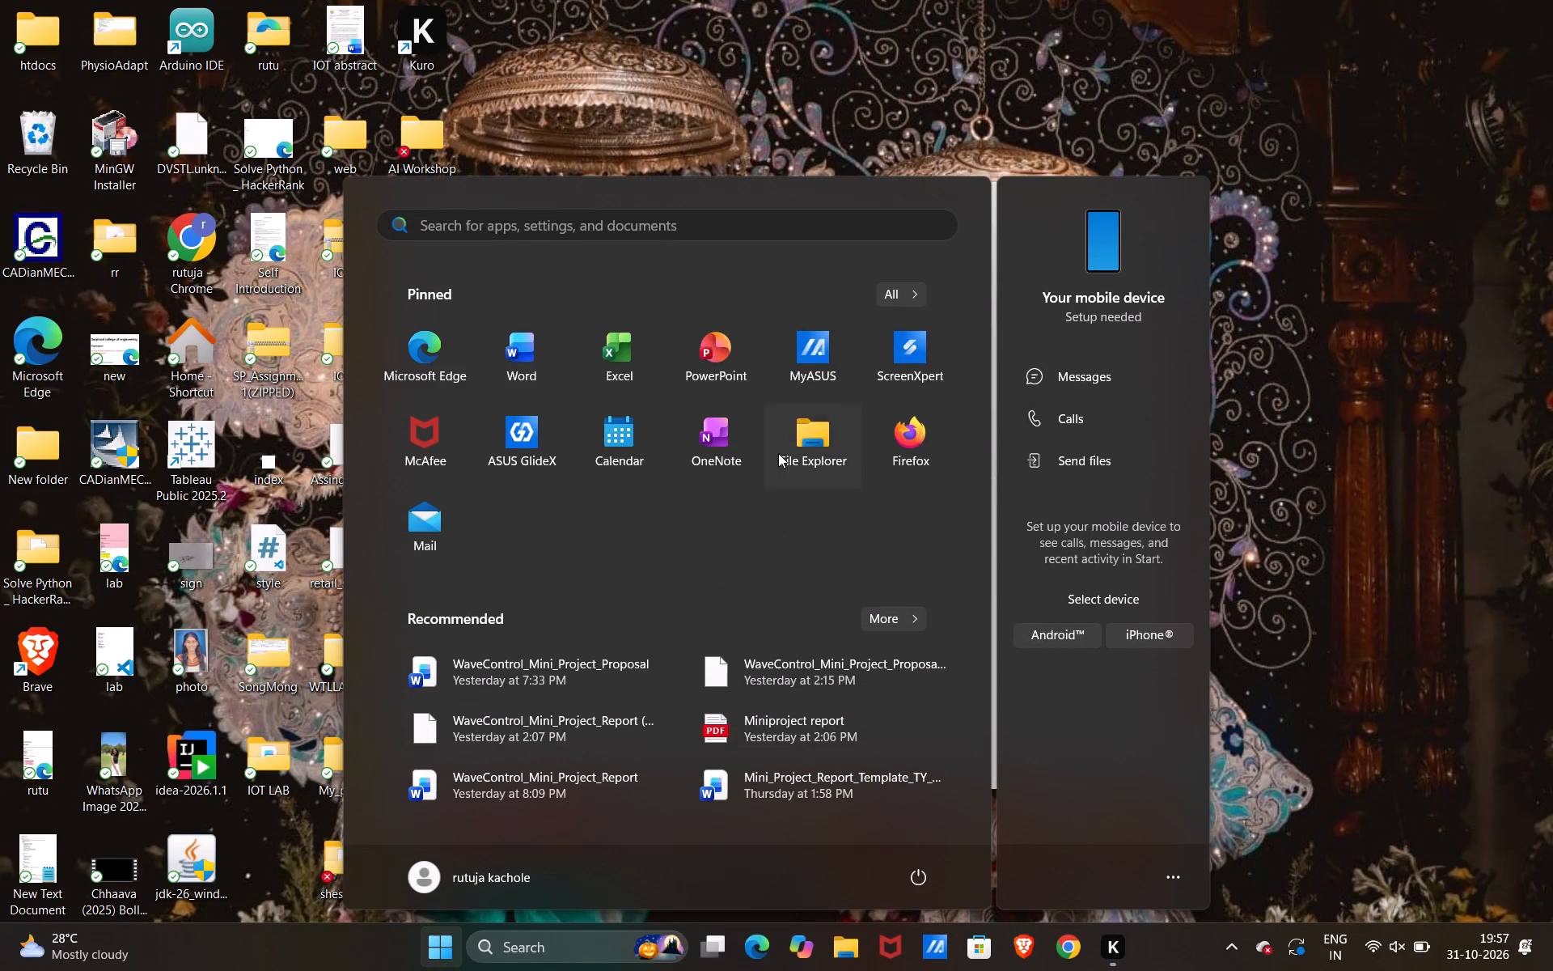
pyautogui.doubleClick(622, 652)
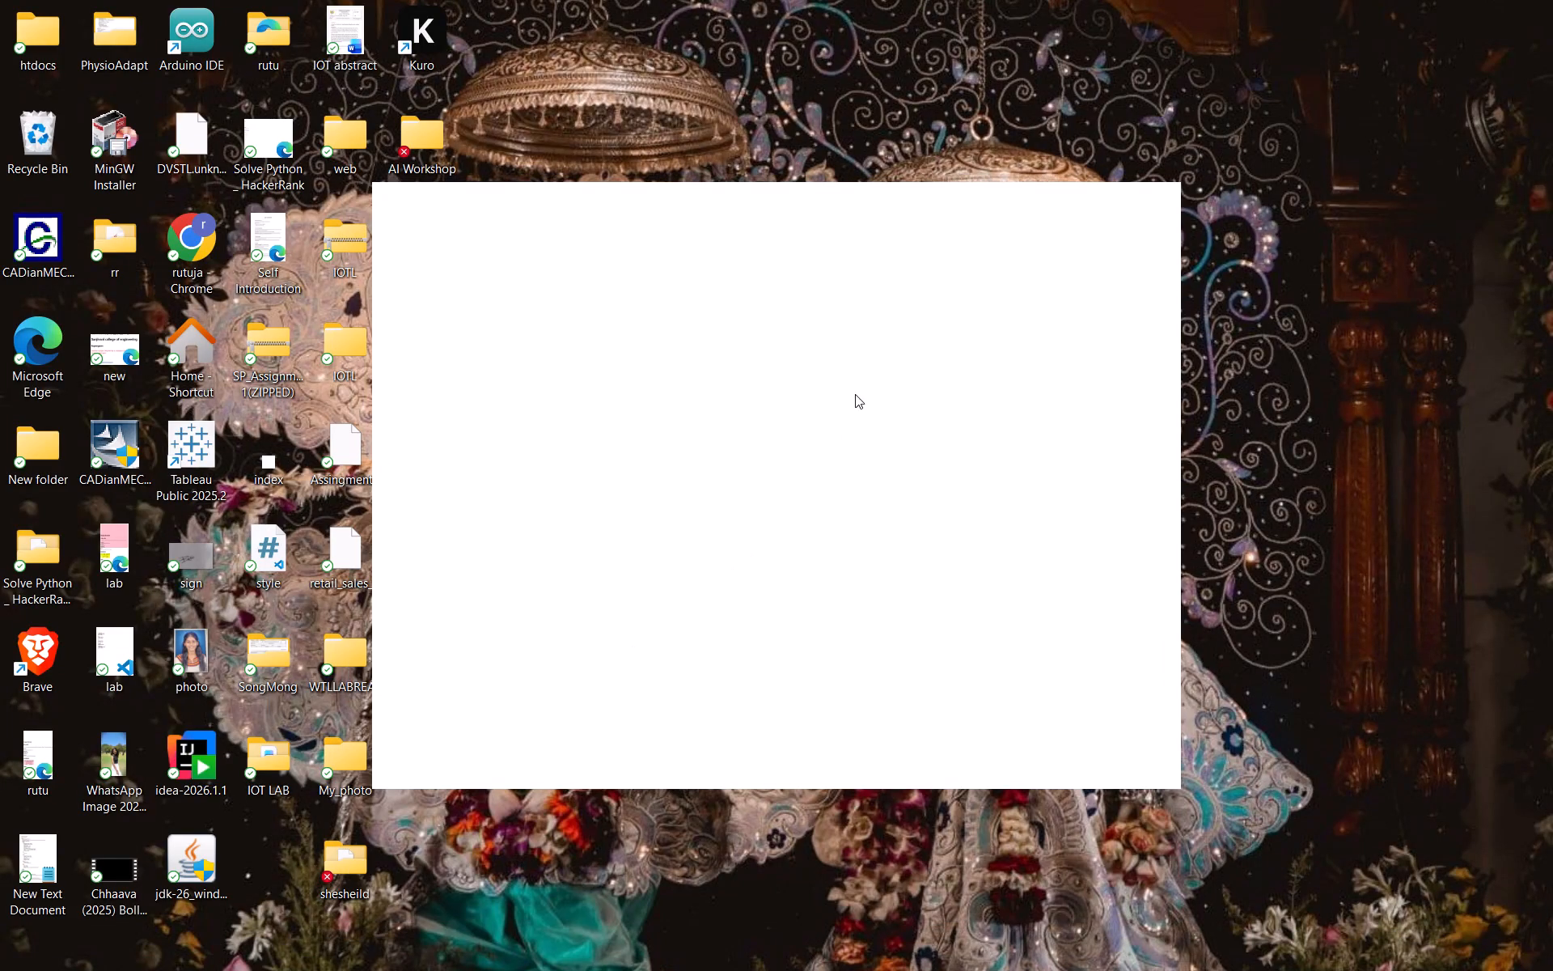
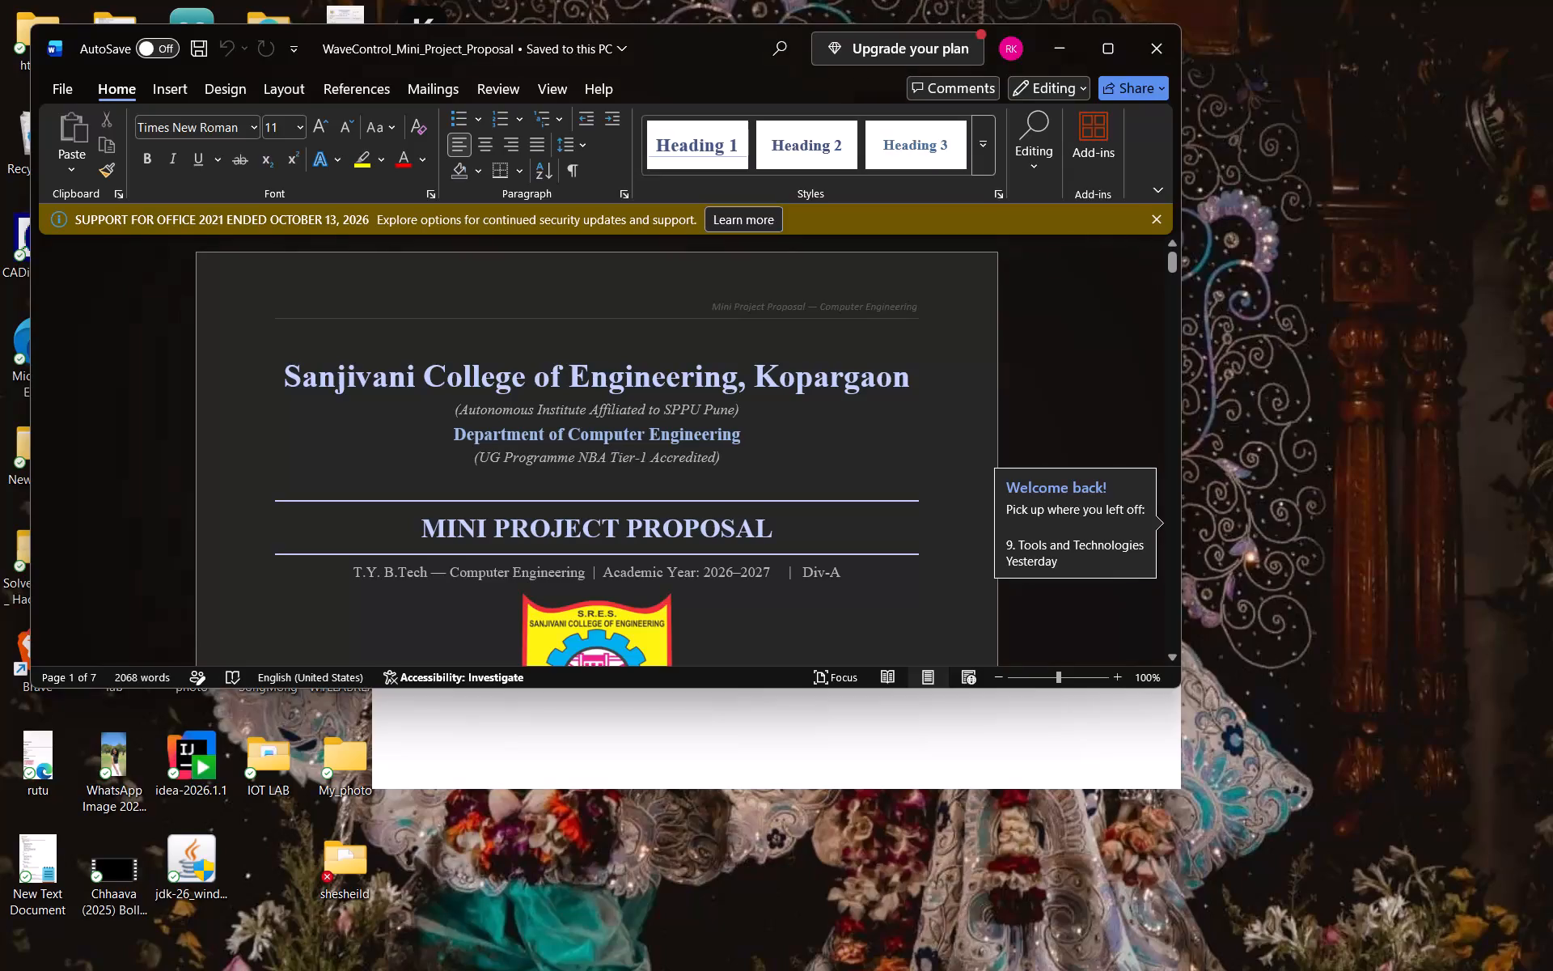
# Maximize the WaveControl_Mini_Project_Proposal document window.
pyautogui.click(1130, 42)
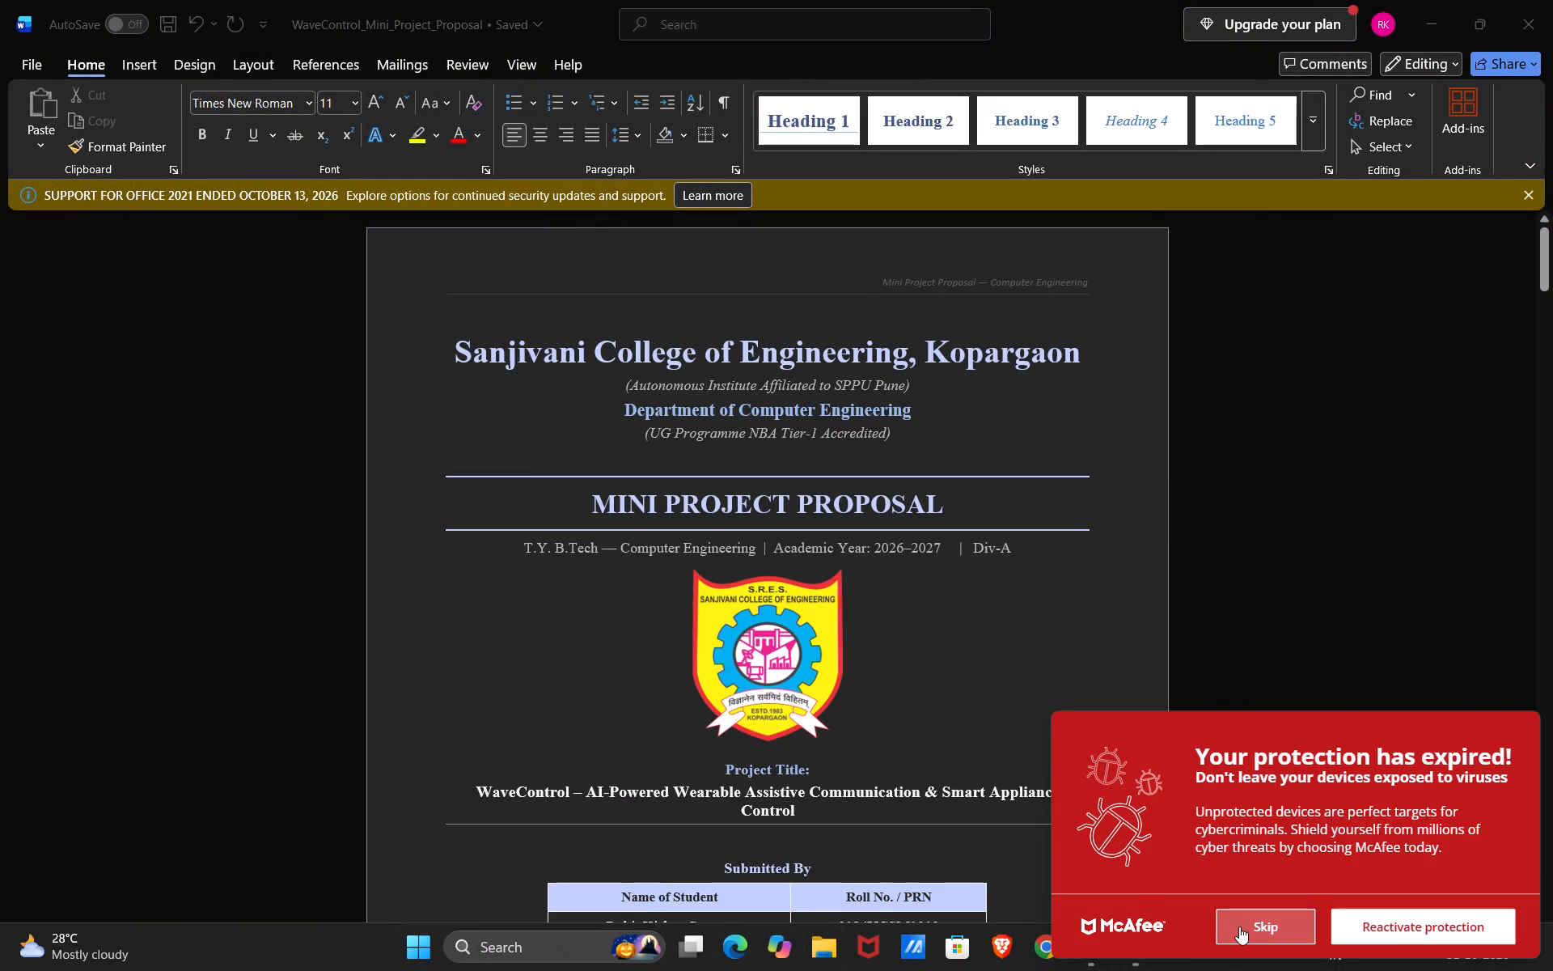
# Dismiss the McAfee expired-protection notice without reactivating protection.
pyautogui.click(1239, 926)
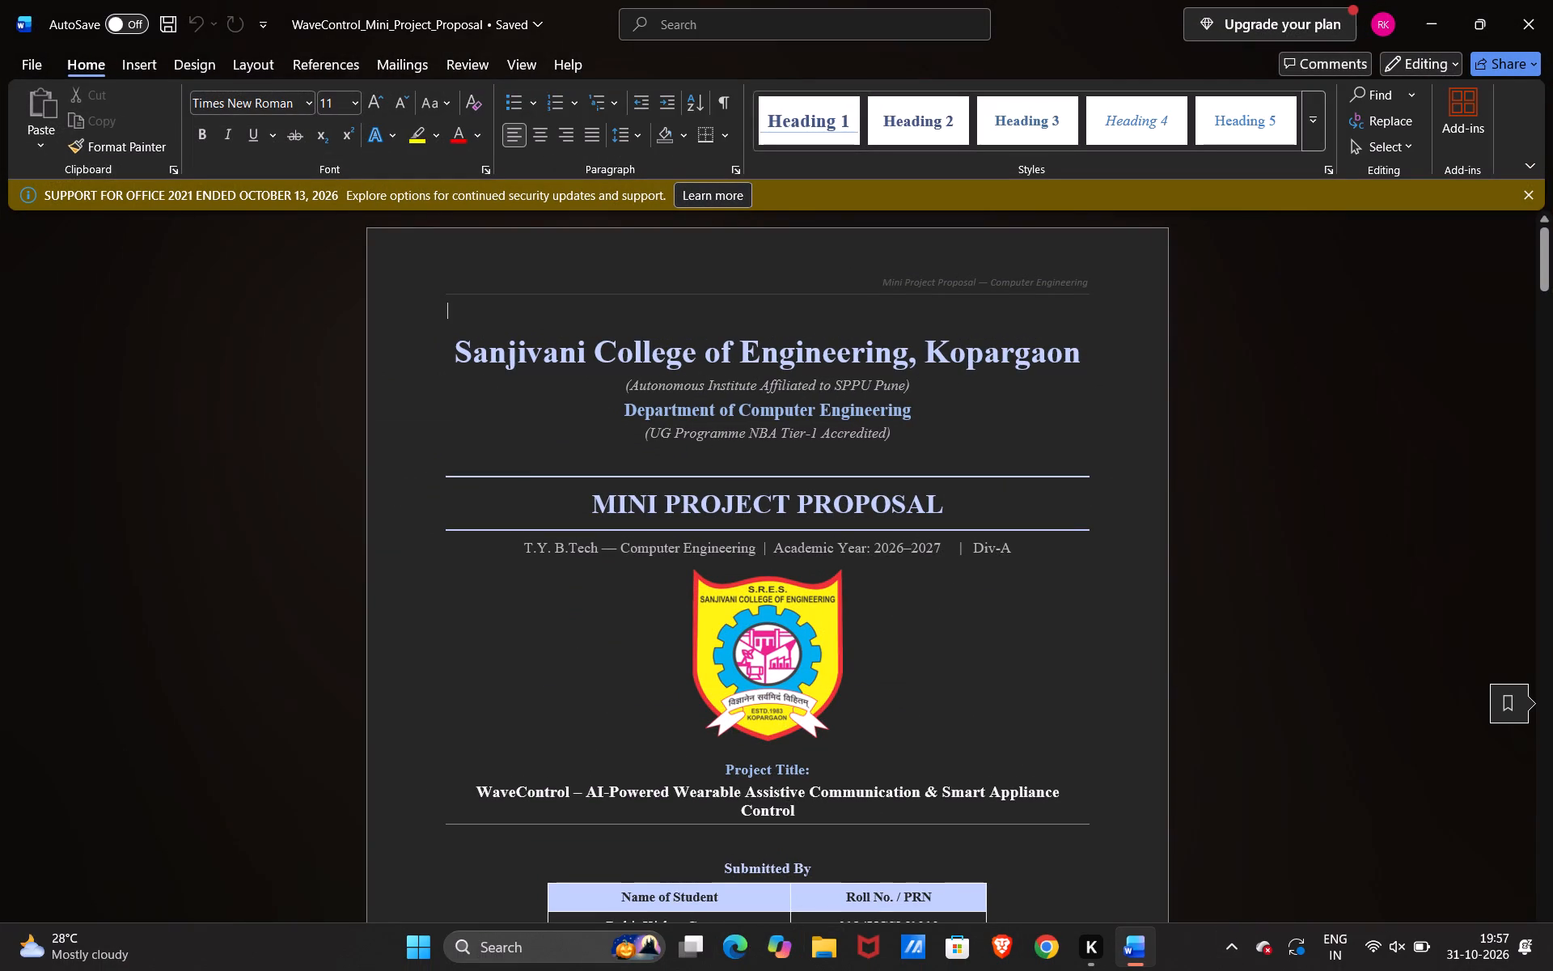
# Launch WhatsApp from the top apps in Windows search.
pyautogui.click(538, 956)
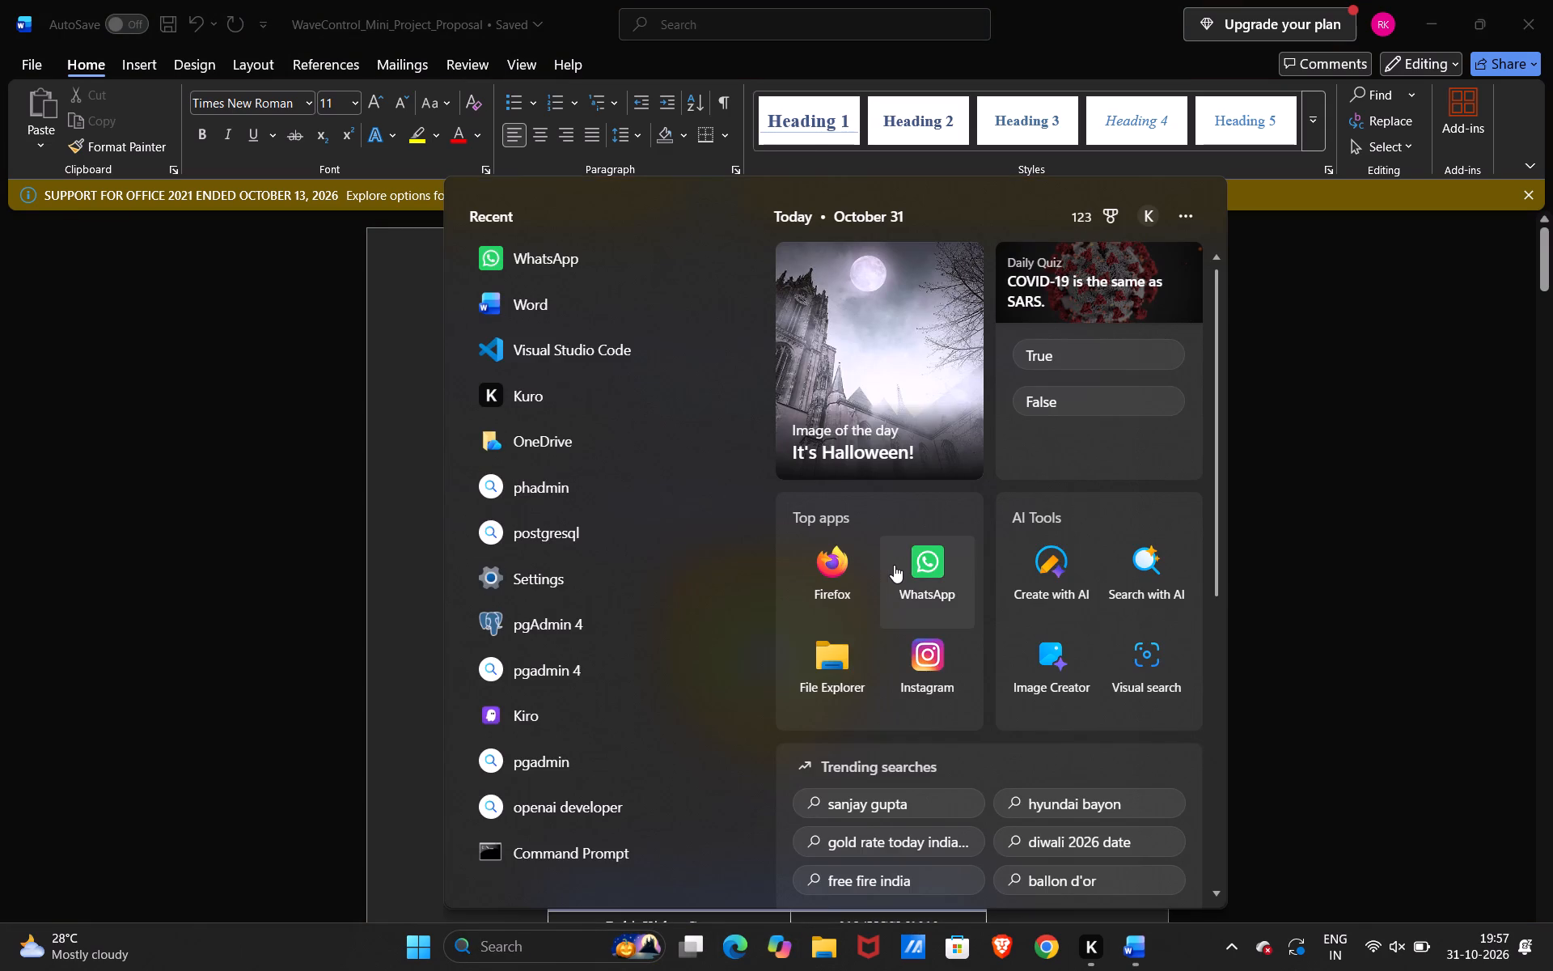
pyautogui.click(894, 565)
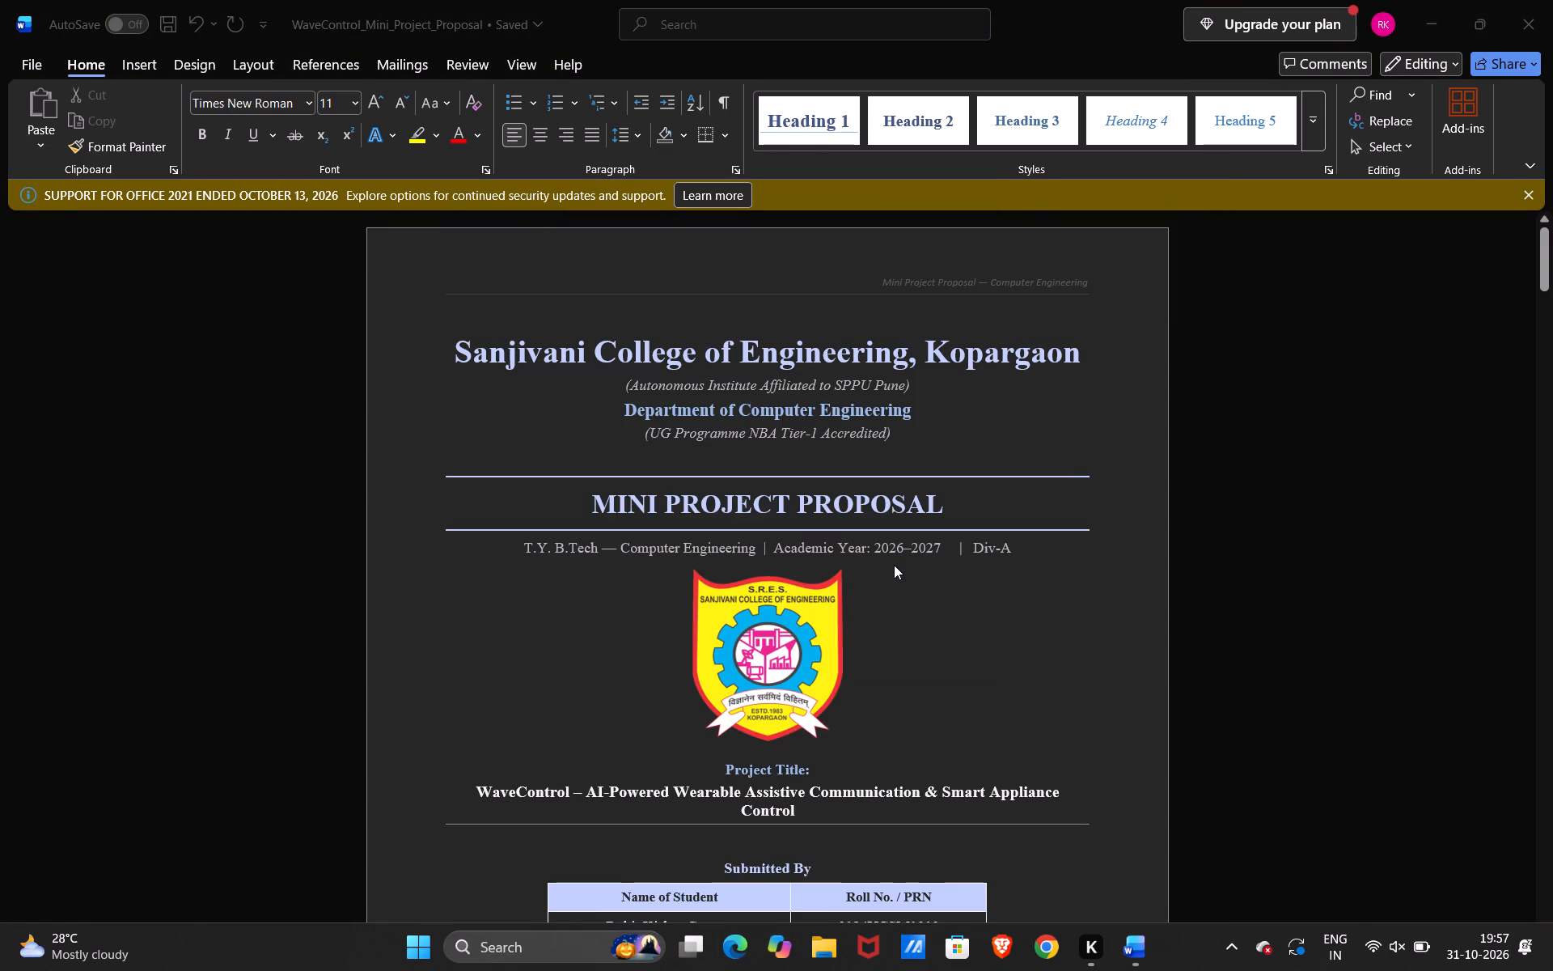
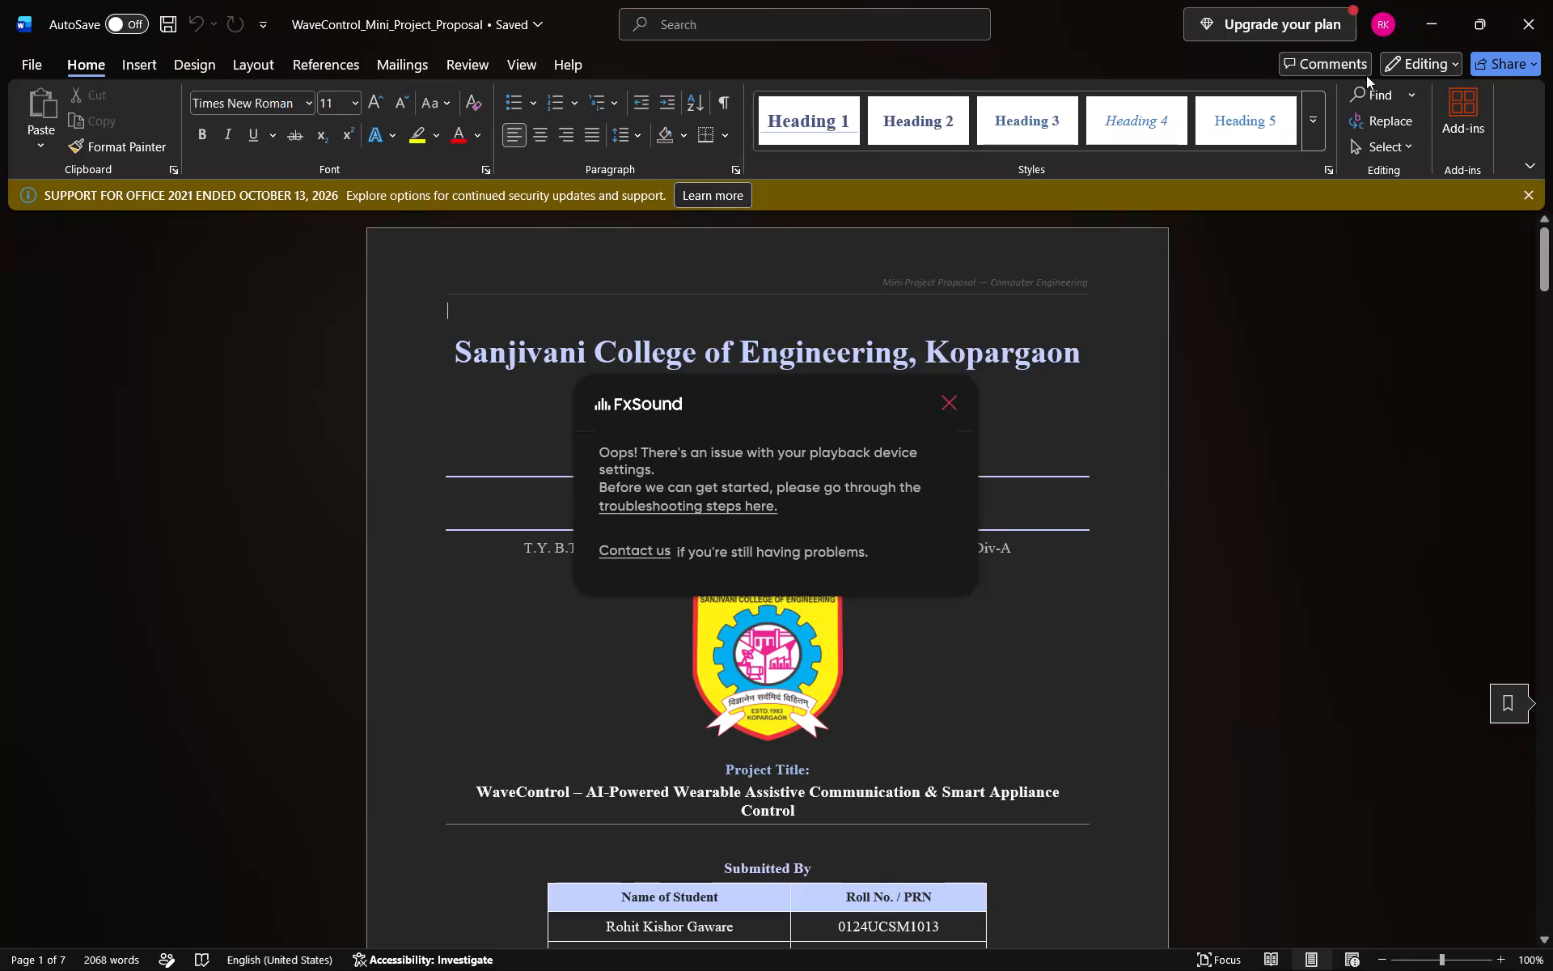
# Dismiss the FxSound playback device settings notice covering the proposal's cover page.
pyautogui.click(937, 396)
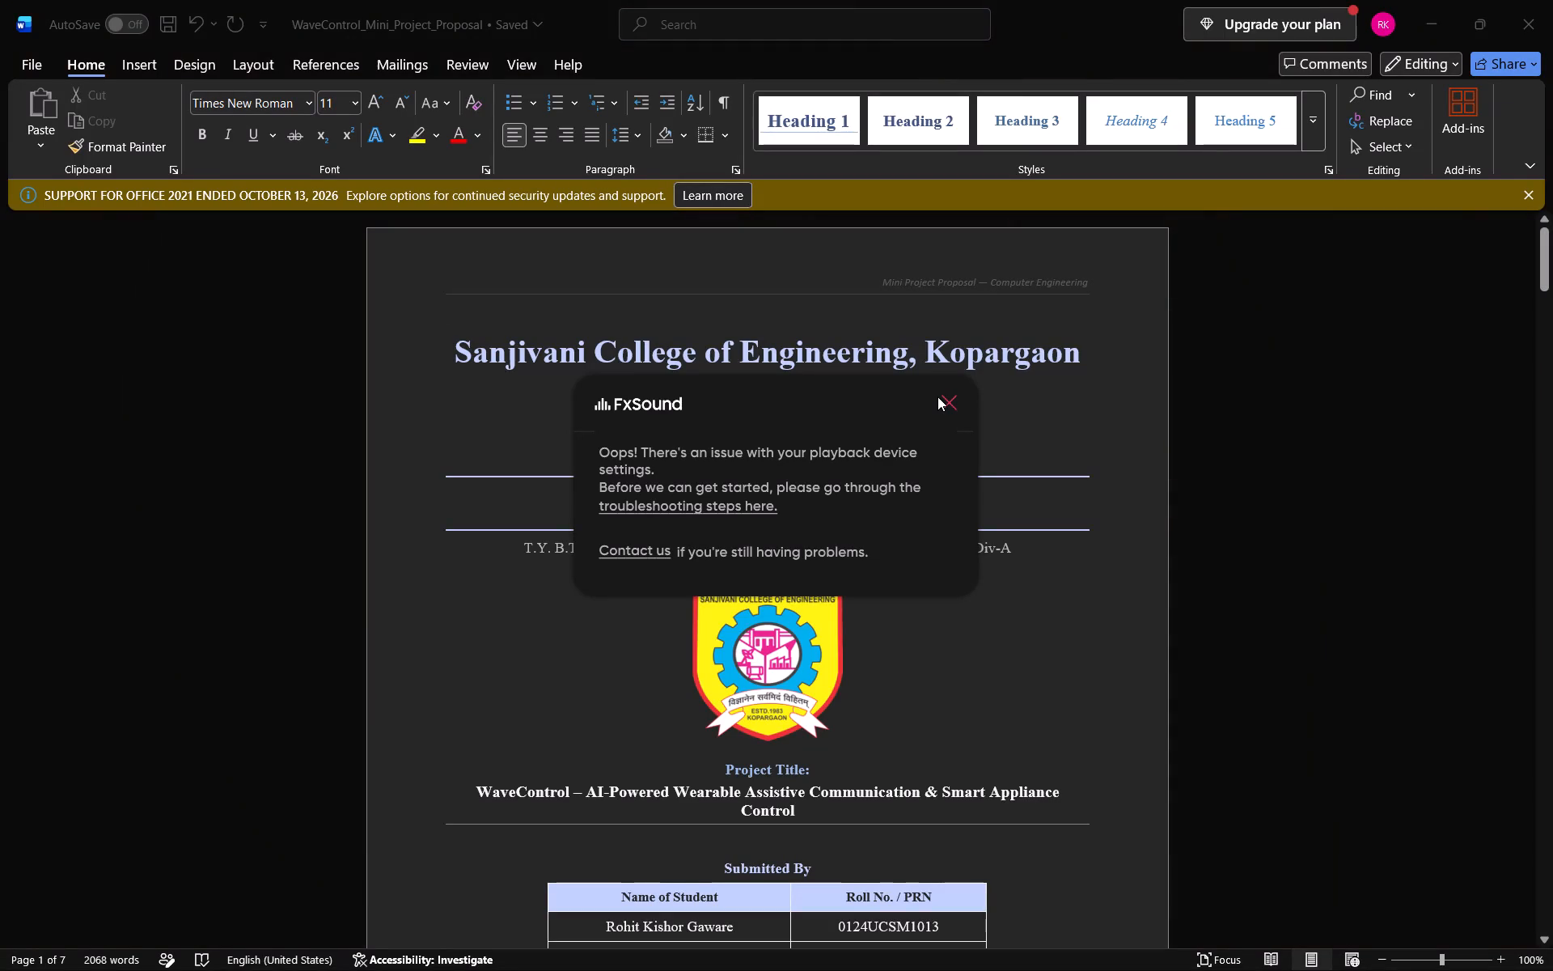
pyautogui.click(951, 400)
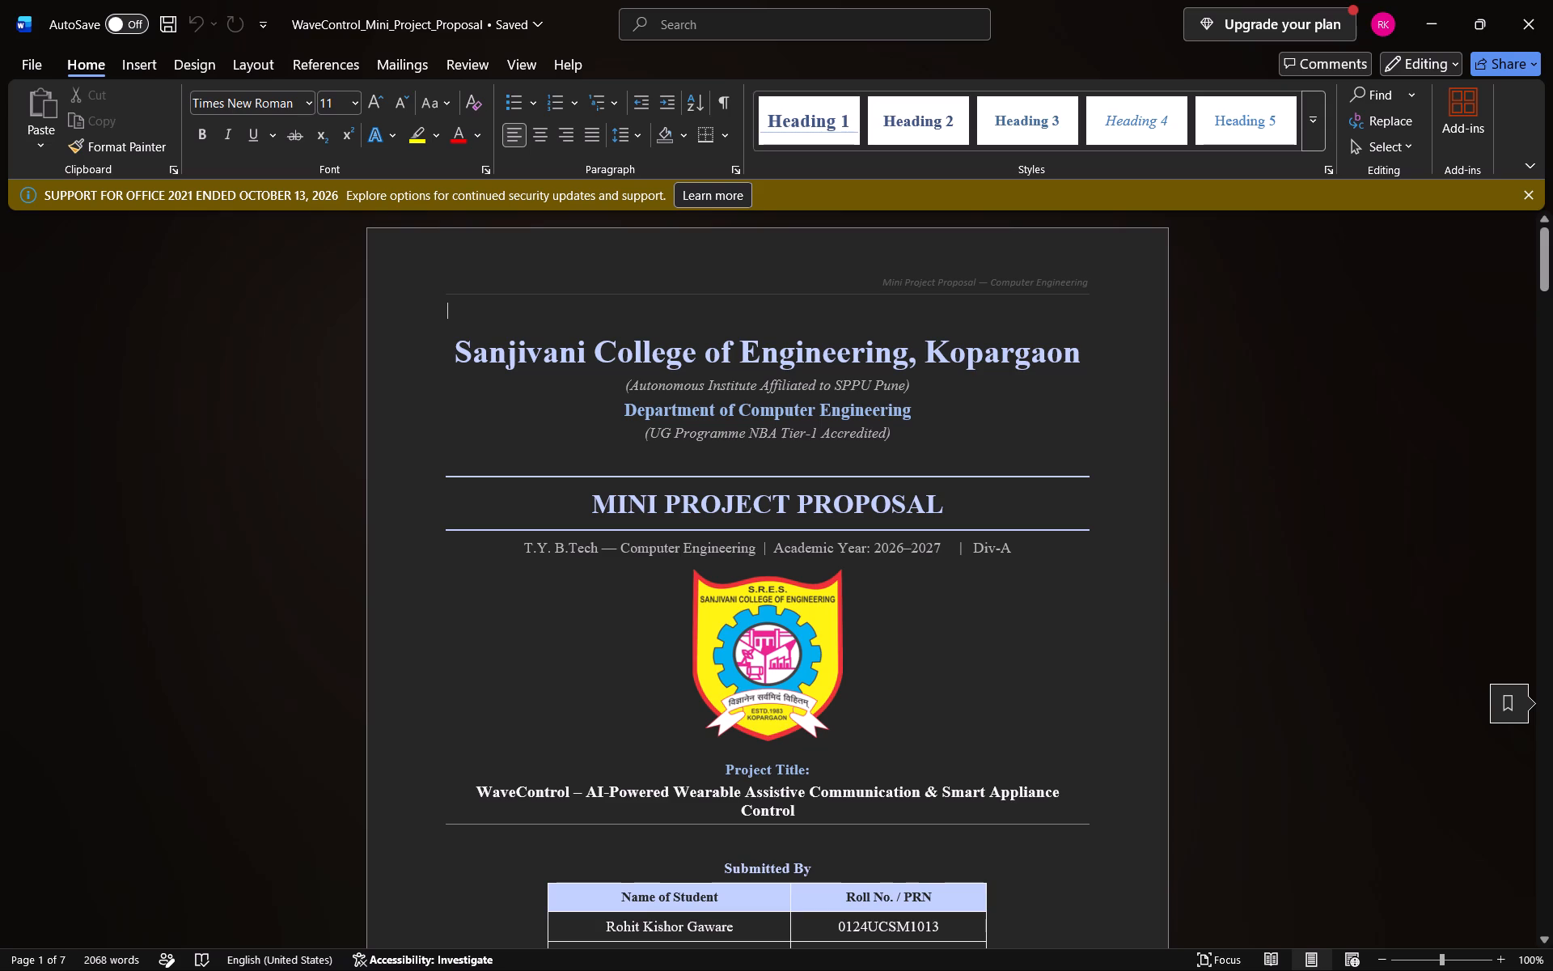
# Place the text cursor at the end of the "Department of Computer Engineering" line on the cover page.
pyautogui.press('Left')
pyautogui.click(951, 400)
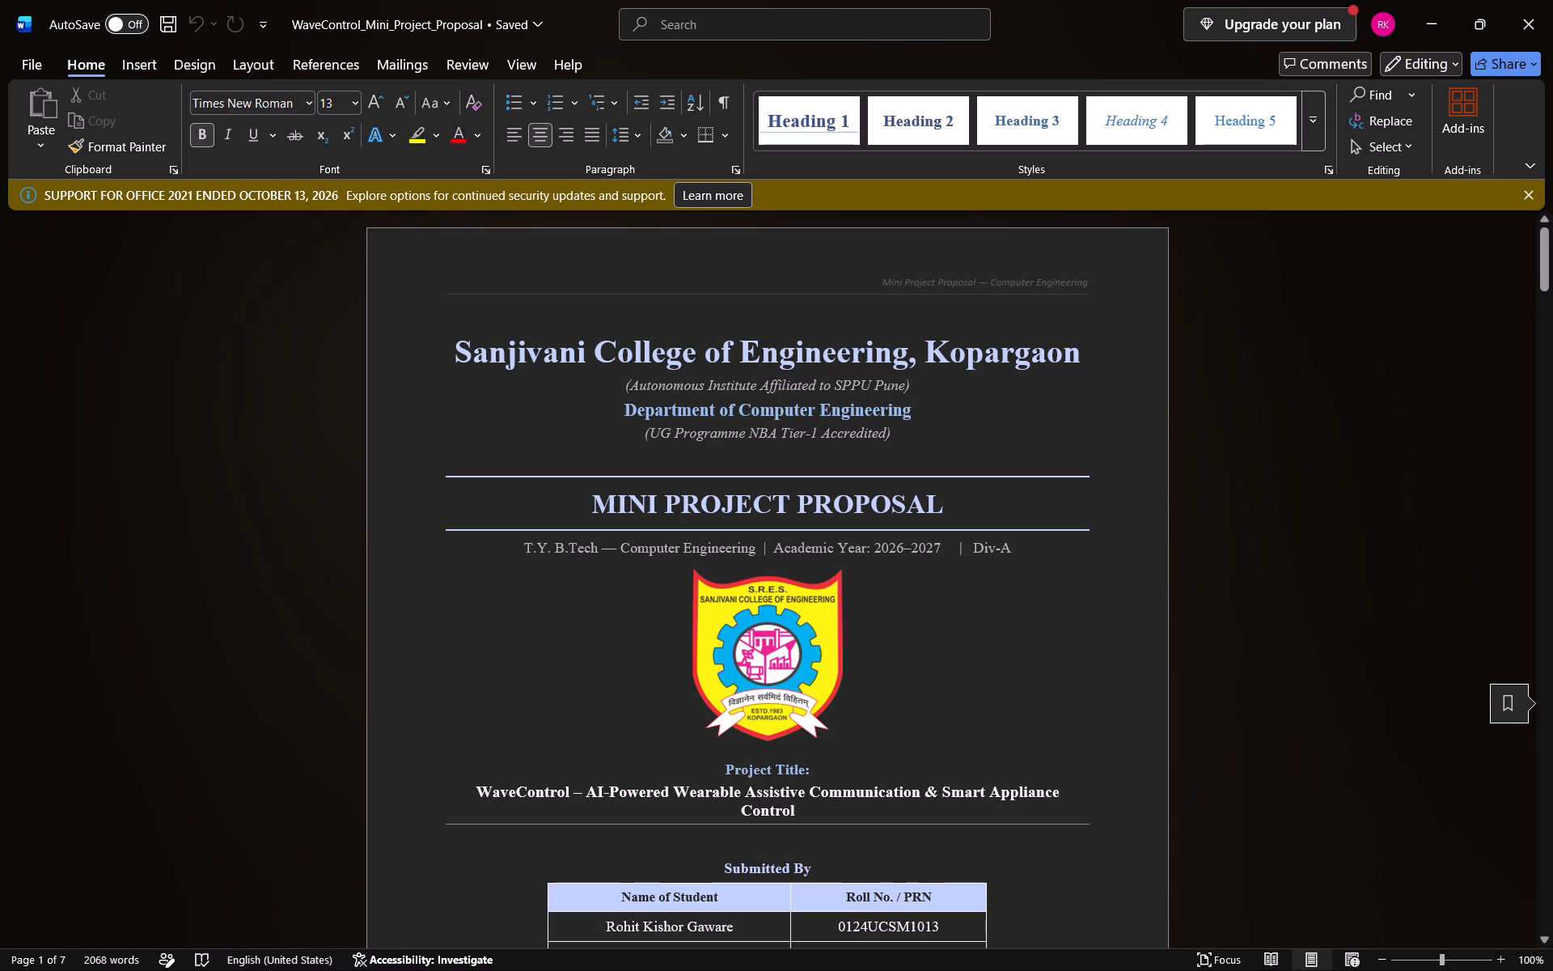
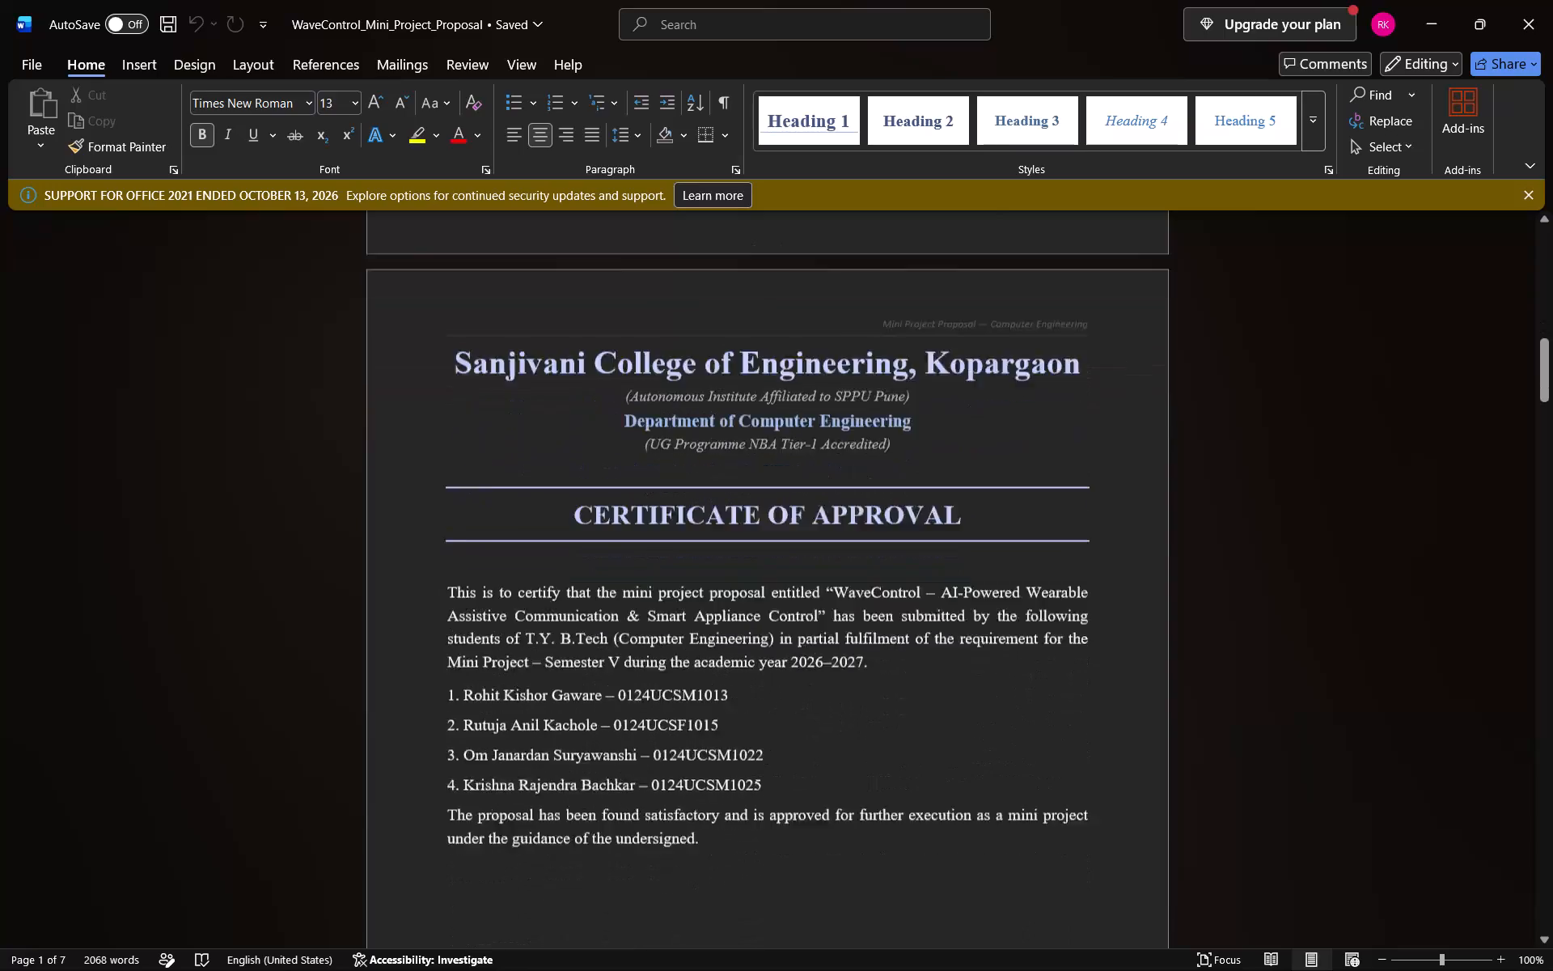
# Review the proposal from the Certificate of Approval page through the team details, problem statement, objectives, scope and literature survey.
pyautogui.scroll(-3, 951, 400)
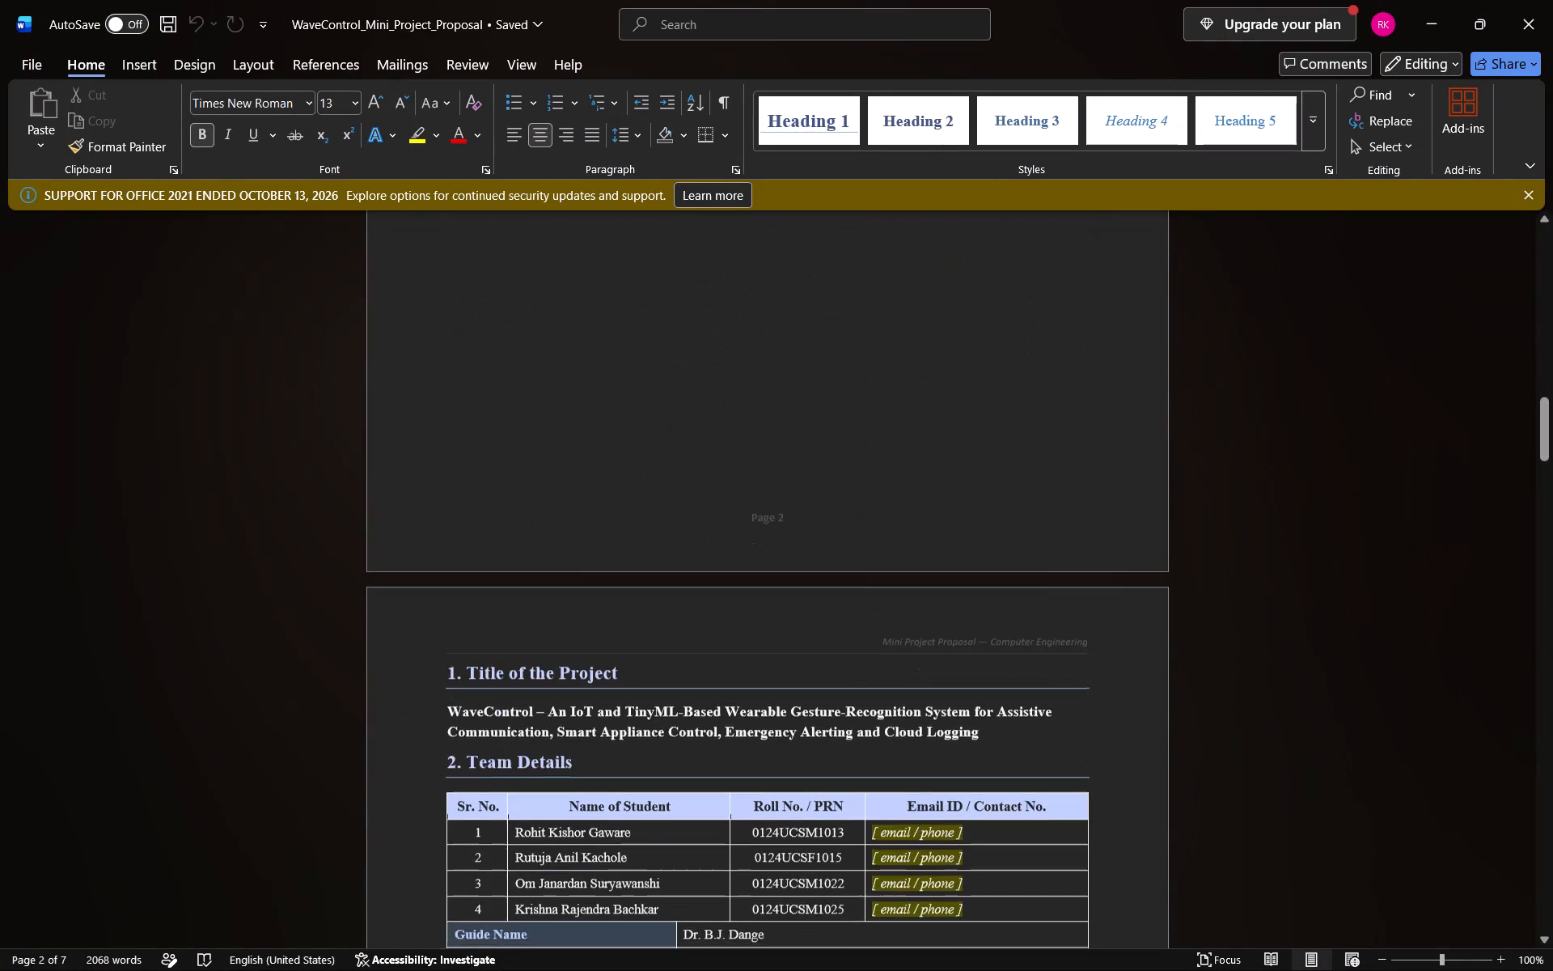
pyautogui.scroll(-7, 951, 400)
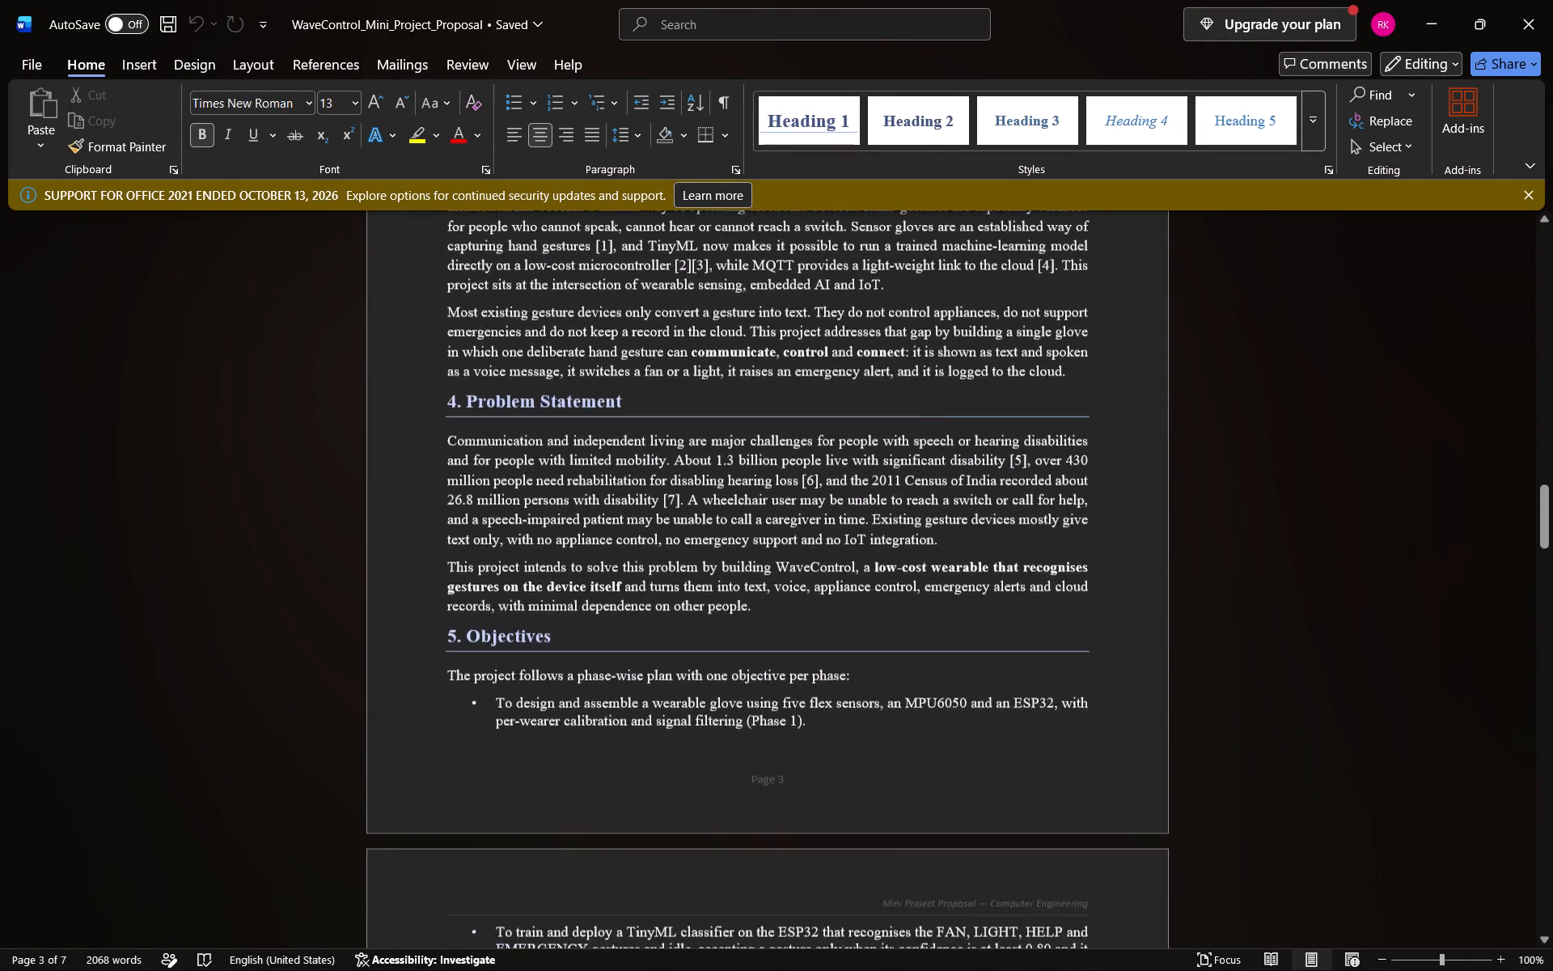
pyautogui.scroll(-5, 951, 400)
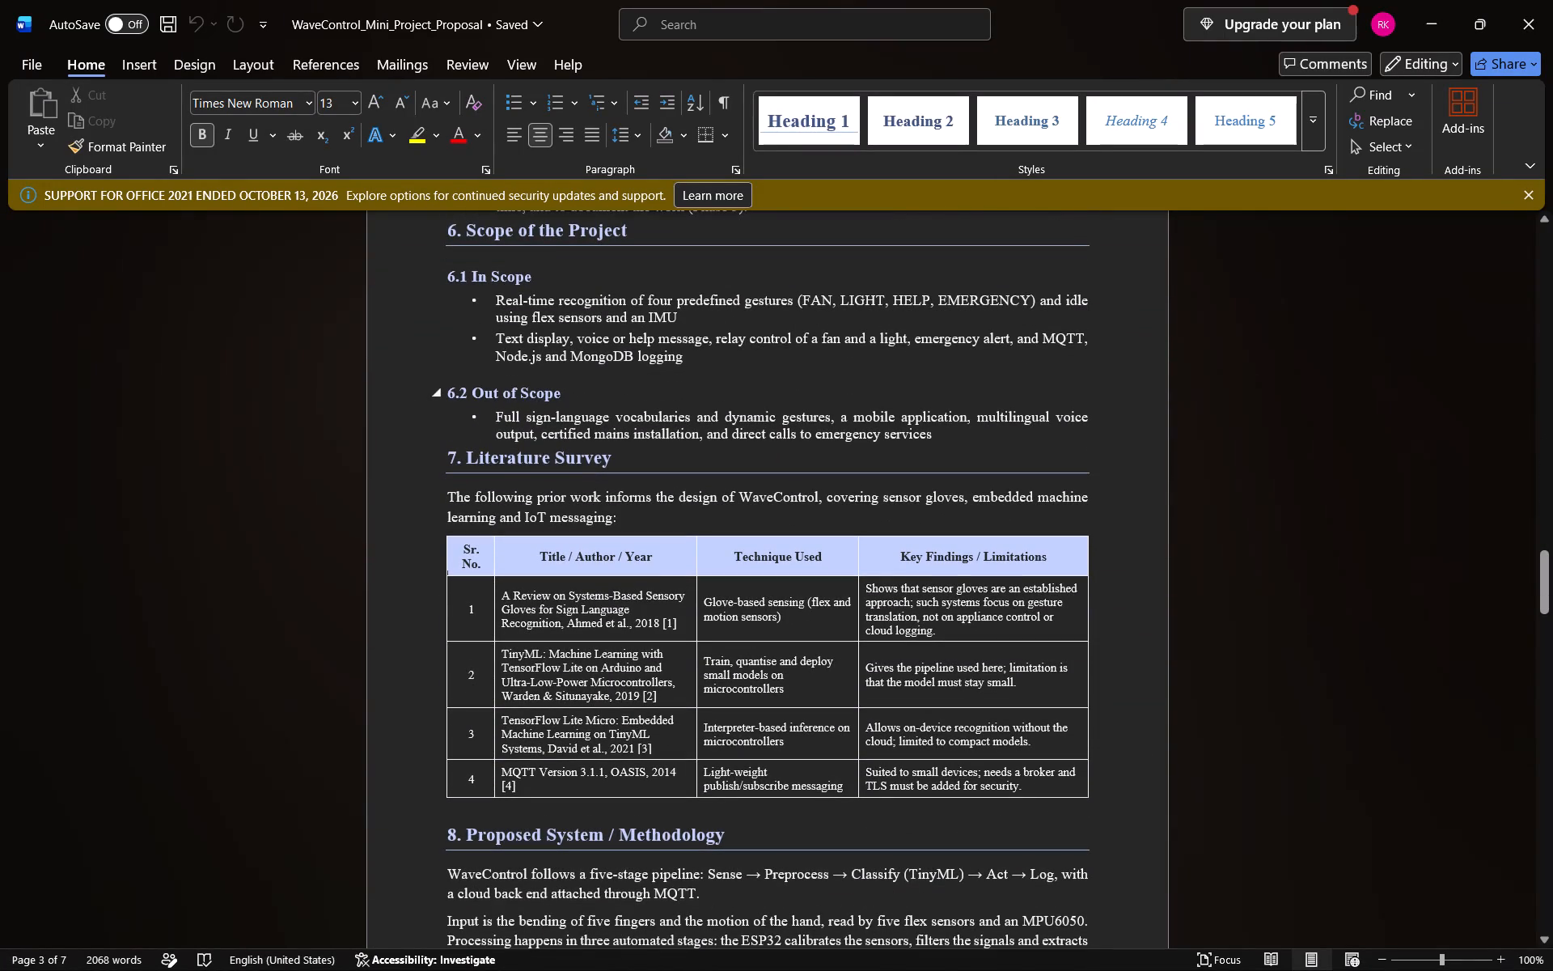
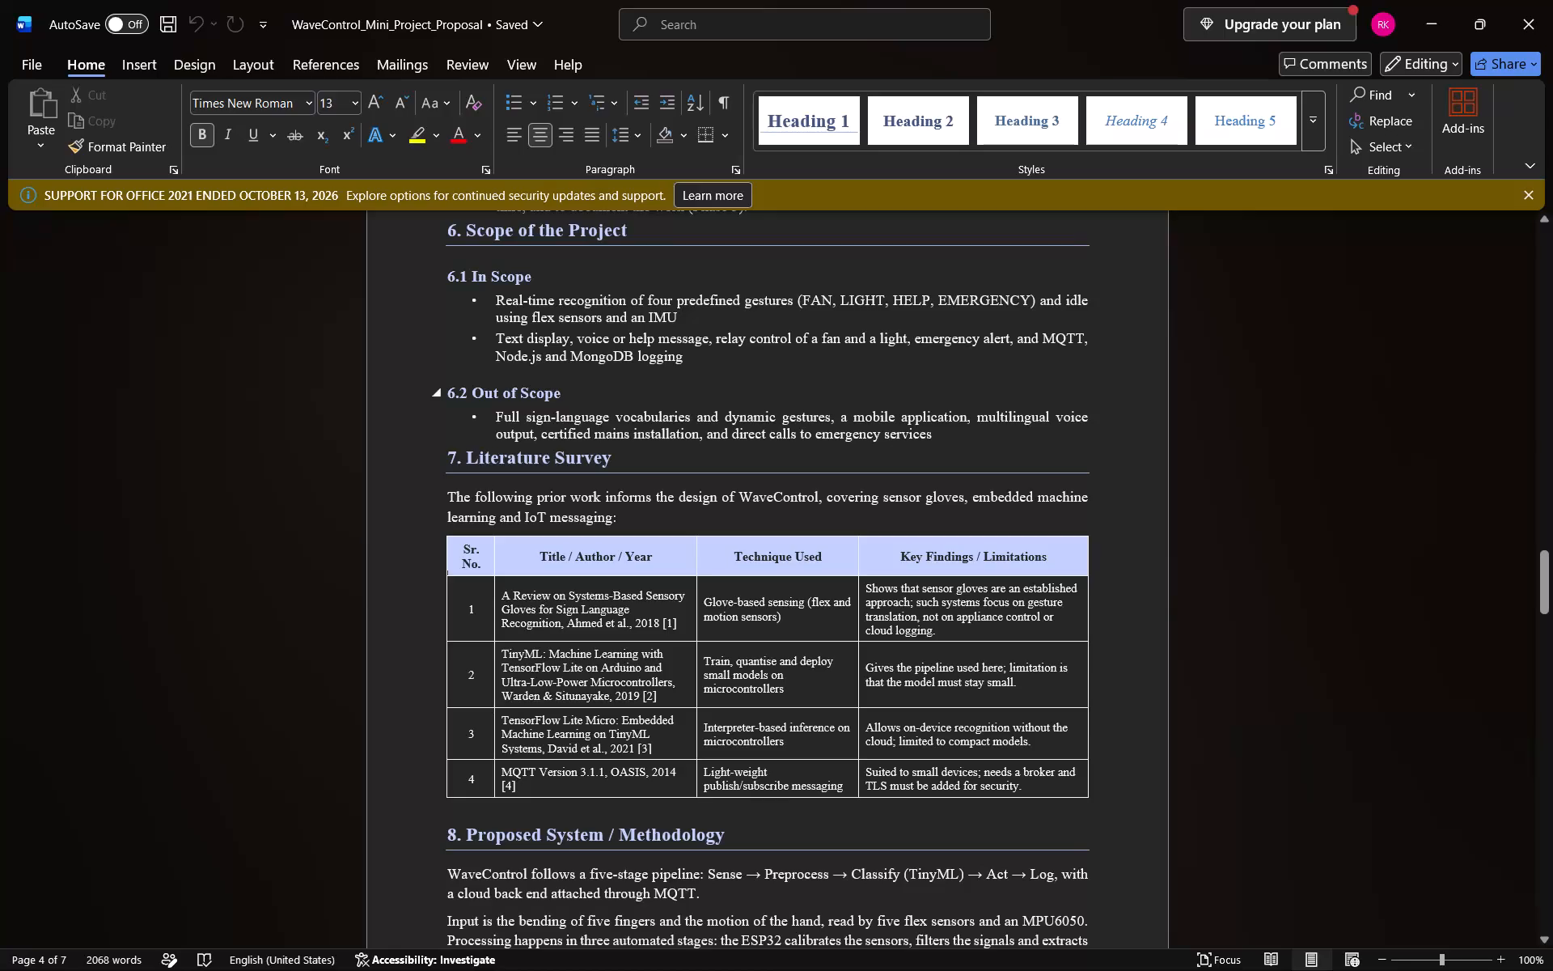
# Place the insertion point in the blank space just above the 6.2 Out of Scope heading.
pyautogui.doubleClick(939, 374)
# Skim the whole proposal, including the introduction, objectives, workflow diagram, feasibility, SDG mapping and references sections.
pyautogui.scroll(20, 939, 374)
pyautogui.scroll(17, 939, 374)
pyautogui.scroll(-4, 939, 374)
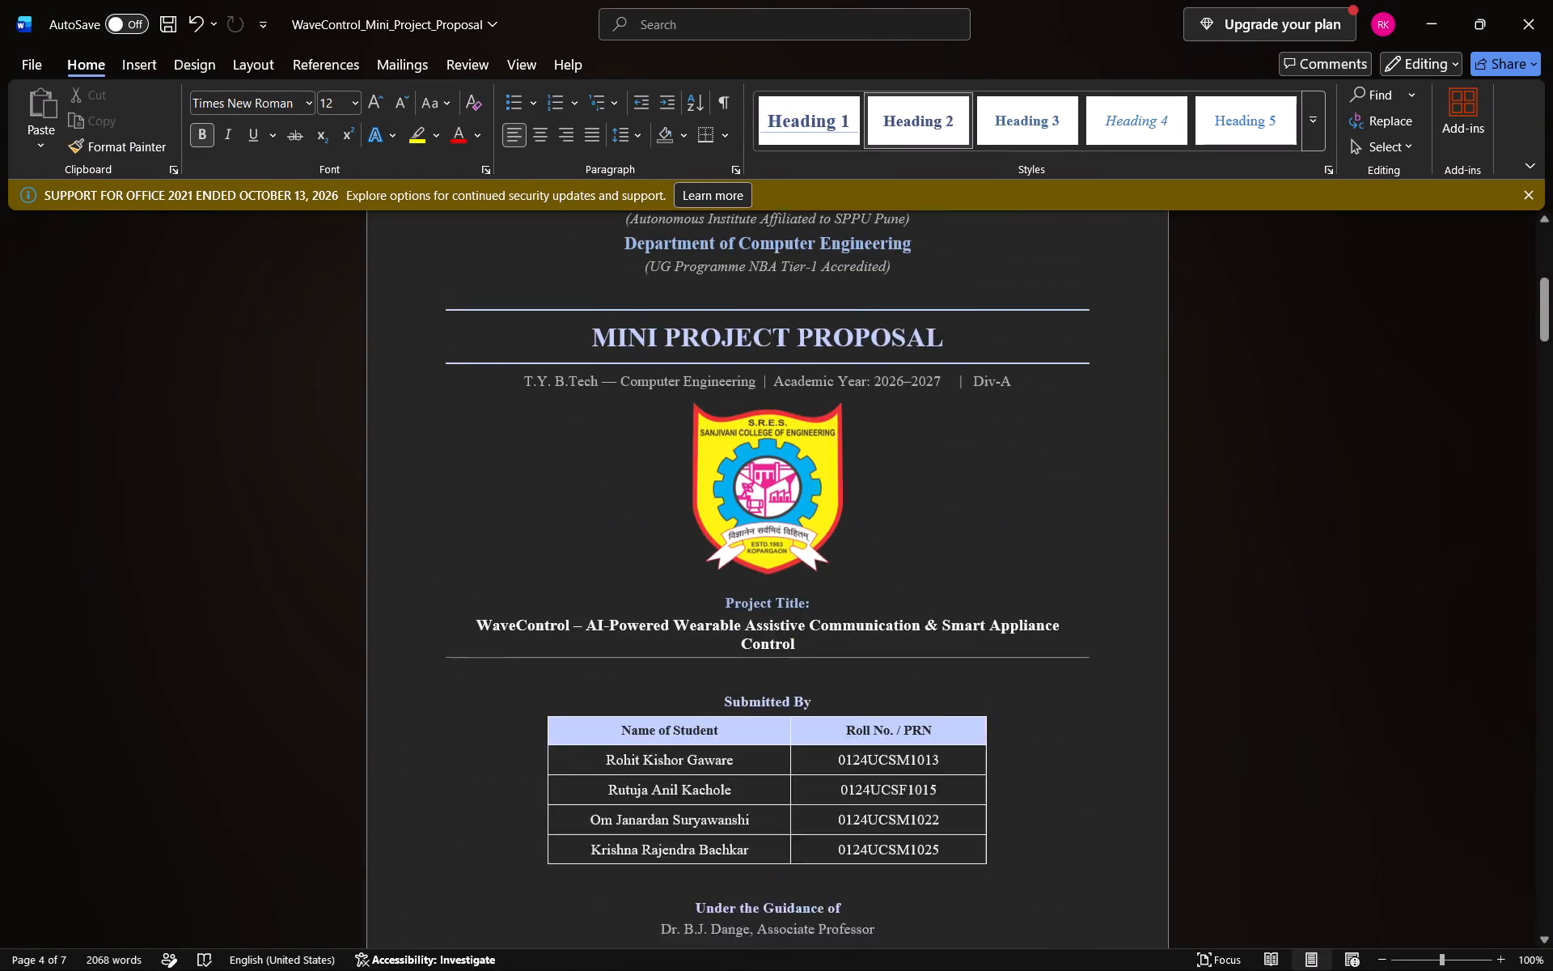
pyautogui.scroll(-20, 939, 374)
pyautogui.scroll(-20, 939, 374)
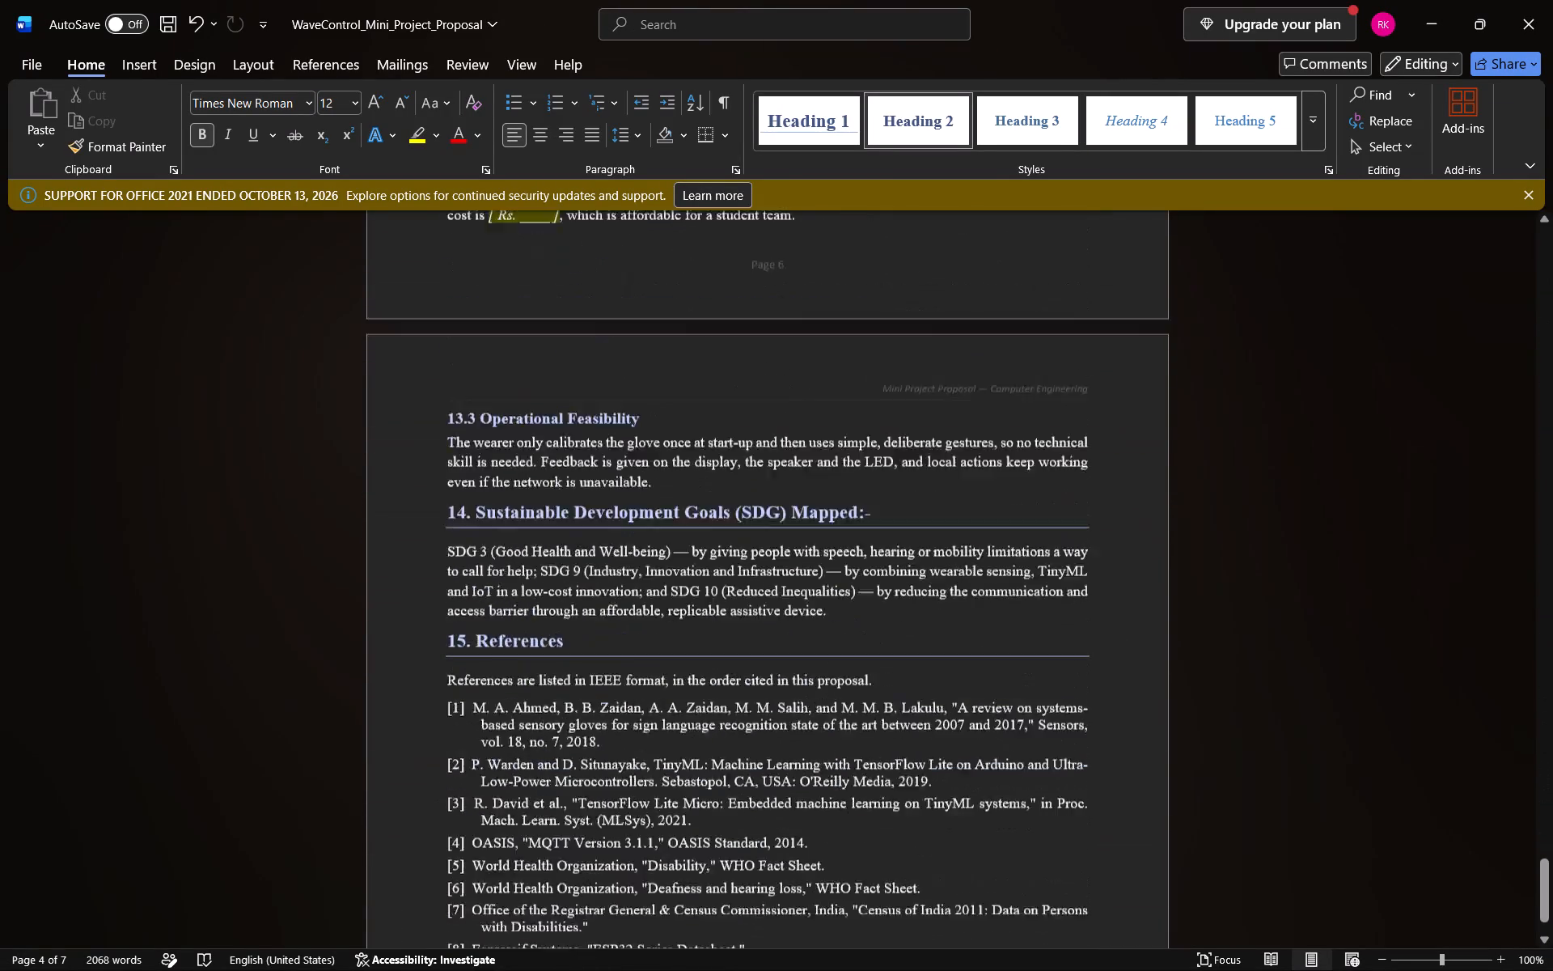
pyautogui.scroll(-7, 939, 374)
pyautogui.scroll(20, 939, 374)
pyautogui.scroll(11, 939, 374)
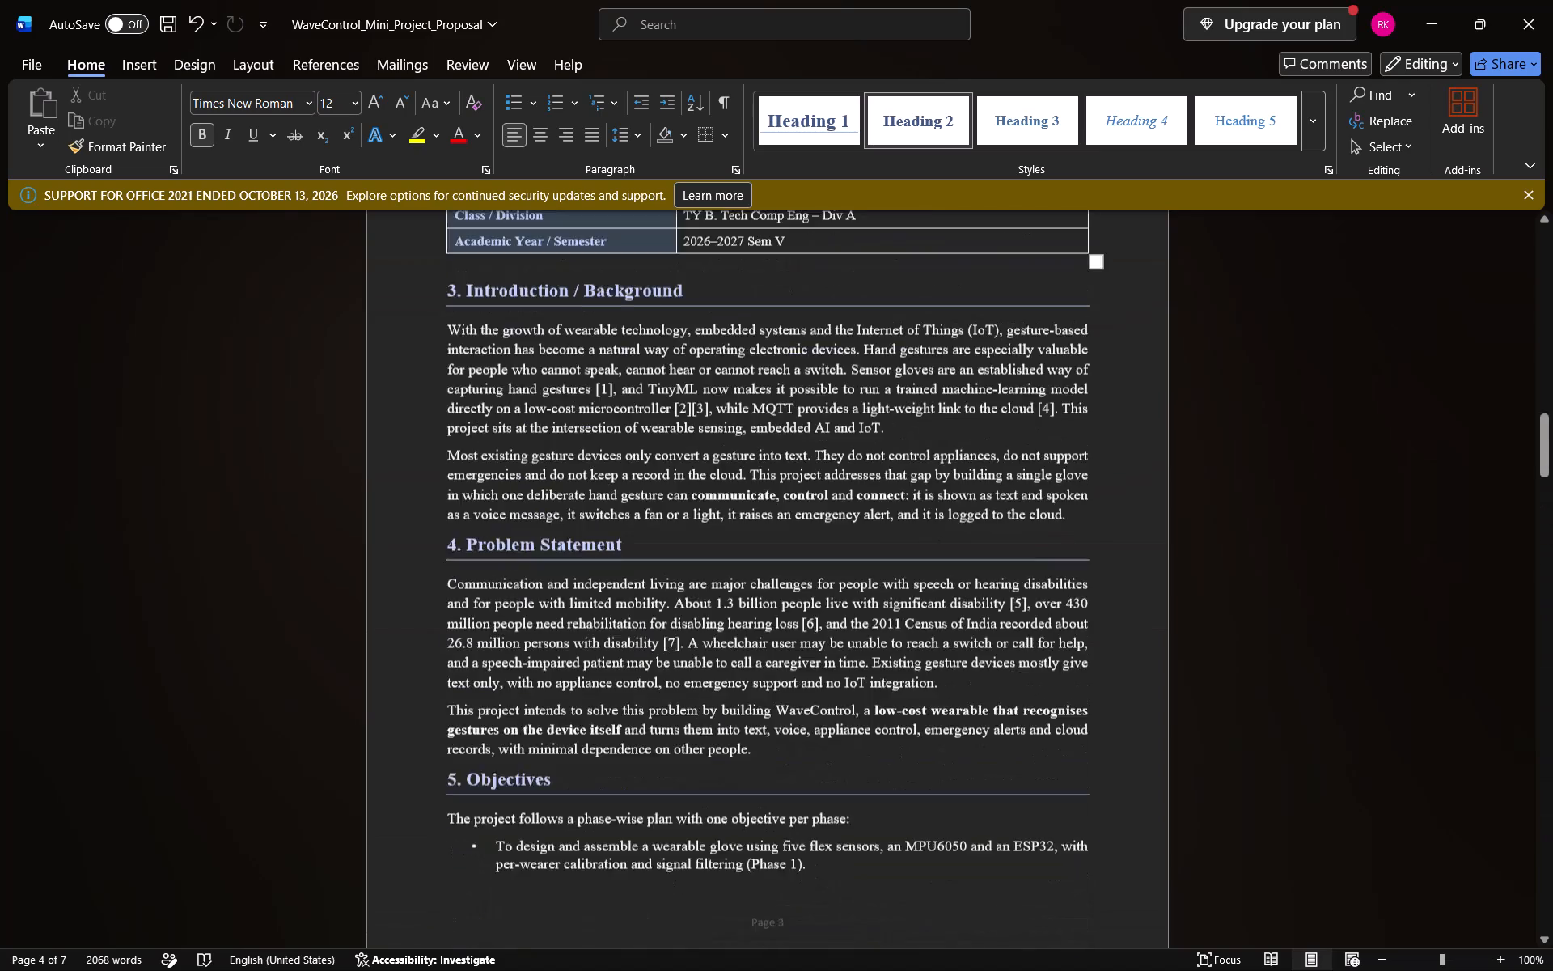
pyautogui.scroll(18, 939, 374)
pyautogui.scroll(15, 939, 374)
pyautogui.scroll(-20, 939, 374)
pyautogui.scroll(-14, 939, 374)
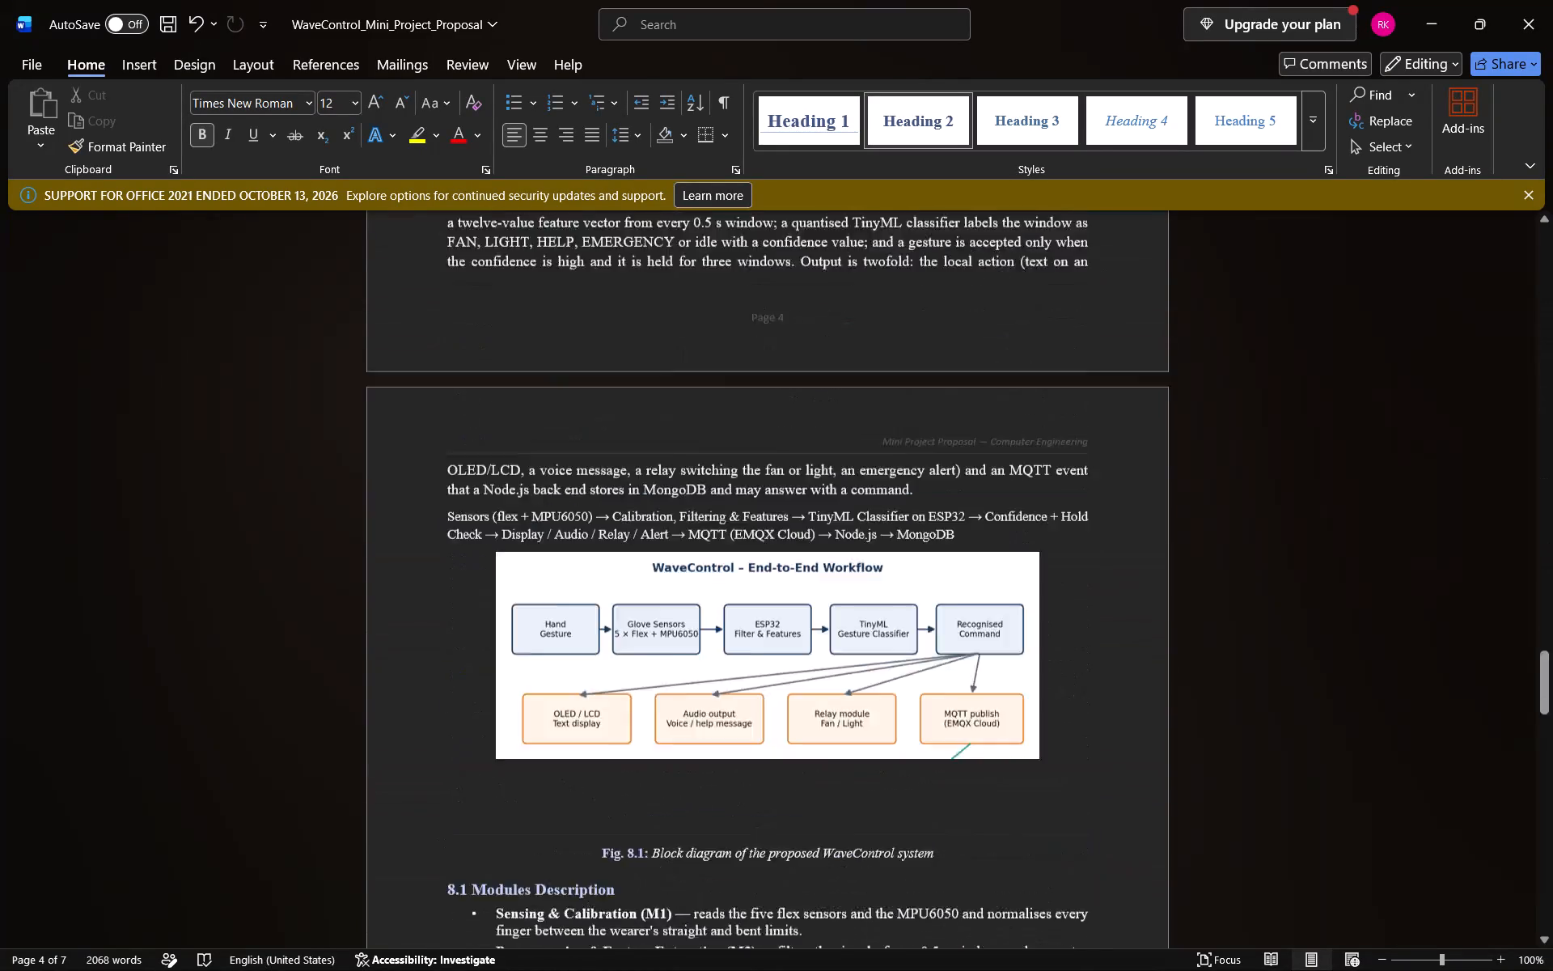
pyautogui.scroll(-16, 939, 374)
pyautogui.scroll(12, 939, 374)
pyautogui.scroll(14, 939, 374)
pyautogui.scroll(8, 939, 374)
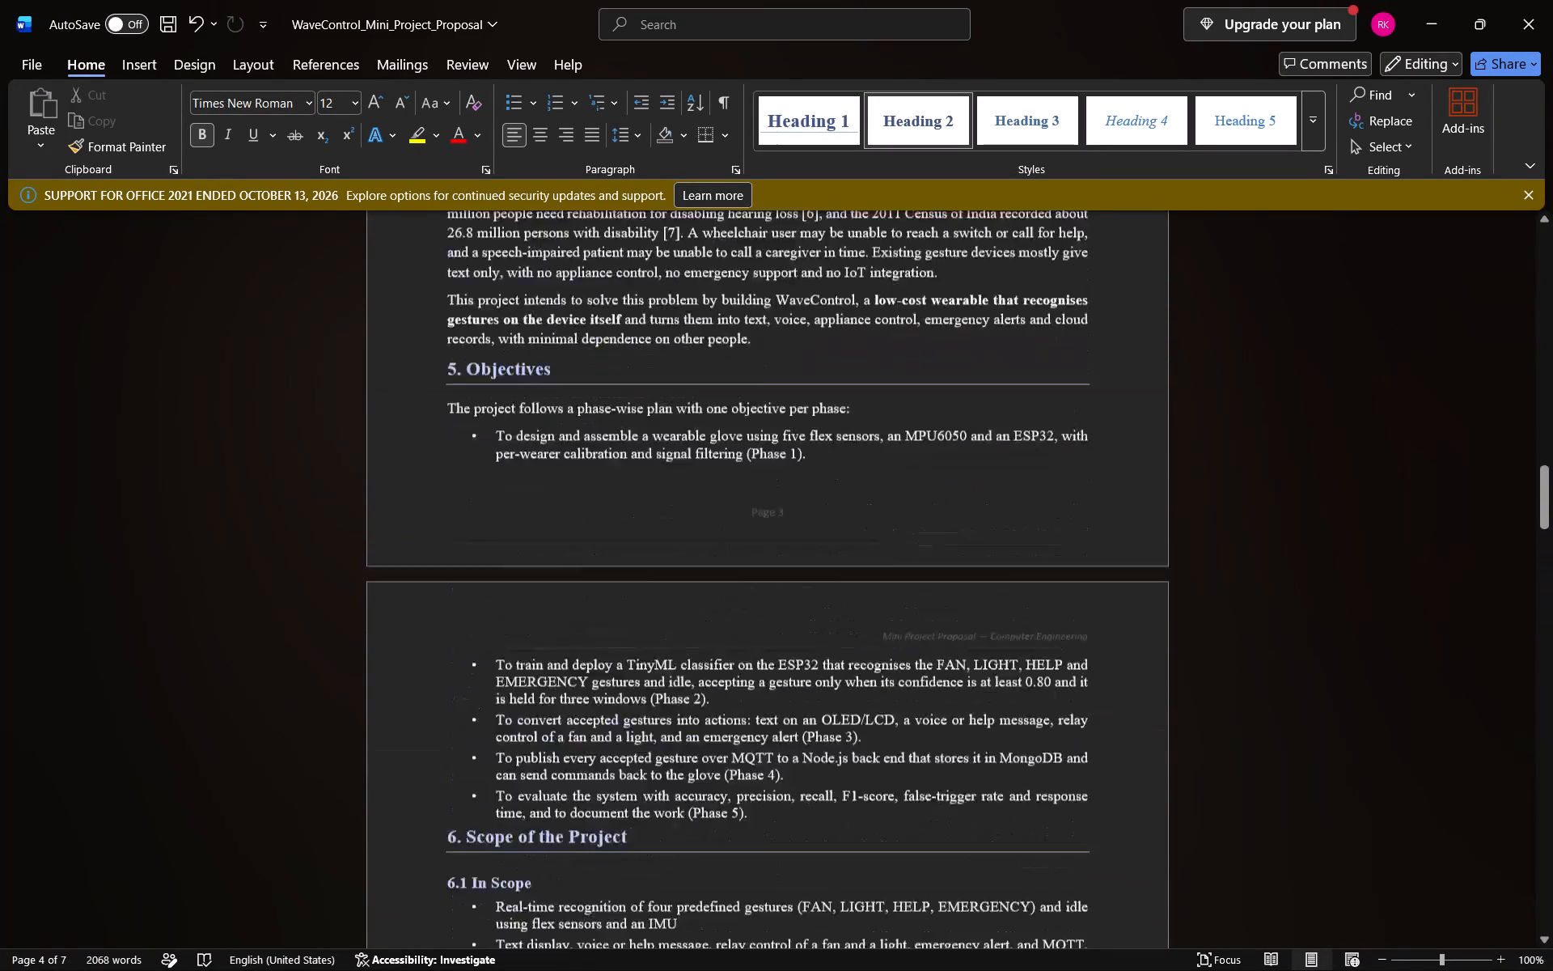
pyautogui.scroll(4, 939, 374)
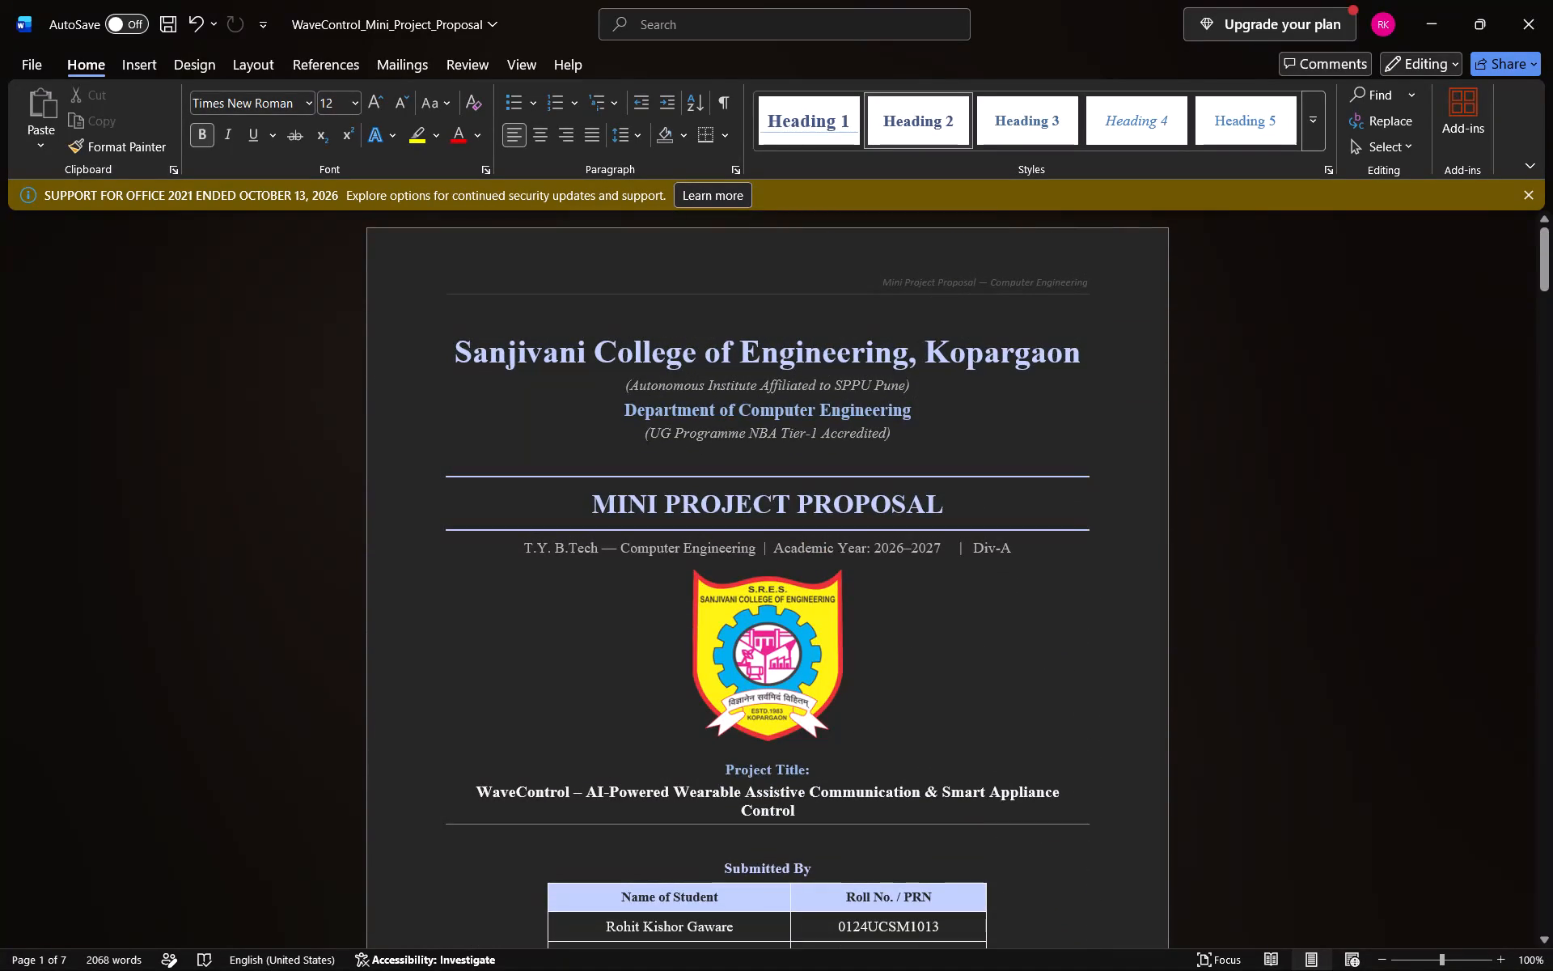
# Review the cover page with the project title, student table and guide, followed by the Certificate of Approval page.
pyautogui.scroll(8, 939, 374)
pyautogui.scroll(-2, 939, 374)
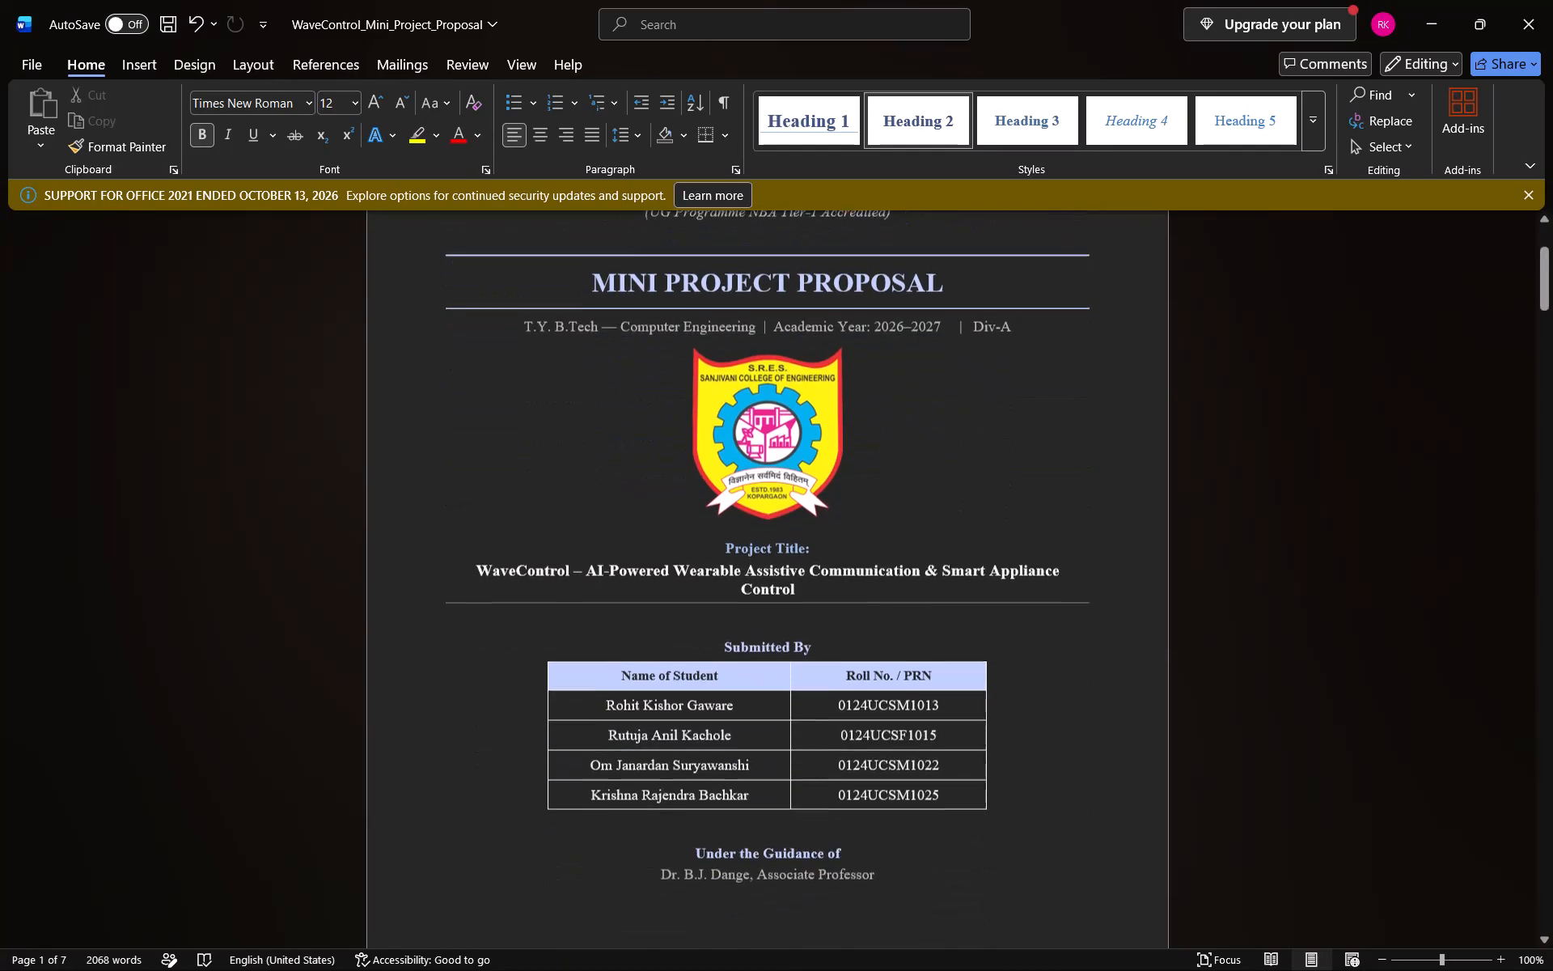
pyautogui.scroll(-2, 939, 374)
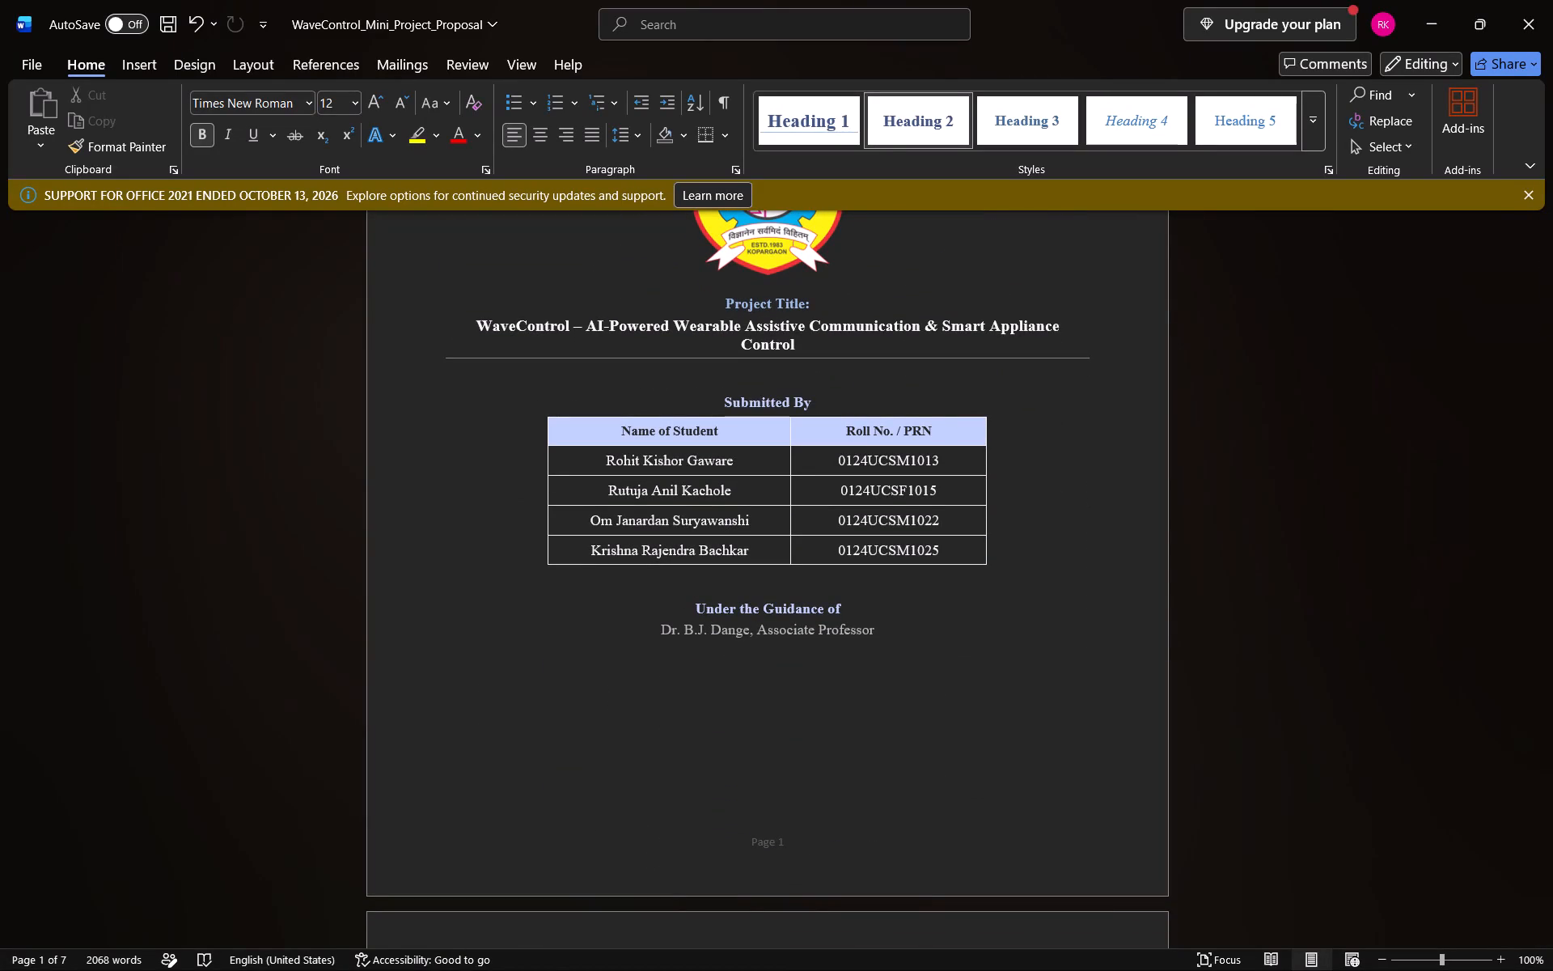
pyautogui.scroll(-1, 939, 374)
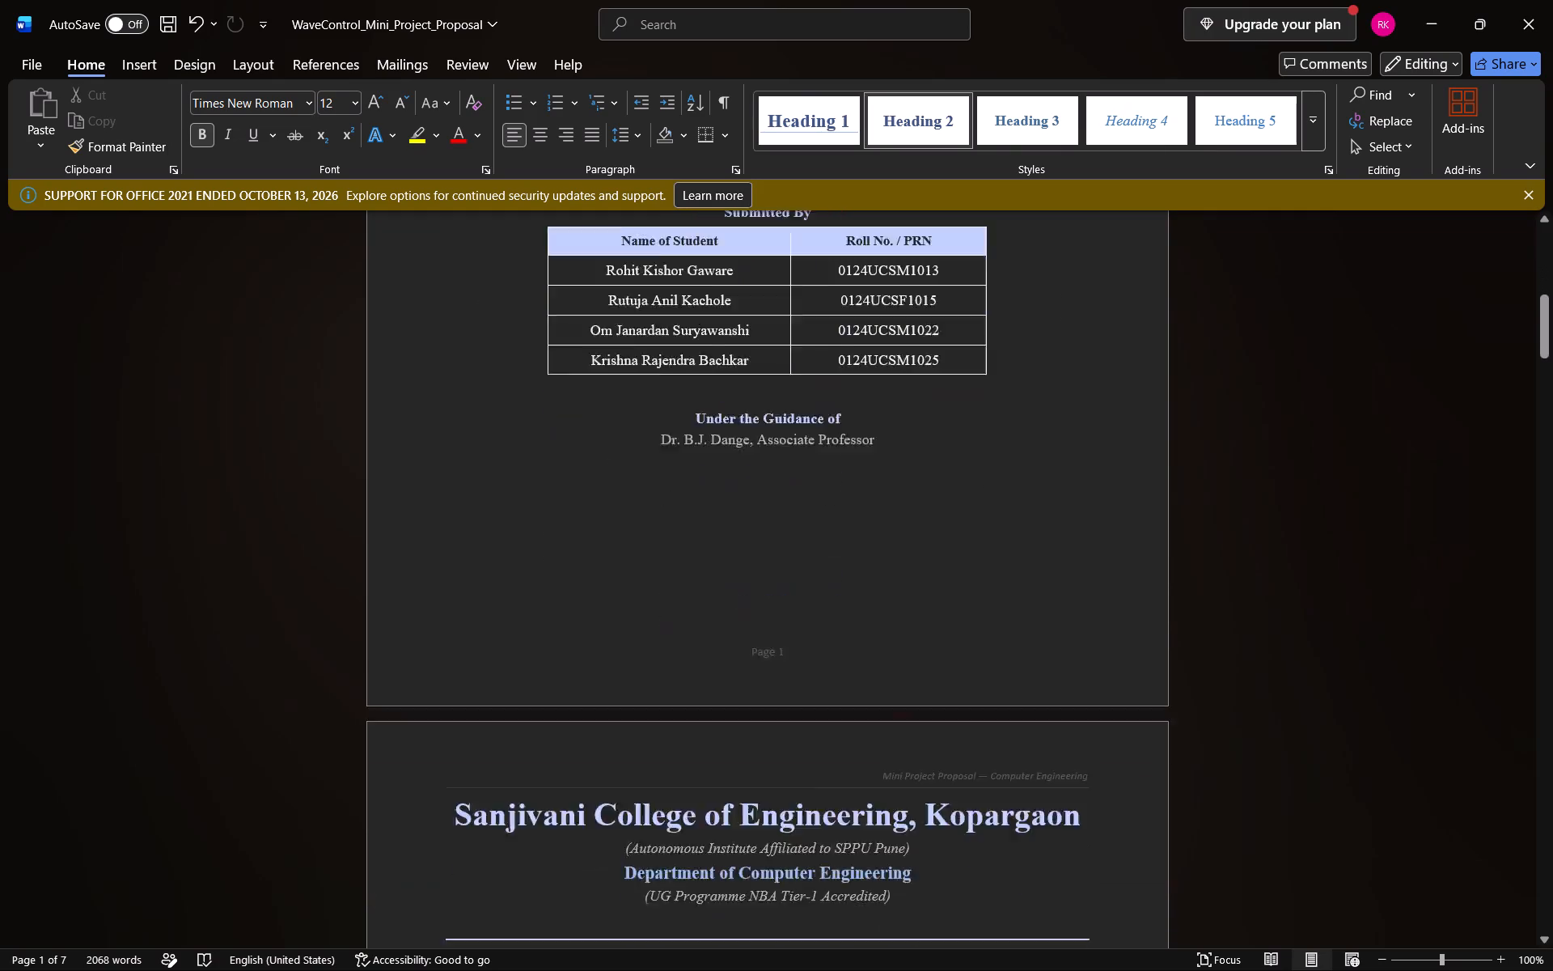
pyautogui.scroll(-4, 939, 374)
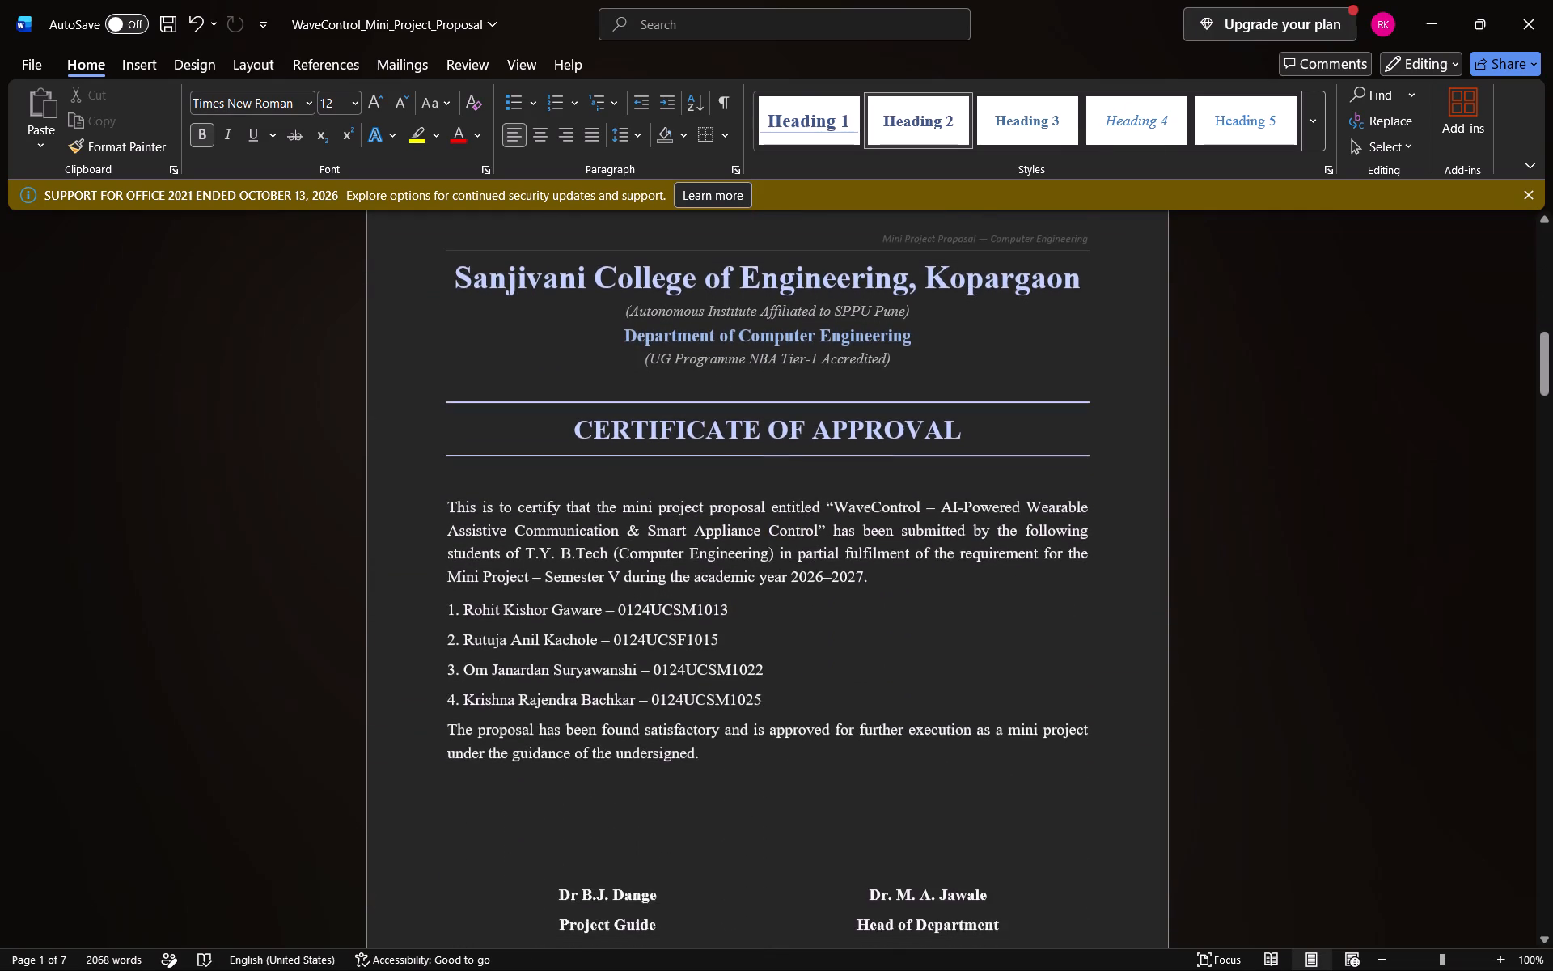
pyautogui.scroll(-1, 939, 374)
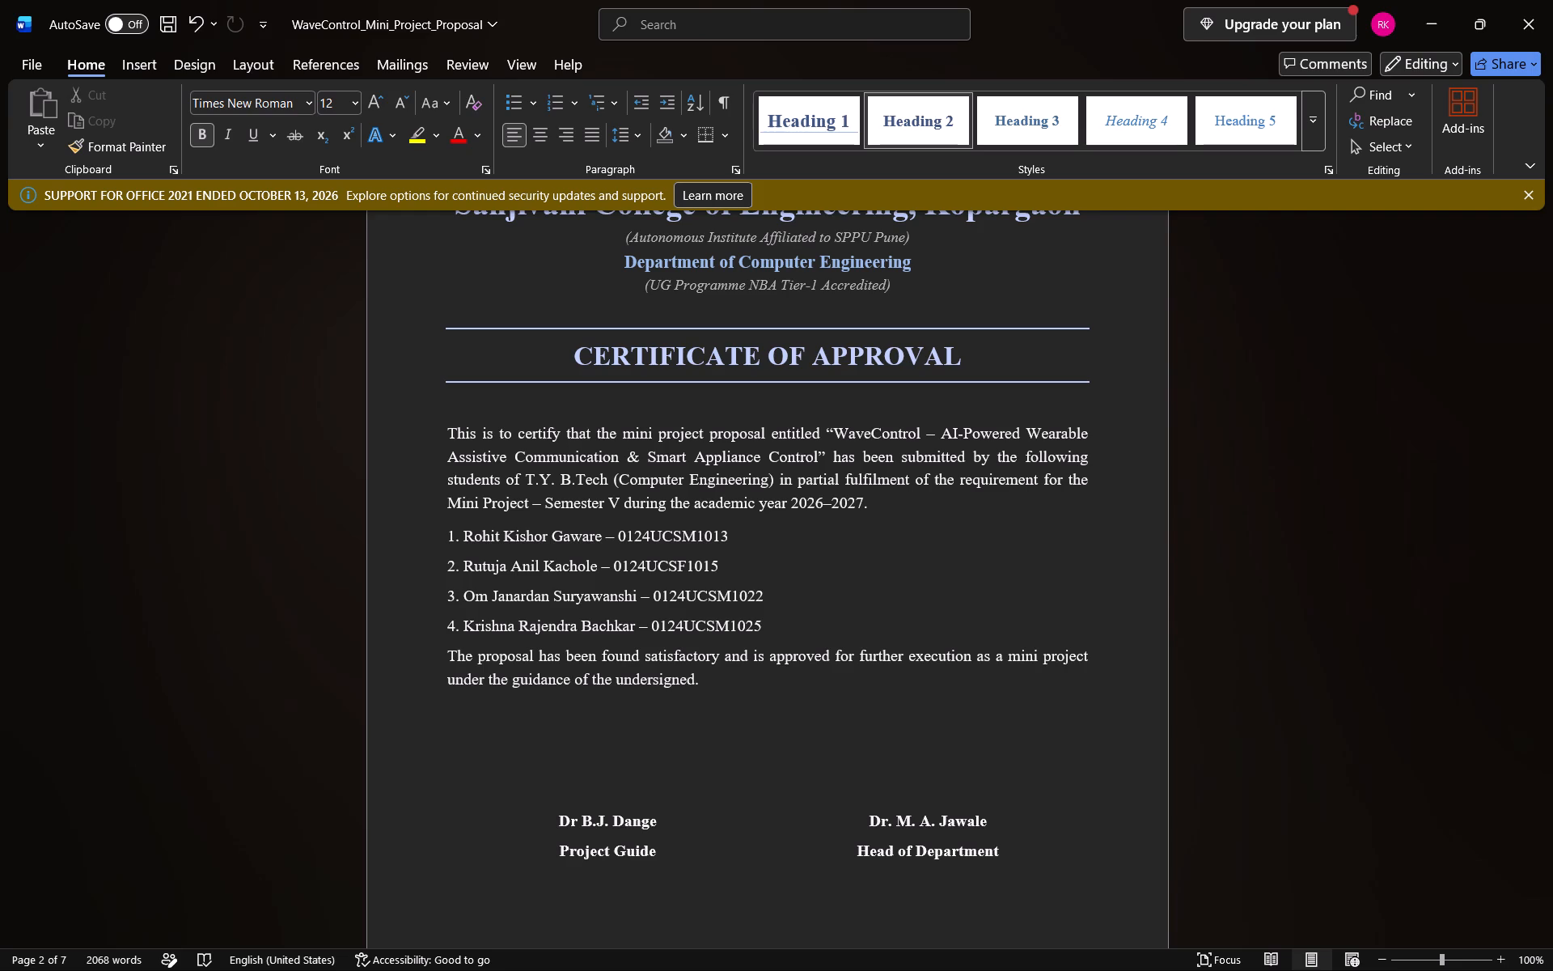
# Insert a backtick character in the blank line above the 6.2 Out of Scope heading.
pyautogui.press('`')
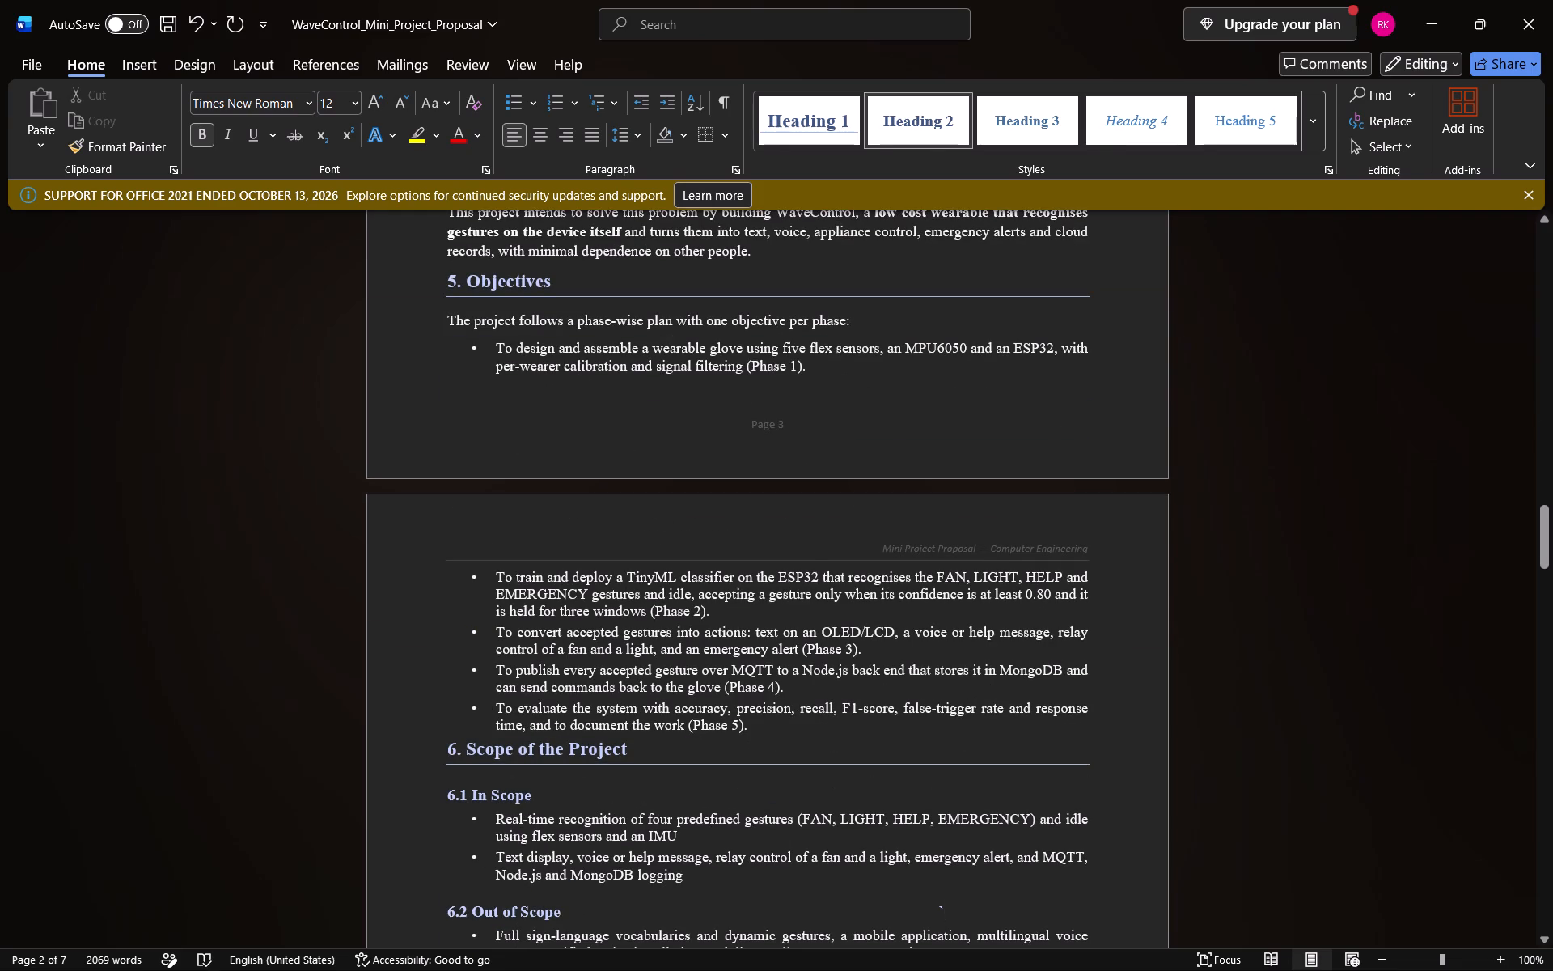
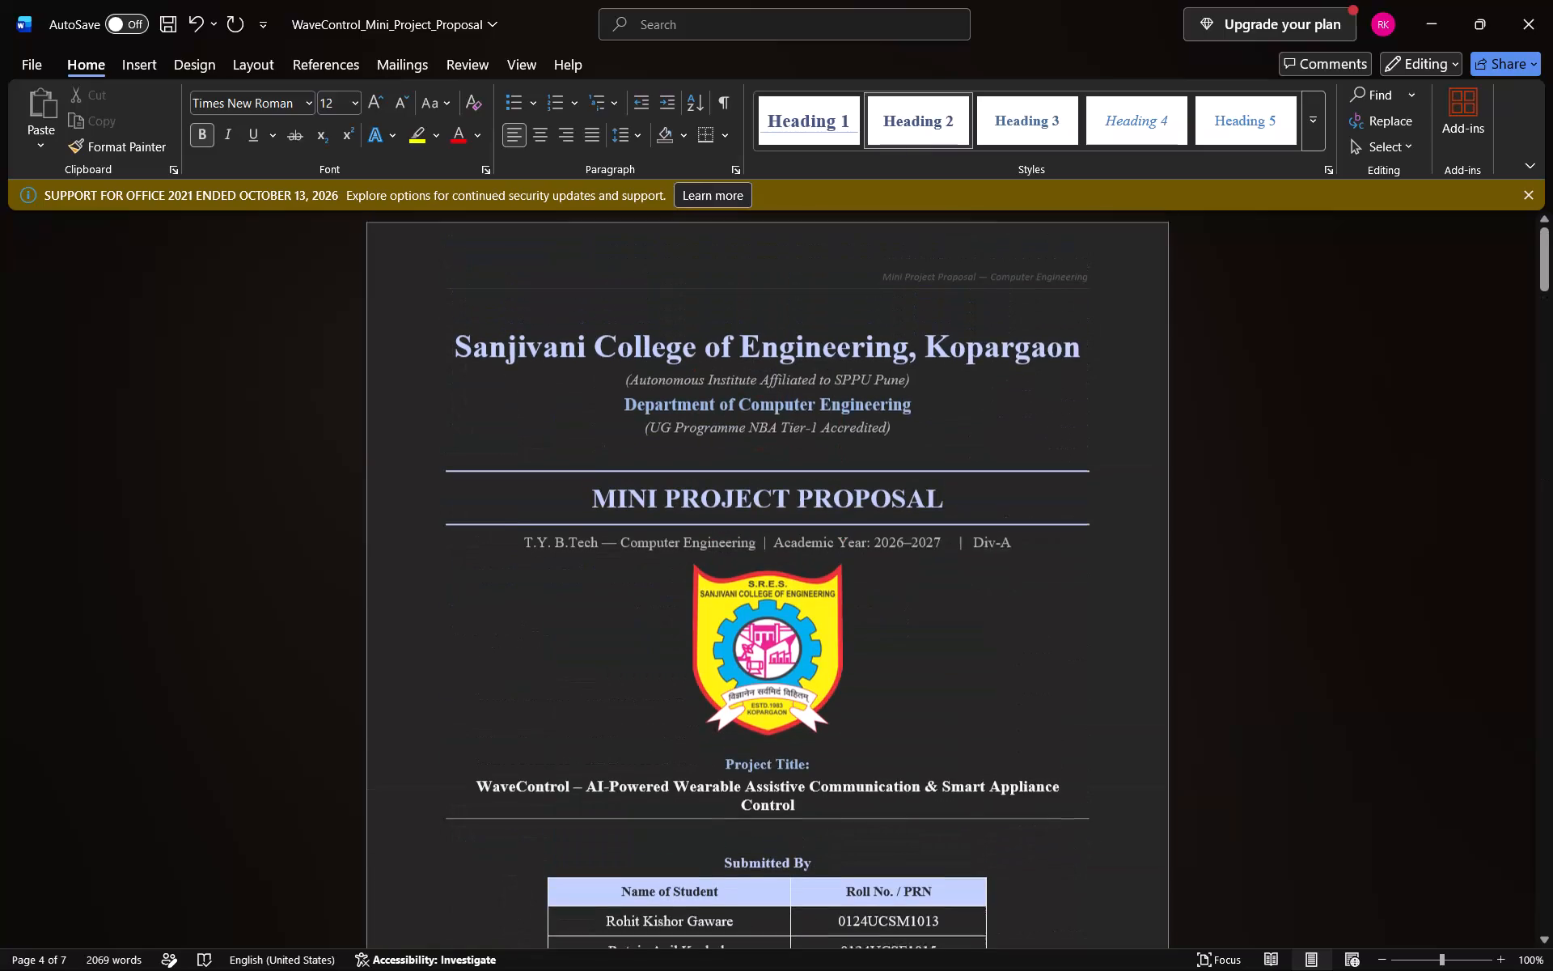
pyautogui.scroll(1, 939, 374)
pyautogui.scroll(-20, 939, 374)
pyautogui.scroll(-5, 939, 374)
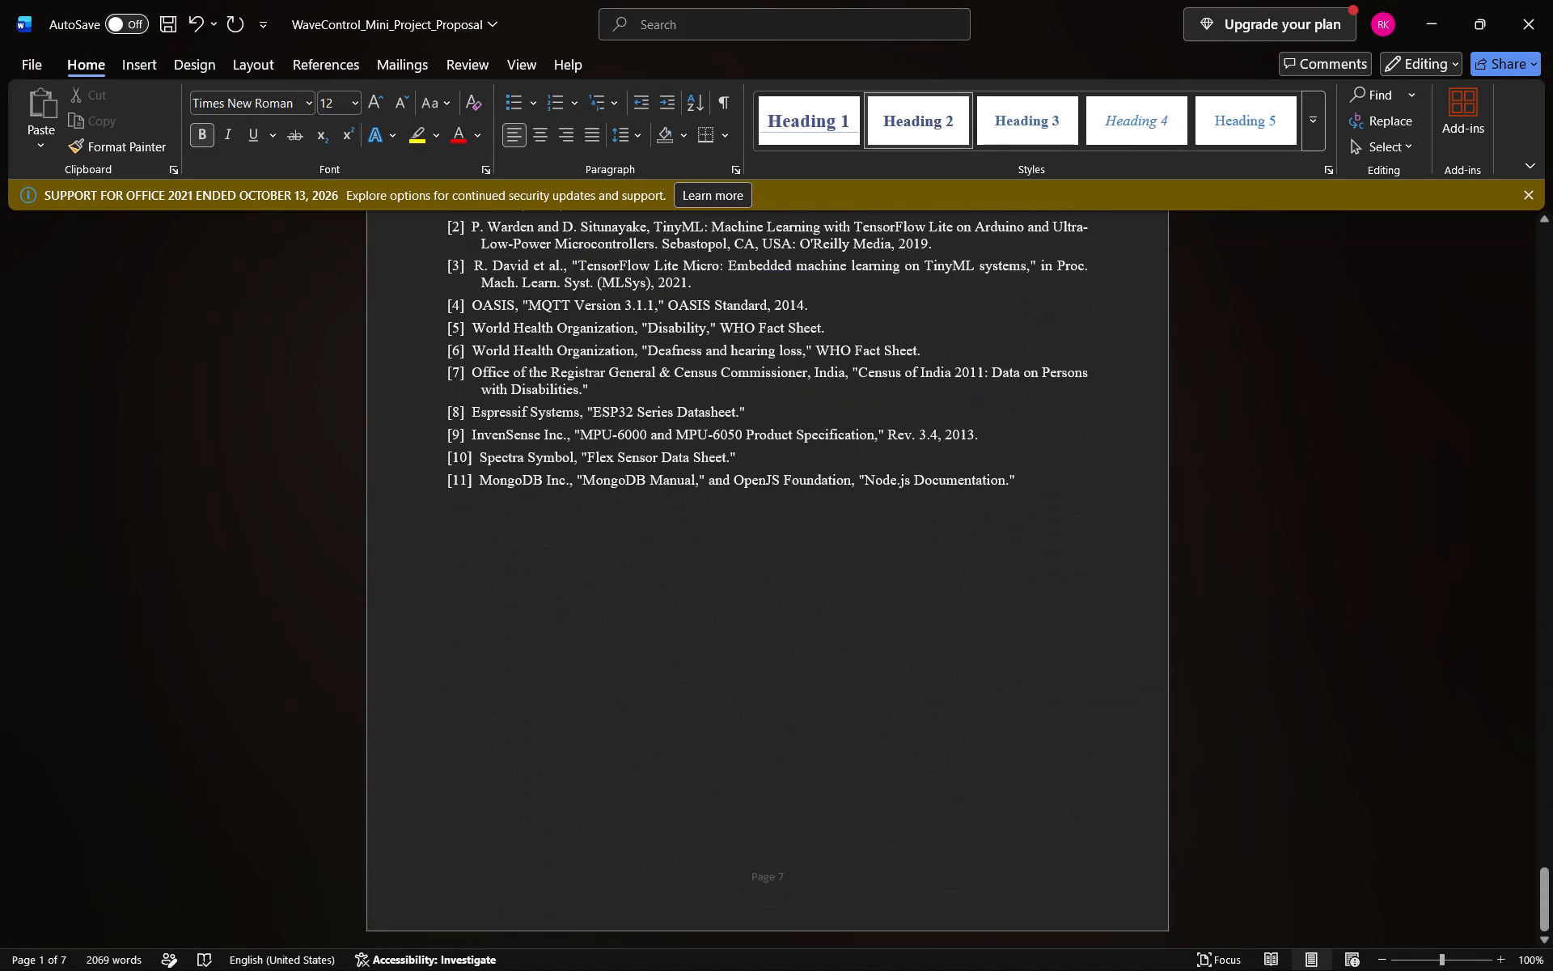
# Switch to File Explorer and open the recent document WaveControl_Mini_Project_Report (2) from Downloads.
pyautogui.click(826, 947)
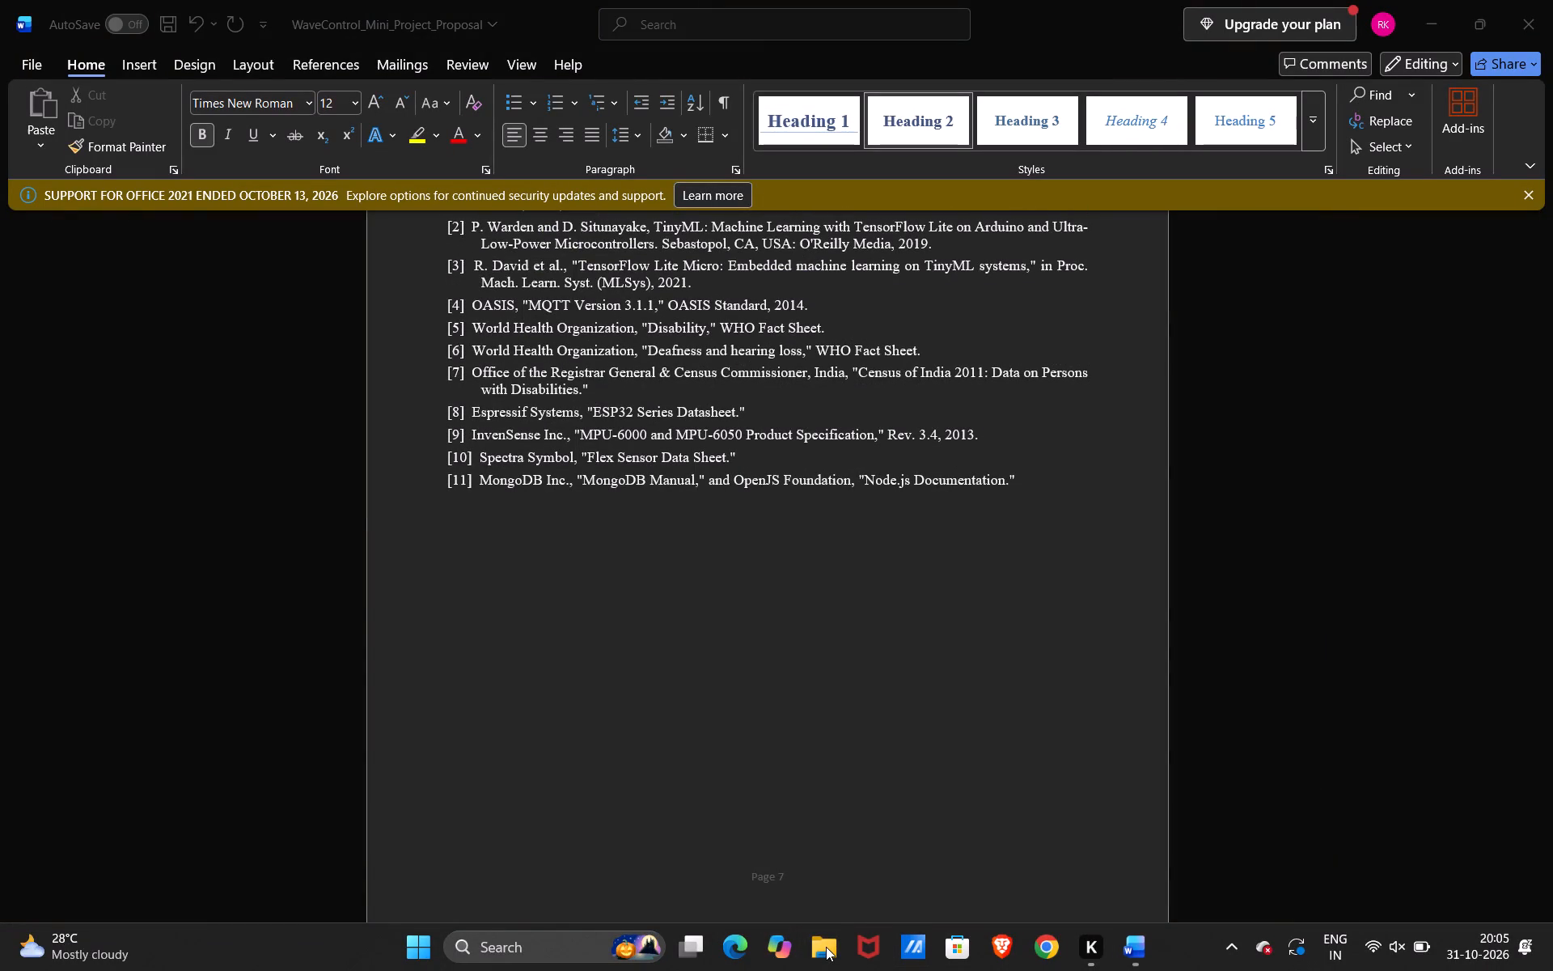
pyautogui.click(826, 947)
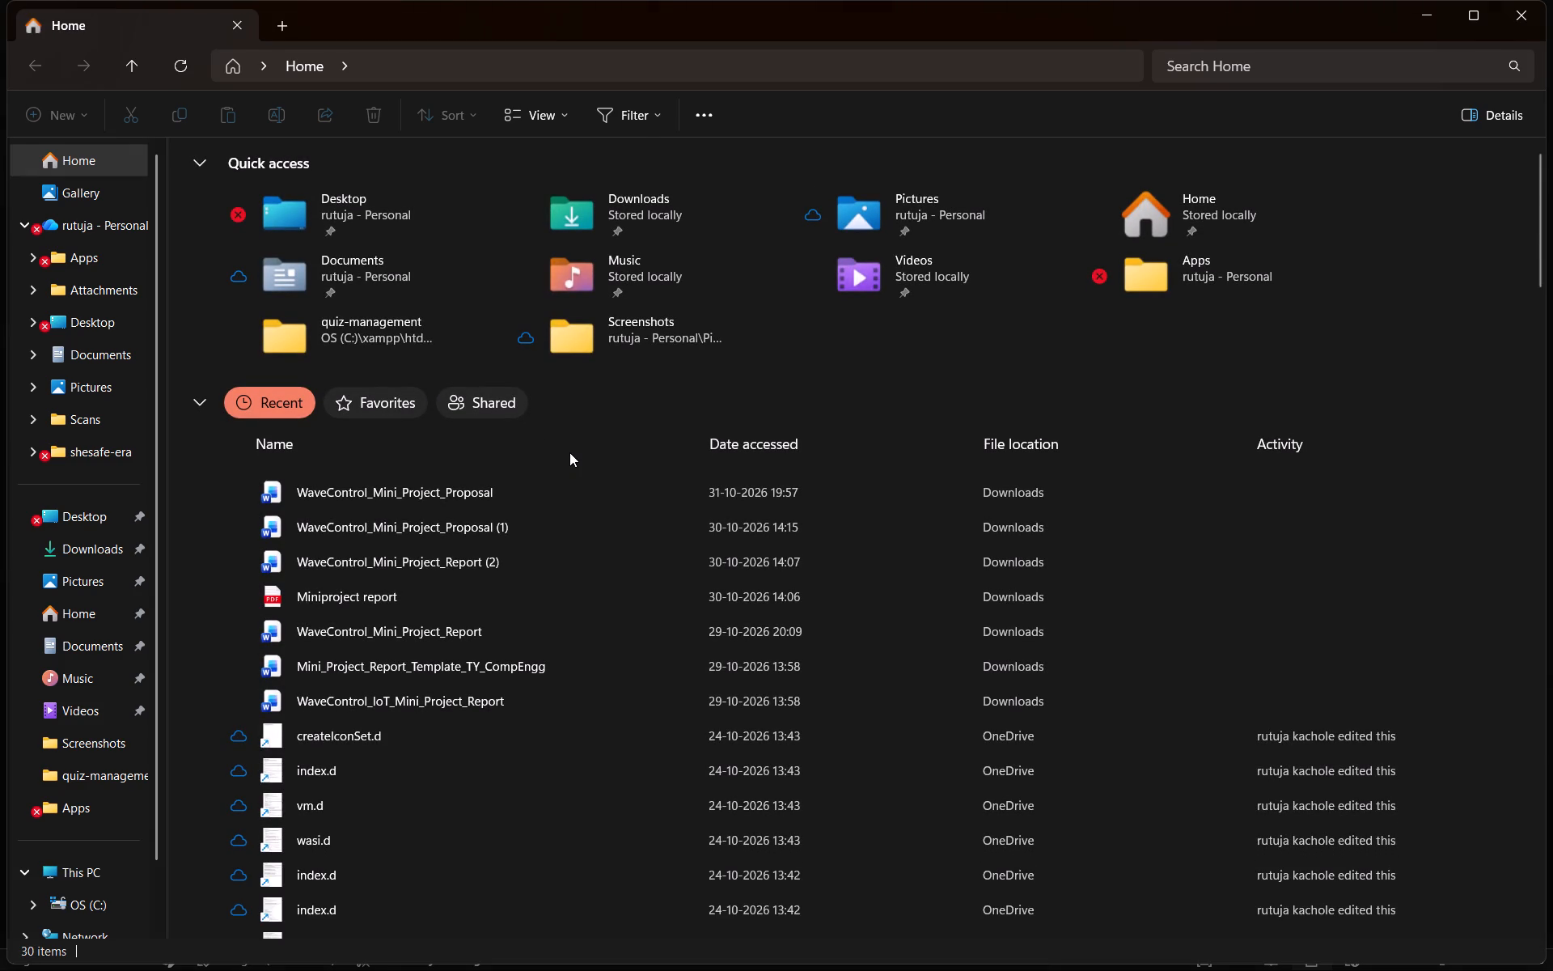
pyautogui.doubleClick(480, 559)
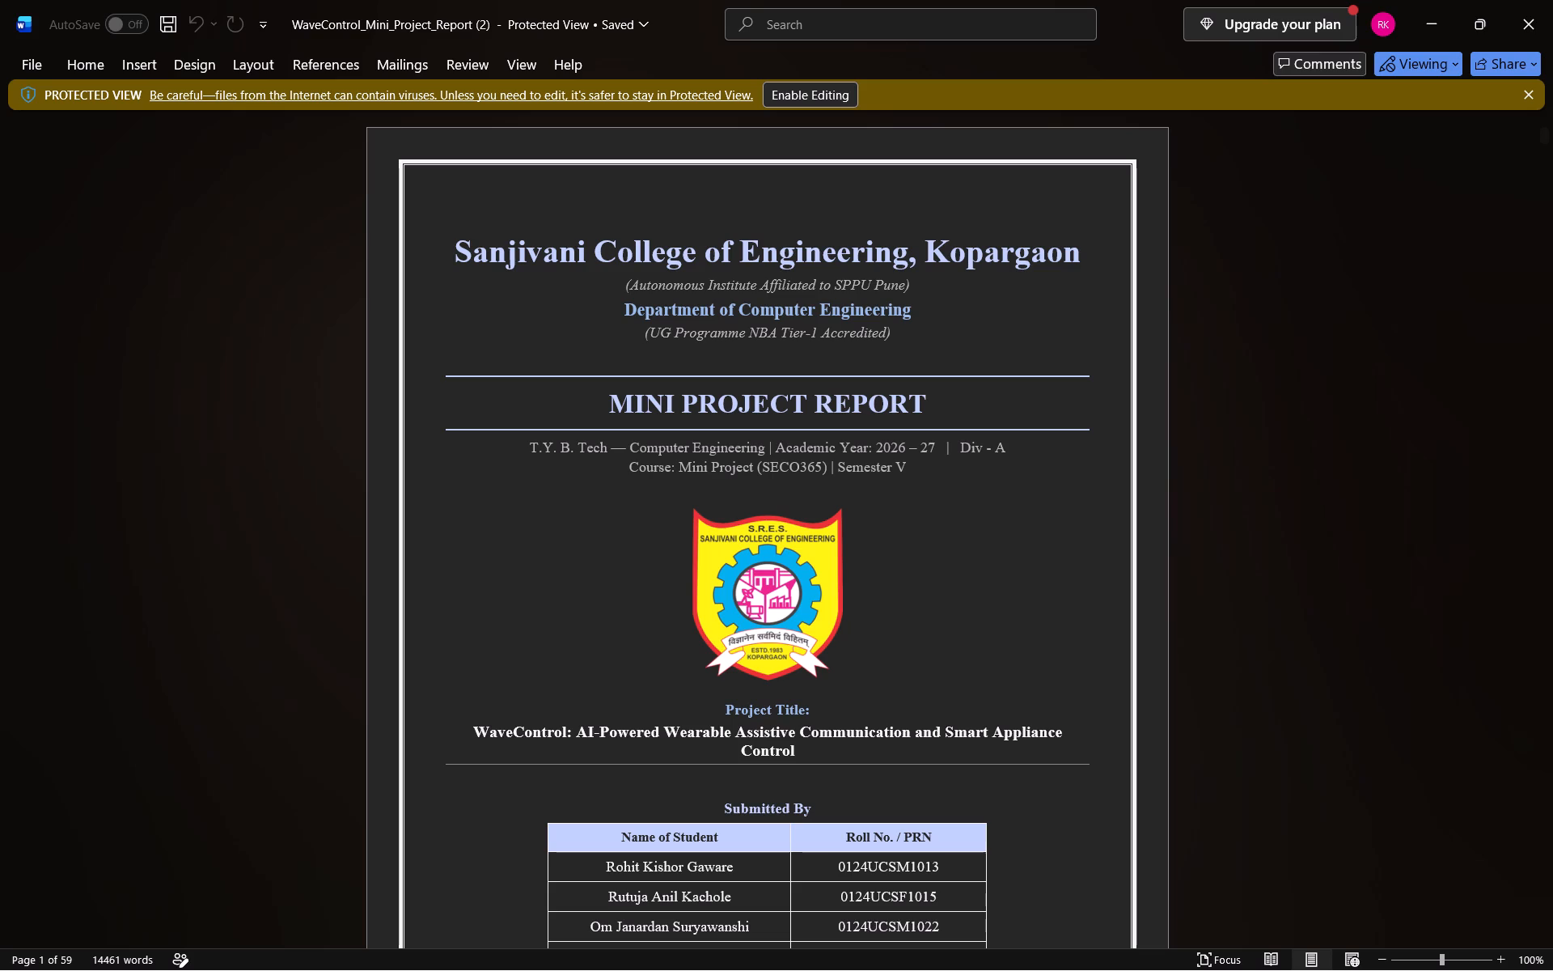
# Skim the report's cover, certificate, abstract, table of contents and list of tables, and close the report.
pyautogui.scroll(-1, 829, 497)
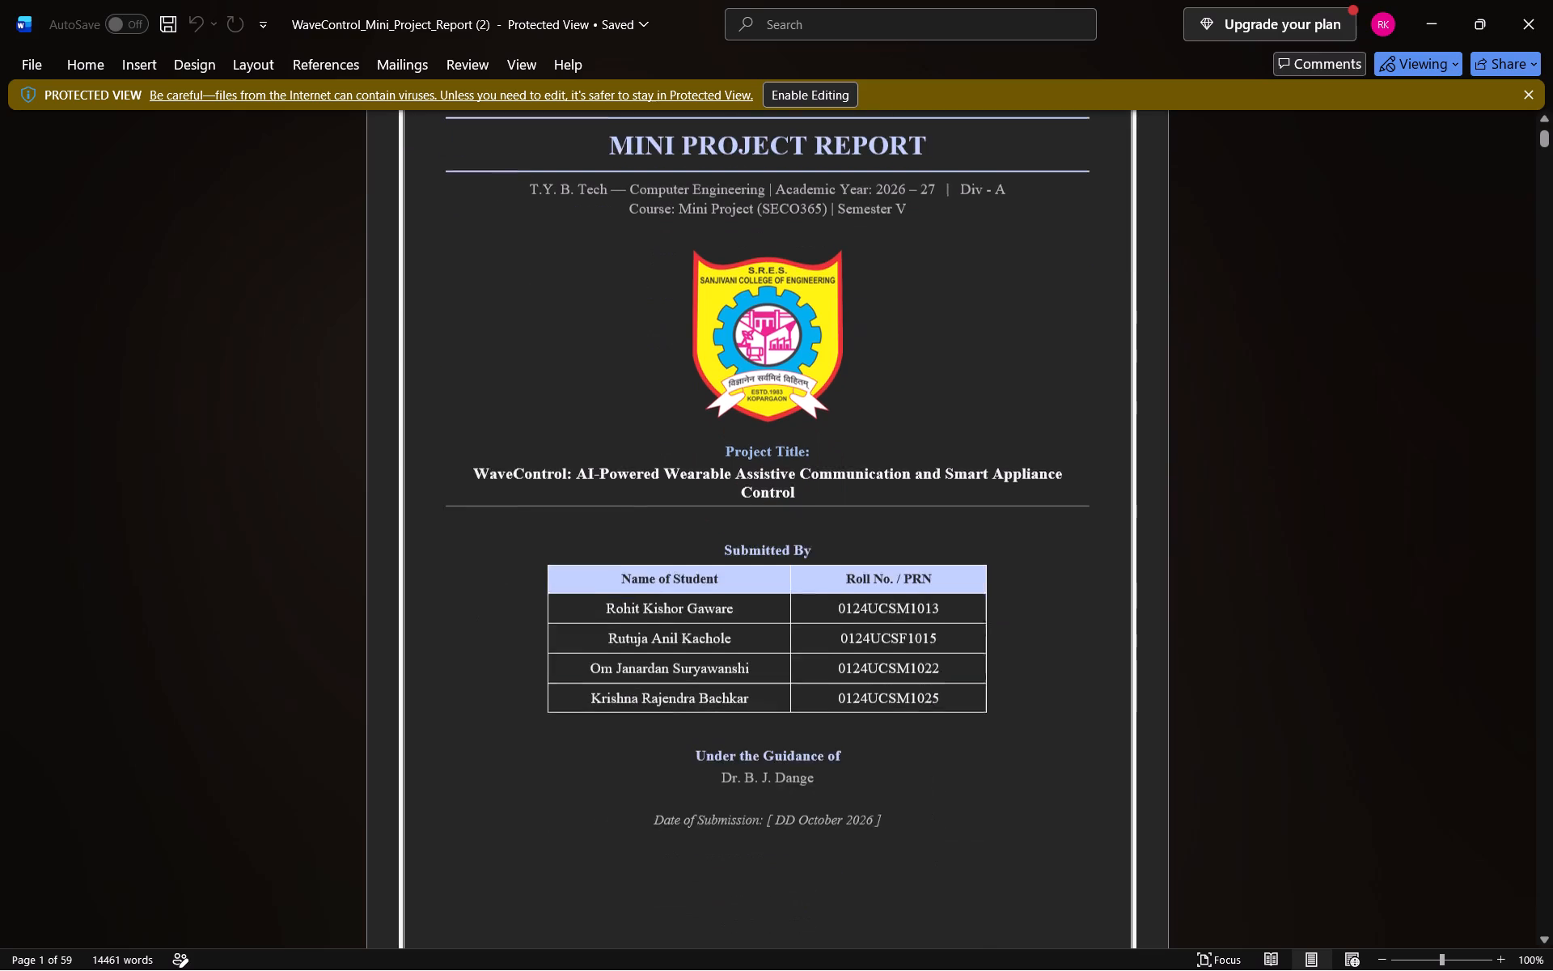
pyautogui.scroll(-11, 829, 497)
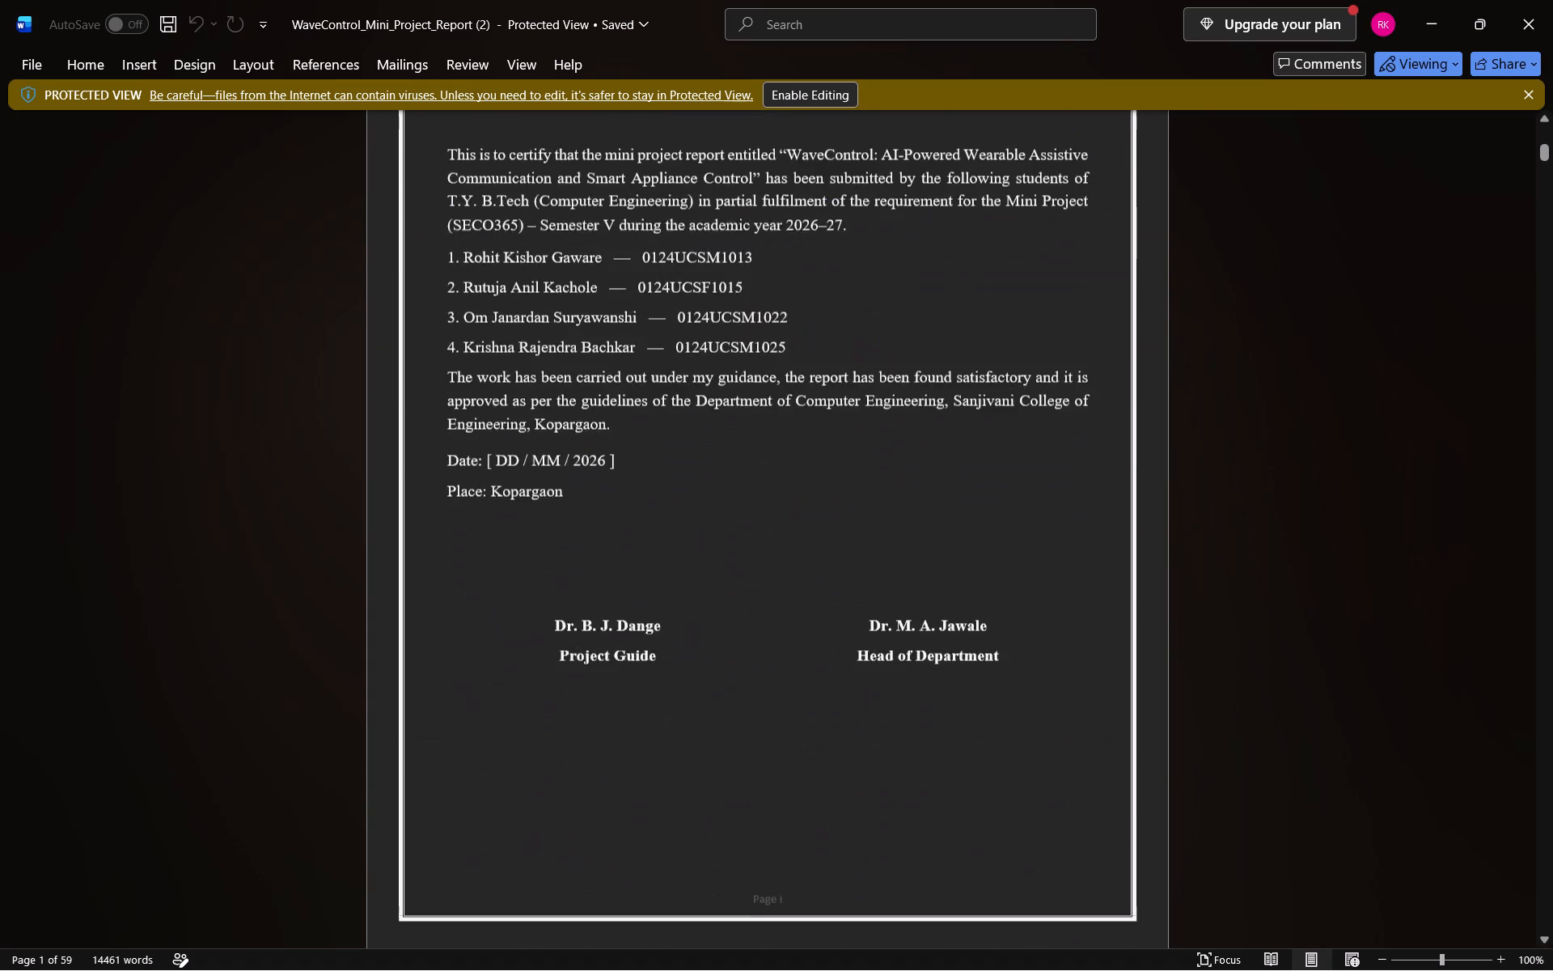
pyautogui.scroll(-18, 829, 497)
pyautogui.scroll(-10, 829, 497)
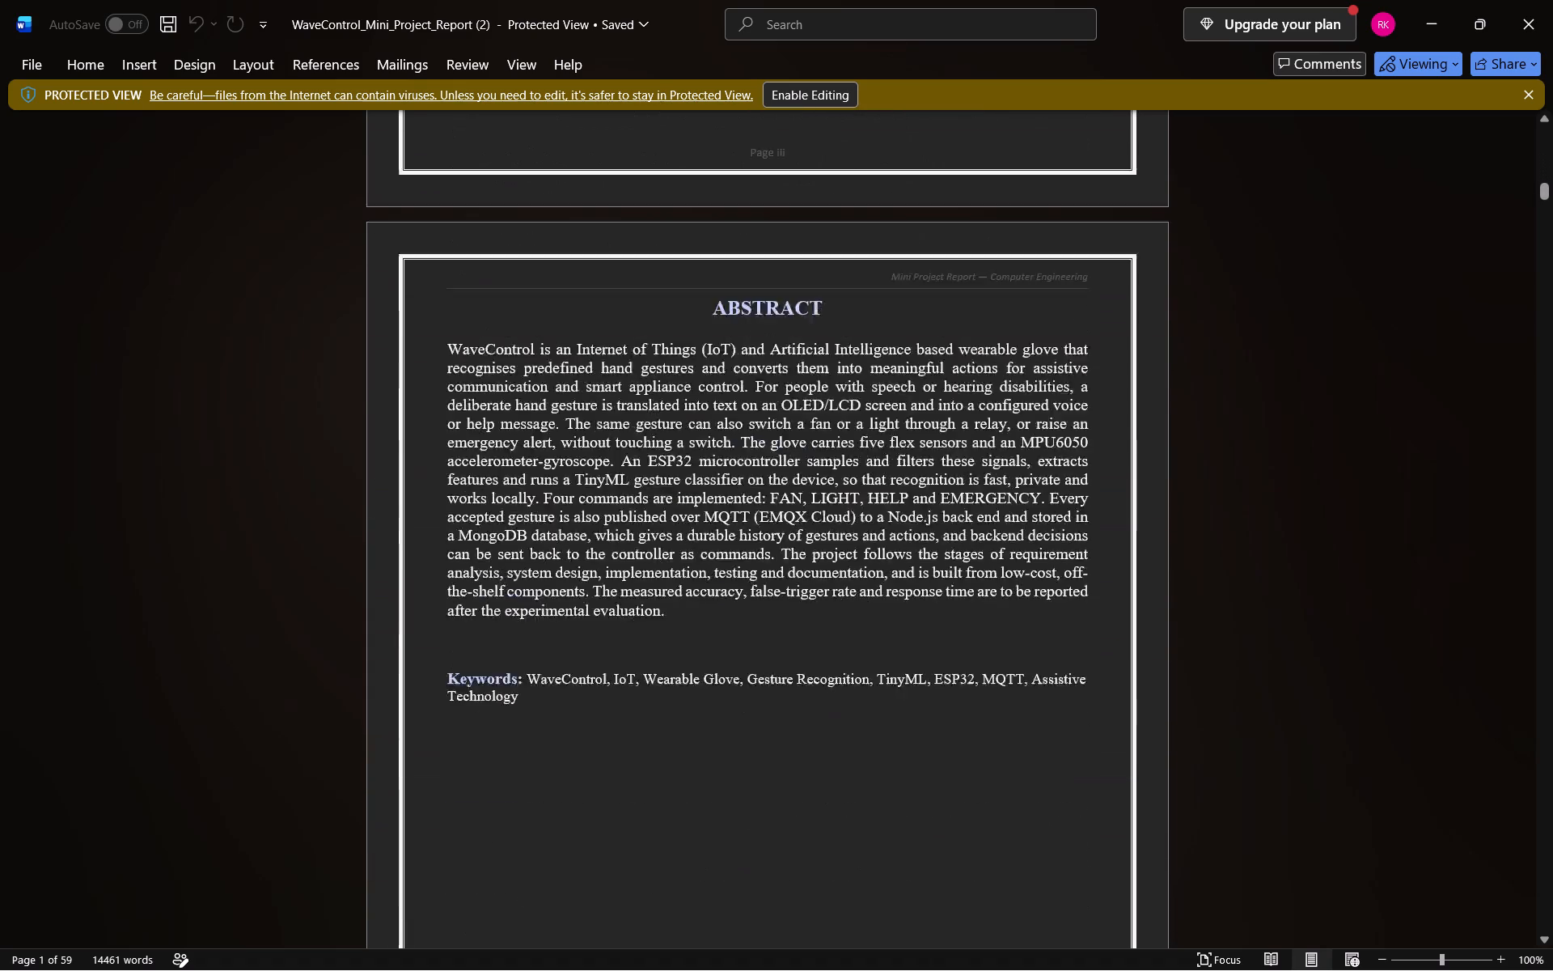
pyautogui.scroll(-20, 829, 497)
pyautogui.scroll(-7, 829, 497)
pyautogui.scroll(1, 829, 497)
pyautogui.scroll(-20, 829, 497)
pyautogui.scroll(-20, 829, 497)
pyautogui.scroll(-6, 829, 497)
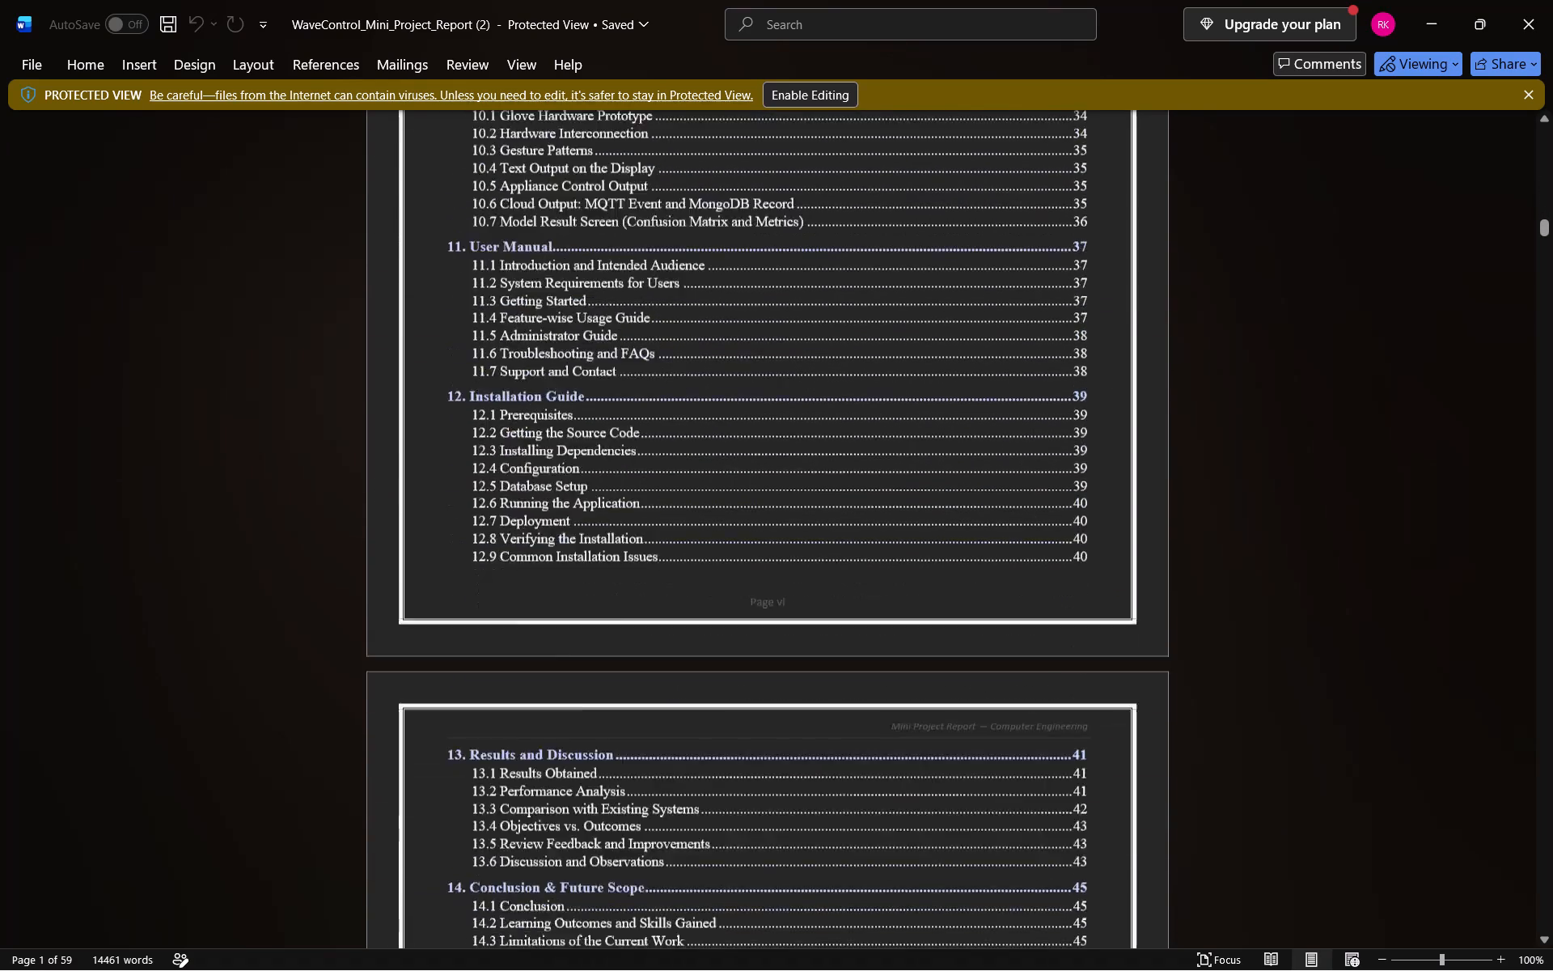
pyautogui.scroll(-14, 829, 497)
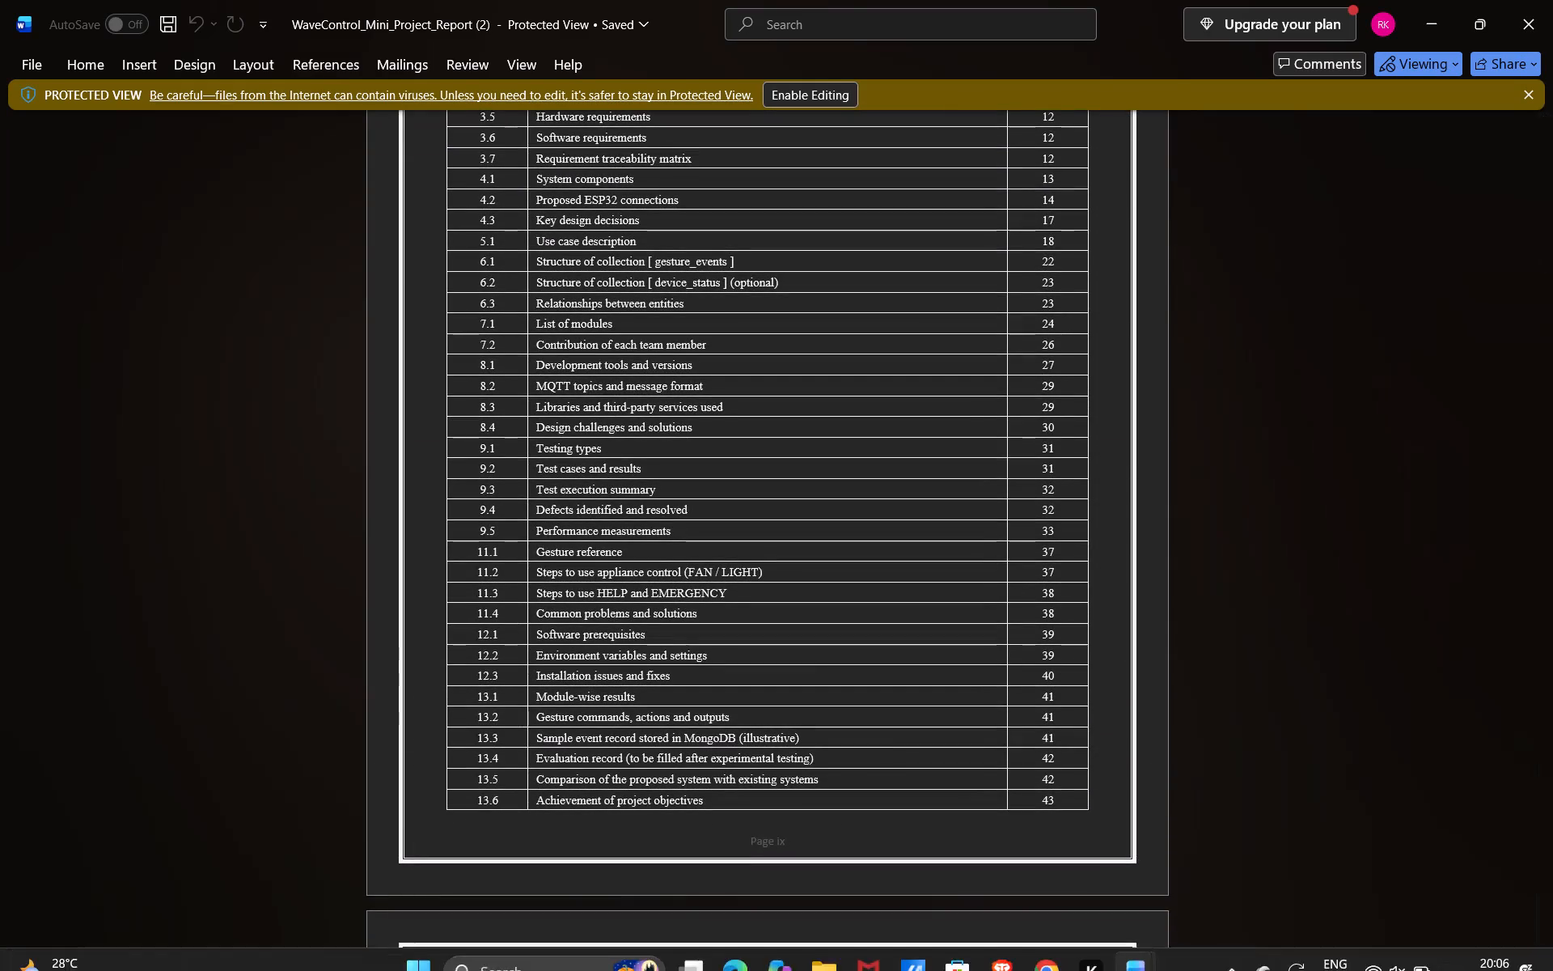
pyautogui.click(1537, 6)
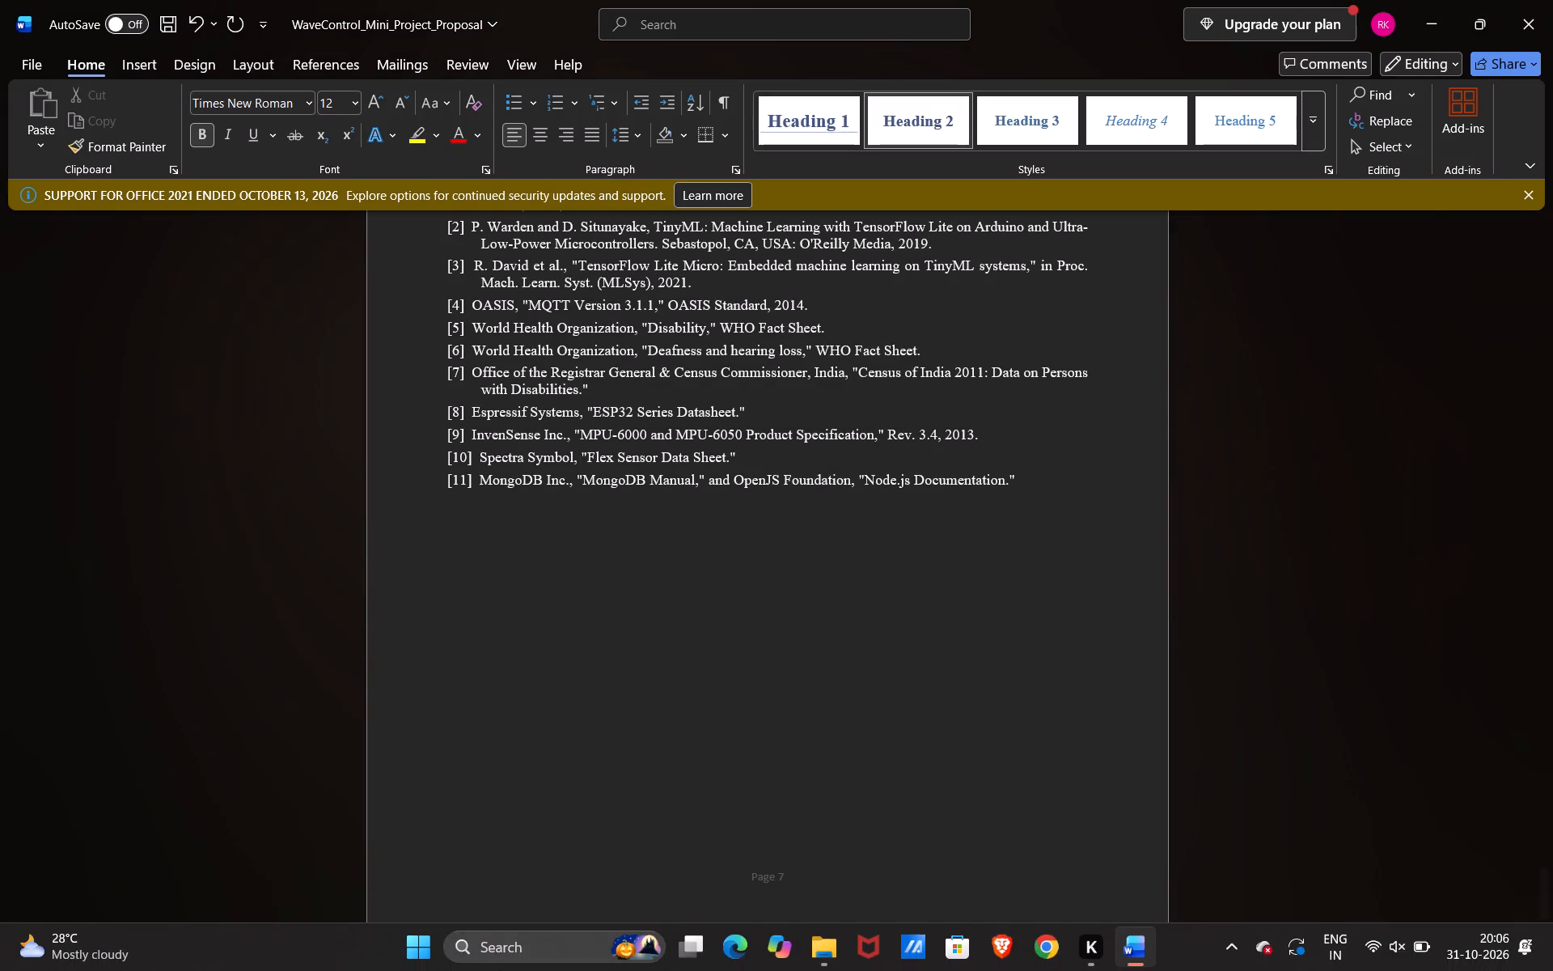
# Open WhatsApp from the Windows search.
pyautogui.click(537, 953)
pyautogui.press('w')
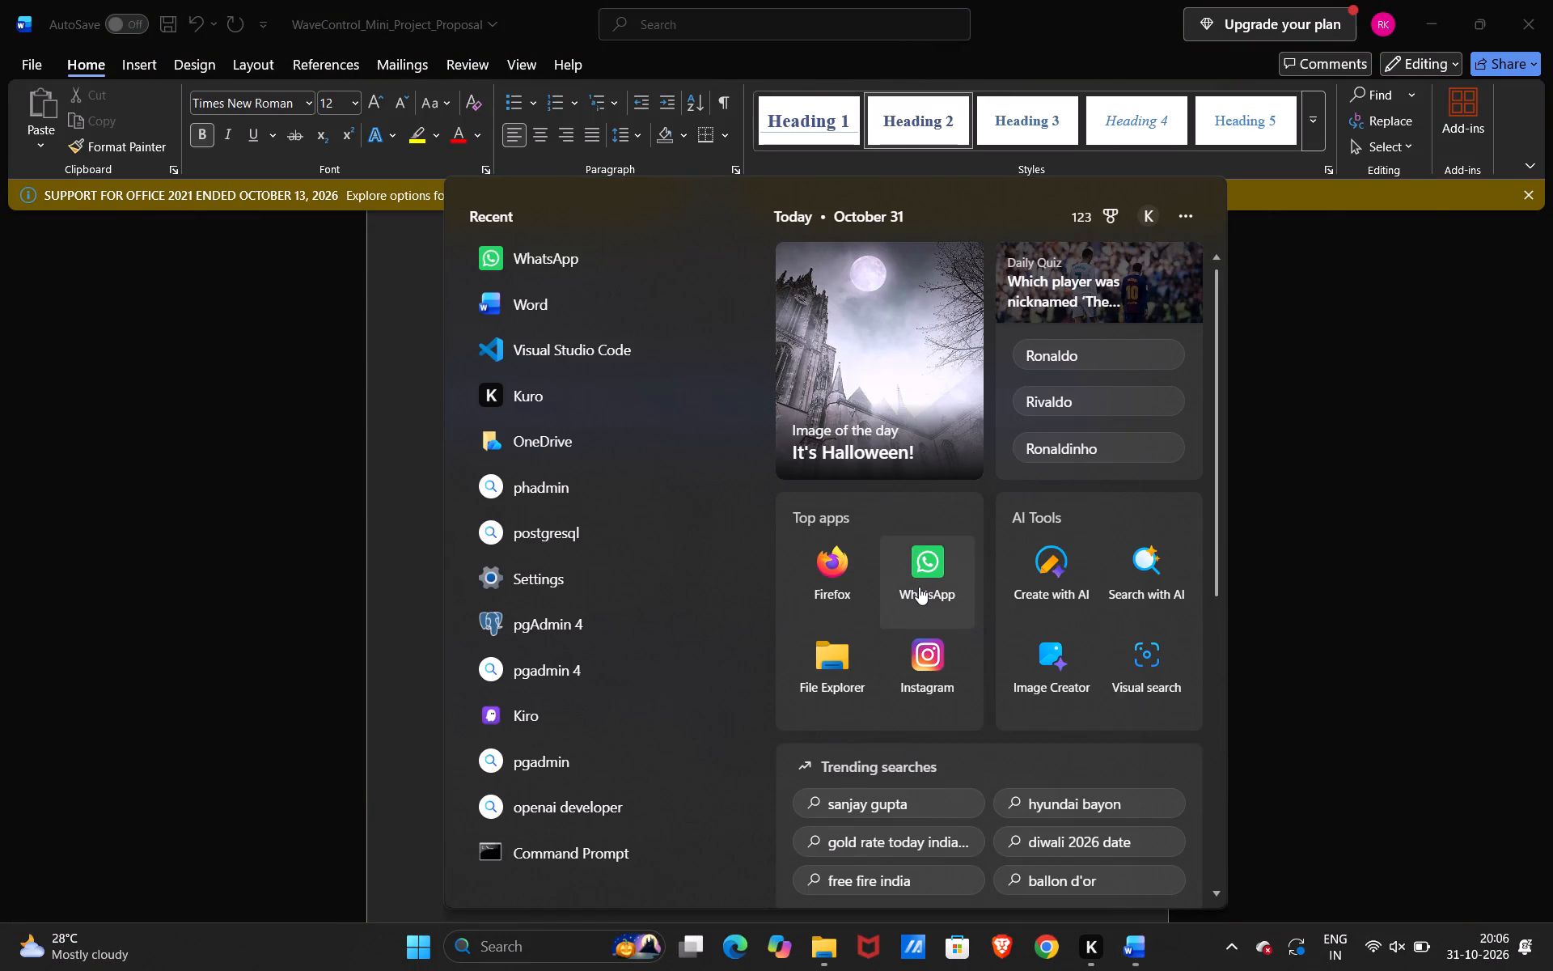
pyautogui.click(919, 587)
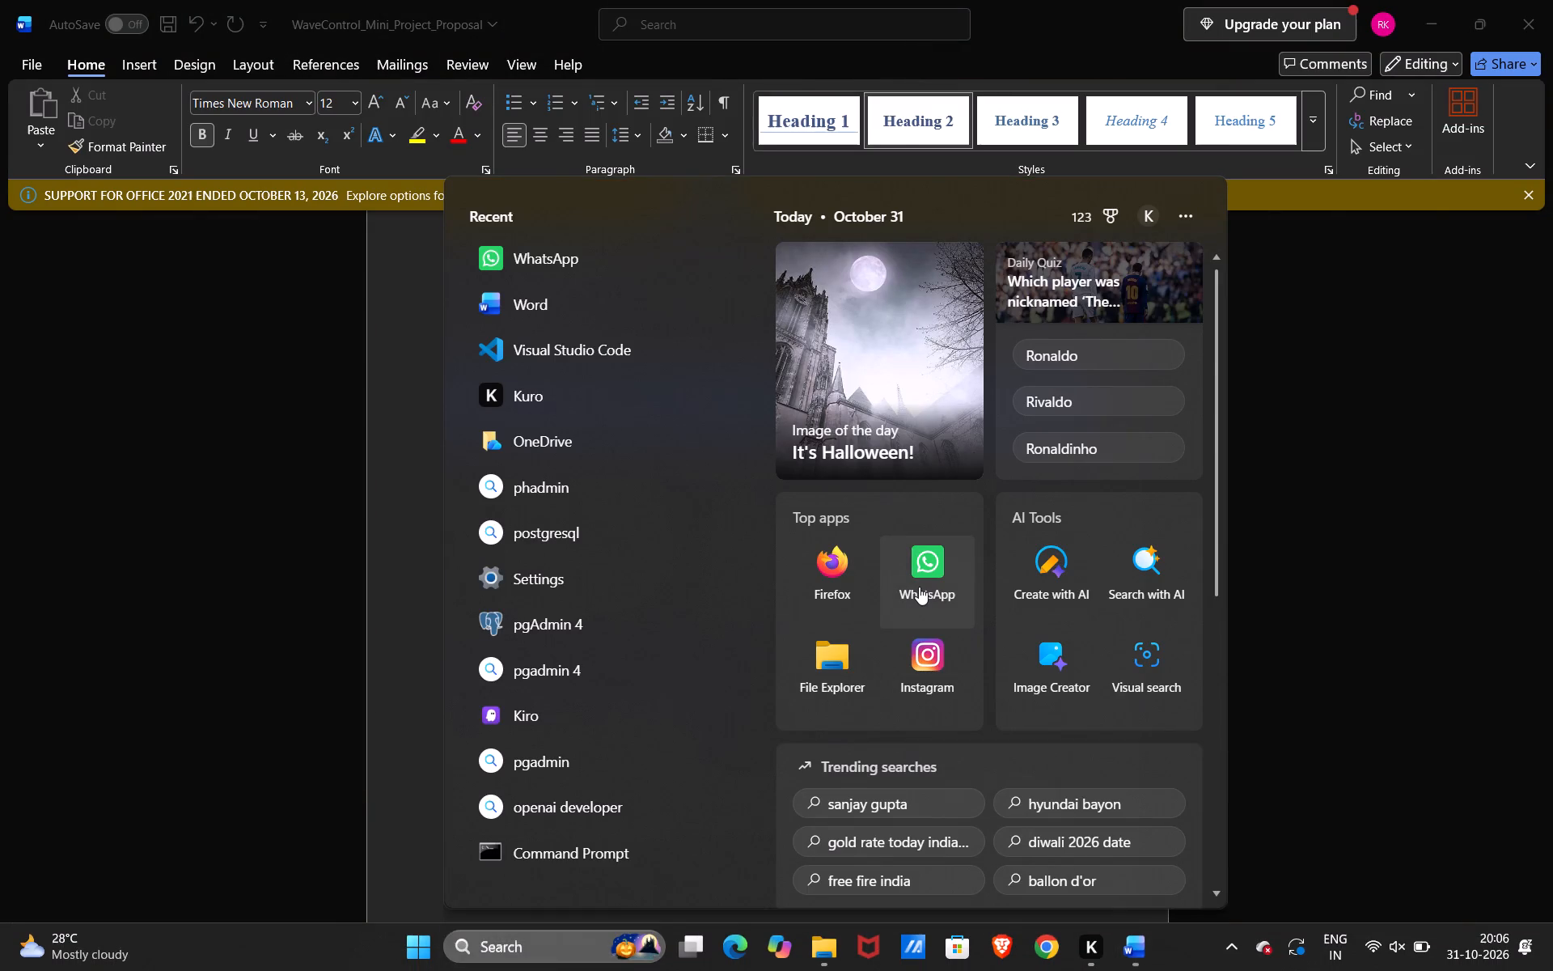
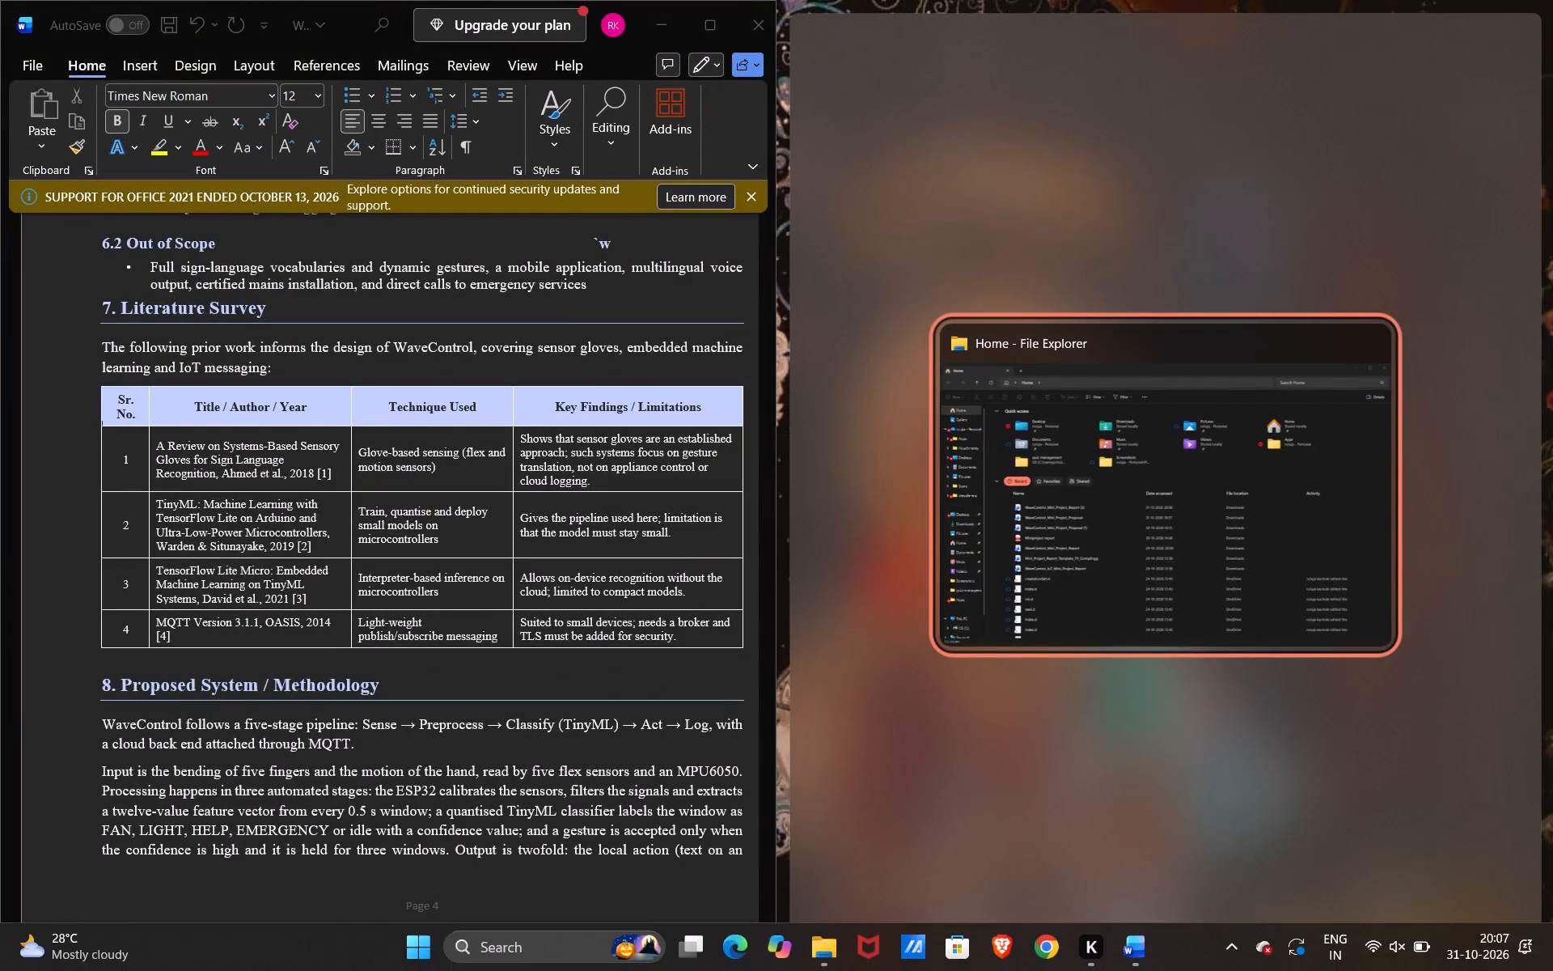
# Launch a new Word window, create a blank document, and snap it side by side with the mini project proposal.
pyautogui.click(518, 940)
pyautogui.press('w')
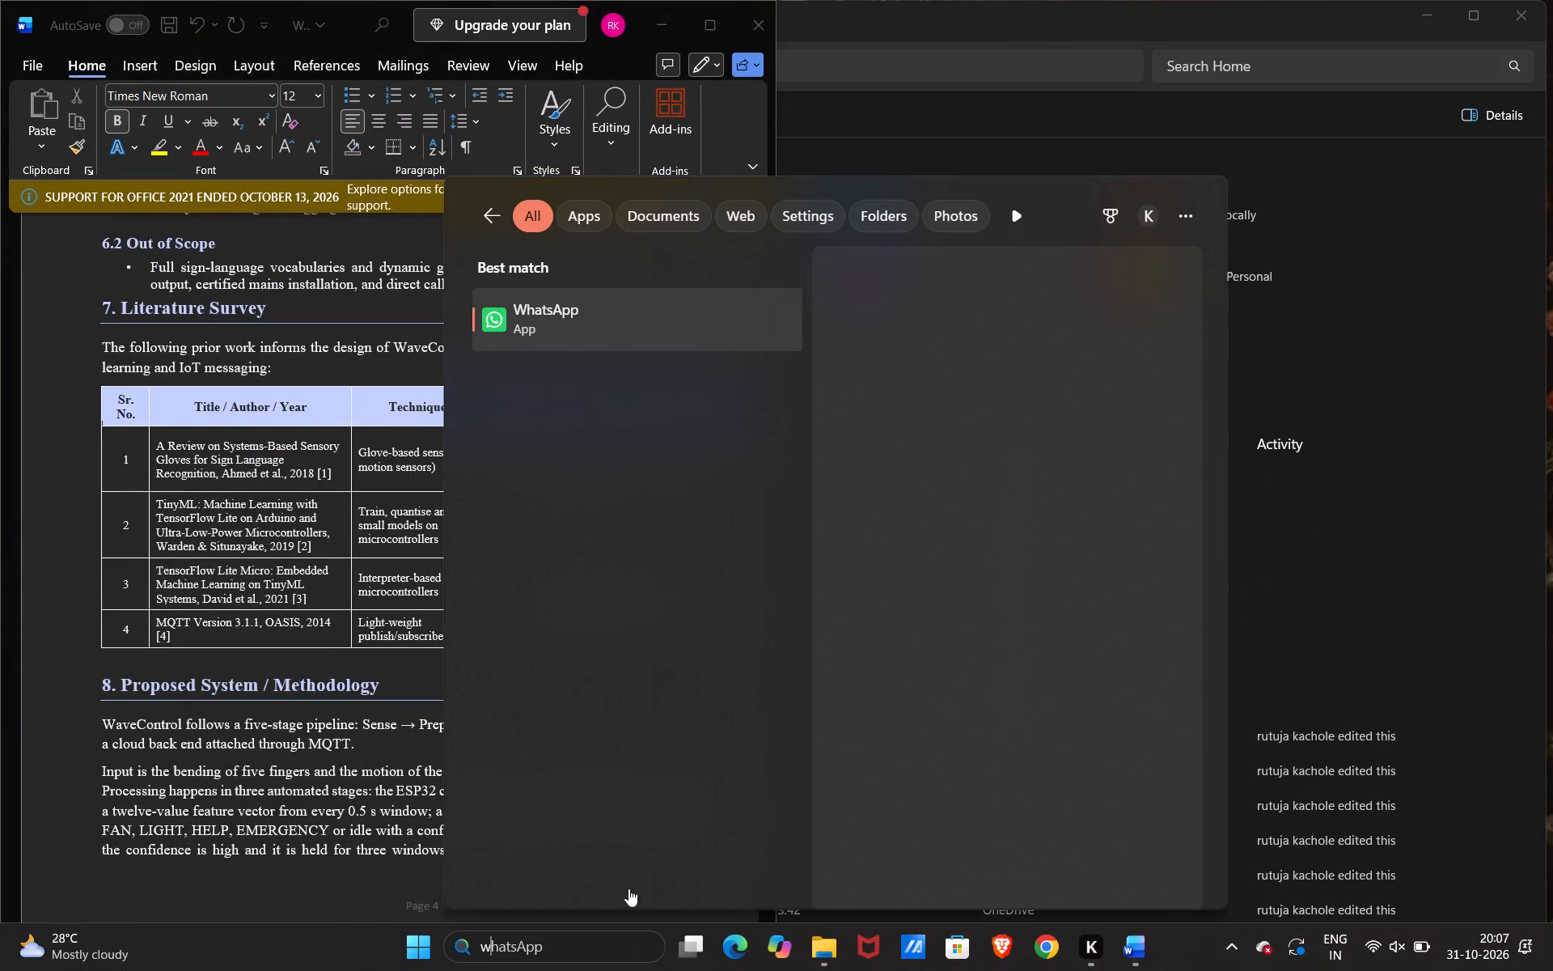
pyautogui.doubleClick(735, 409)
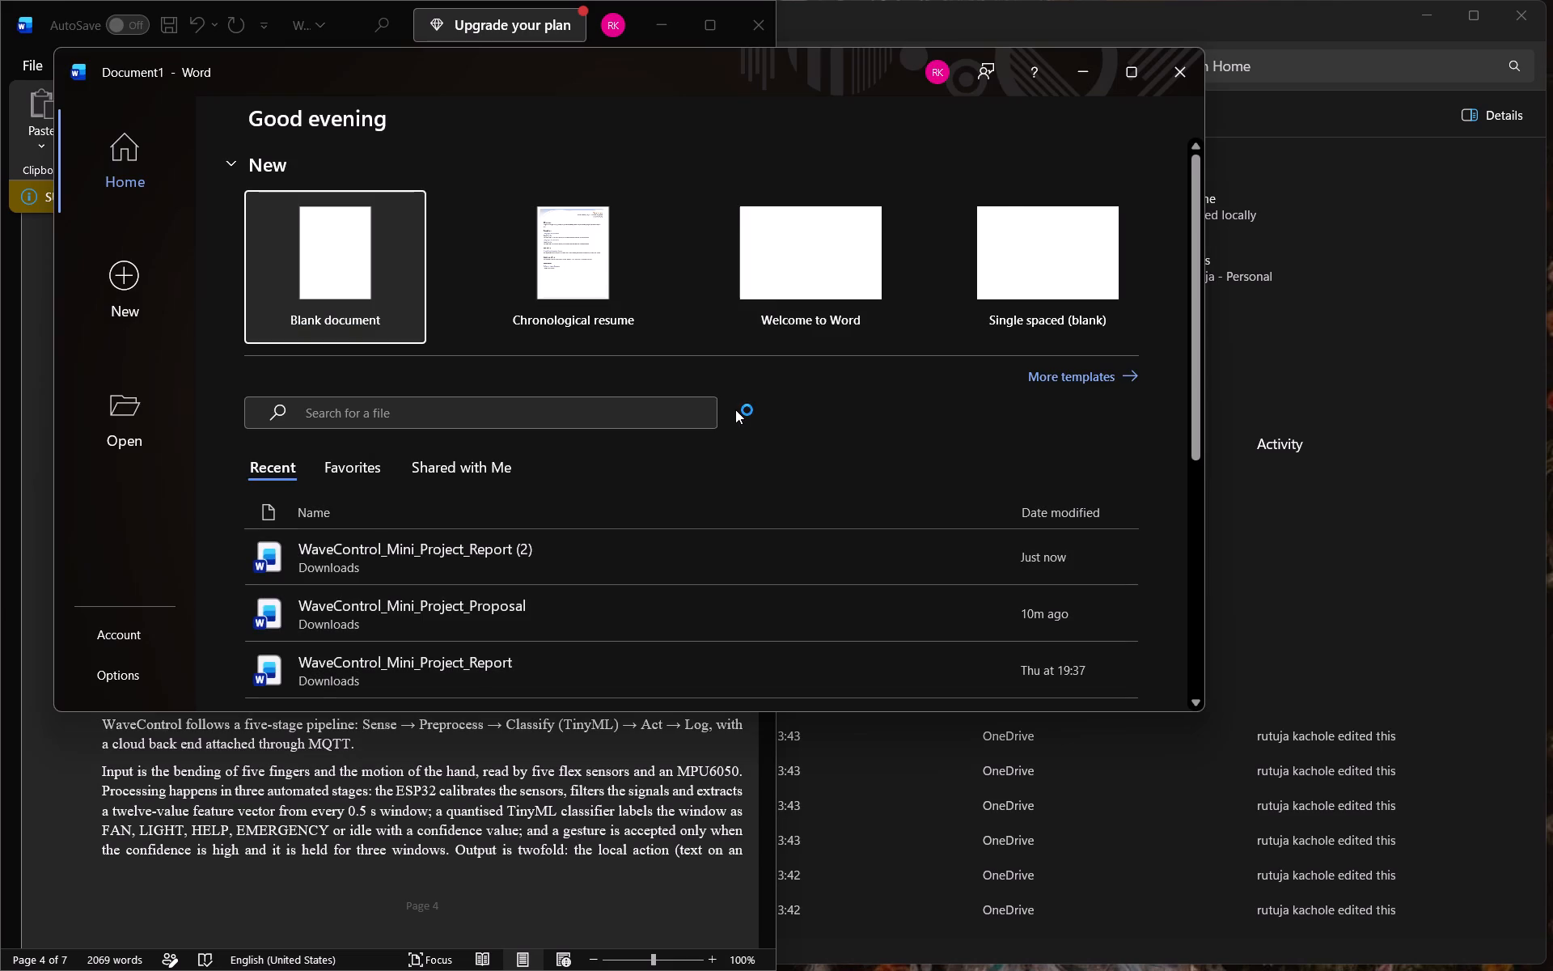
pyautogui.doubleClick(325, 253)
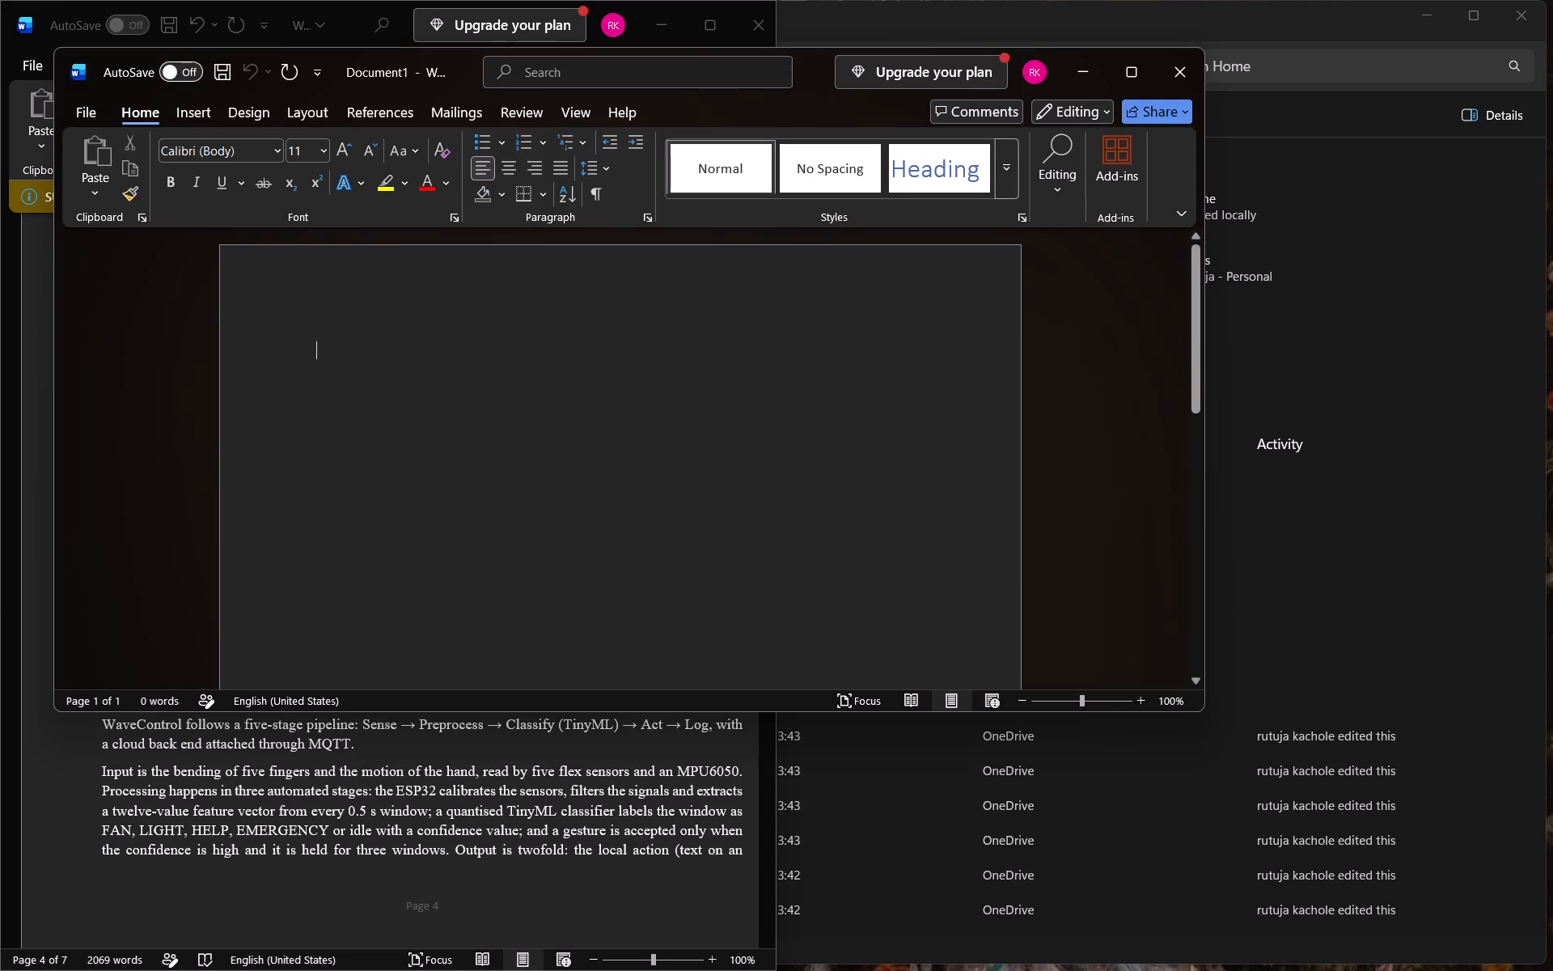
pyautogui.click(1125, 68)
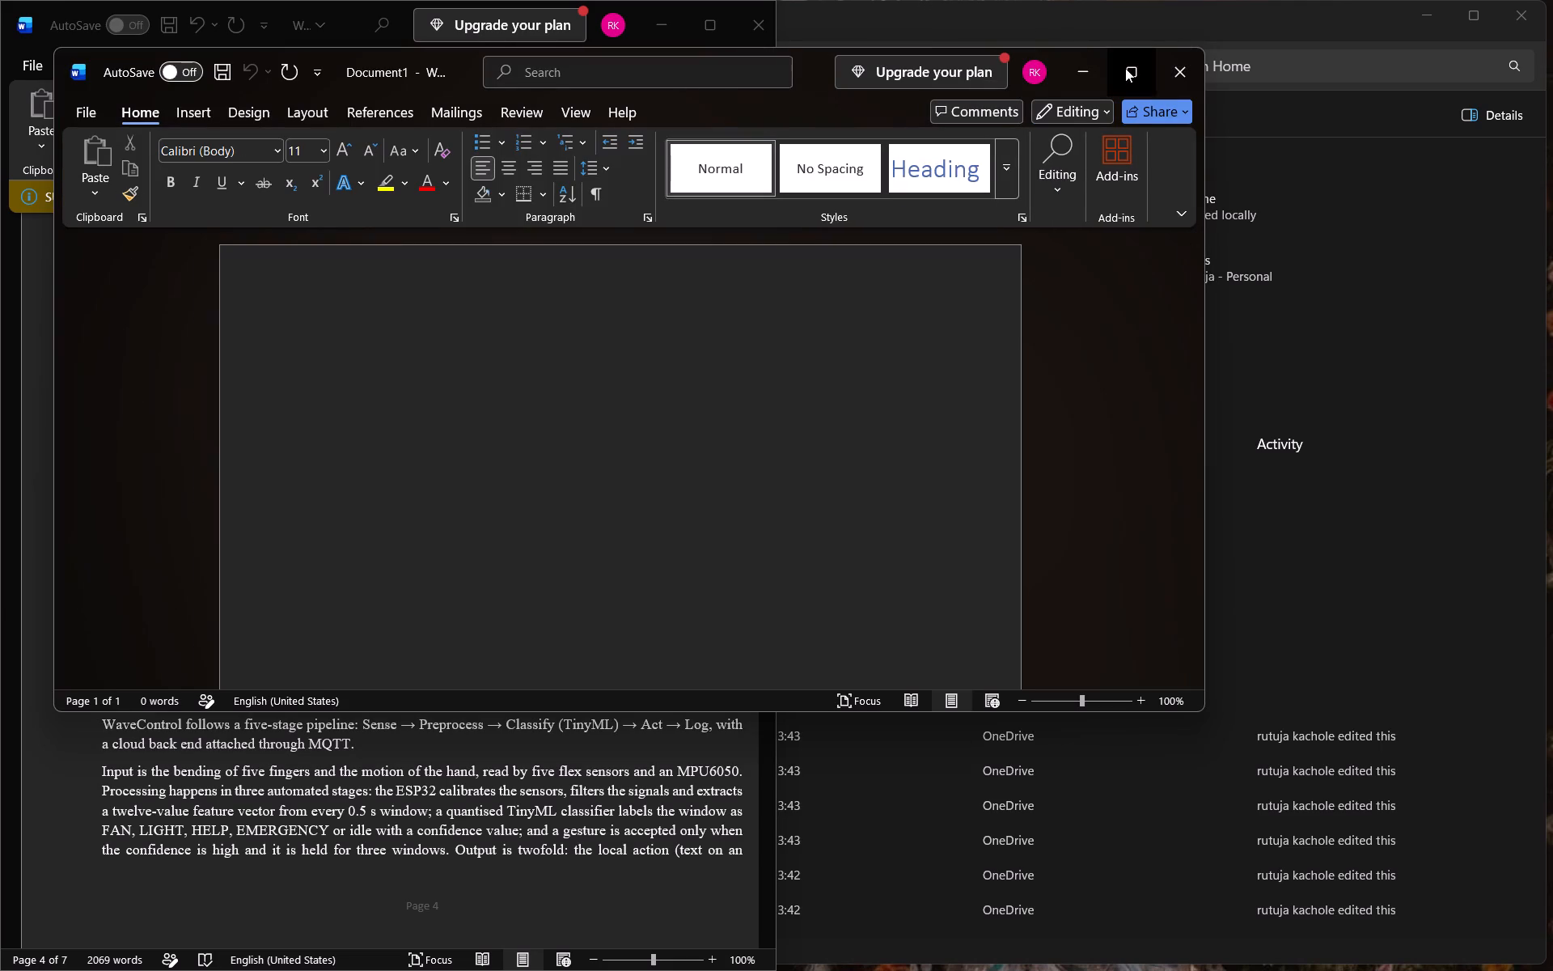
pyautogui.press('super+Right')
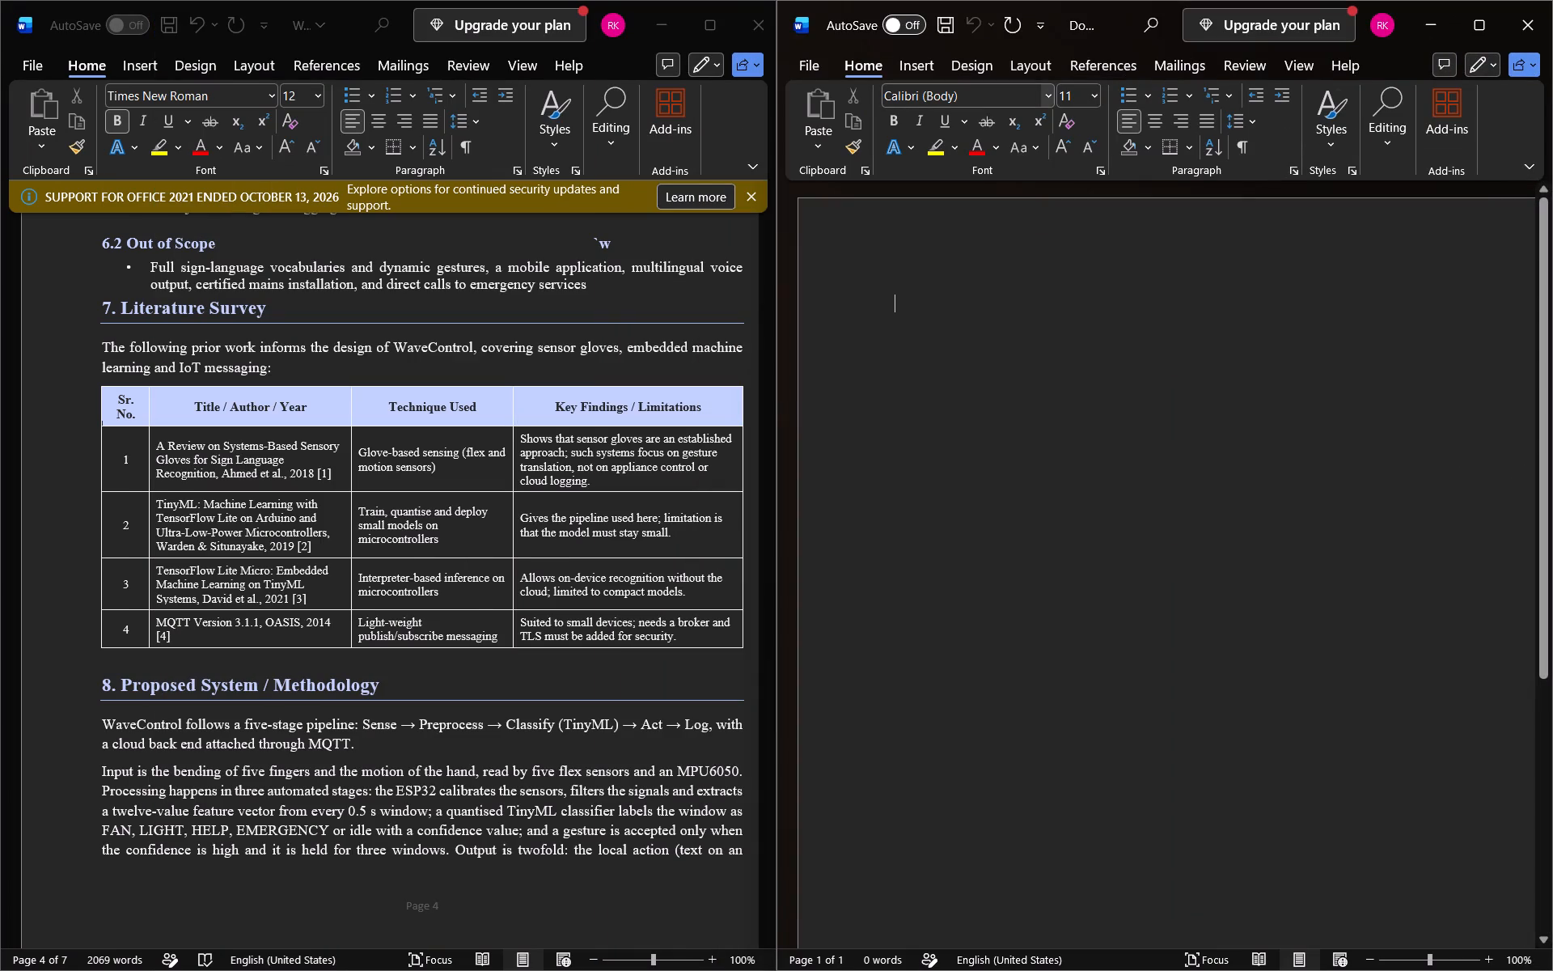
# Return to the cover page of the mini project proposal.
pyautogui.scroll(20, 616, 277)
pyautogui.scroll(14, 616, 277)
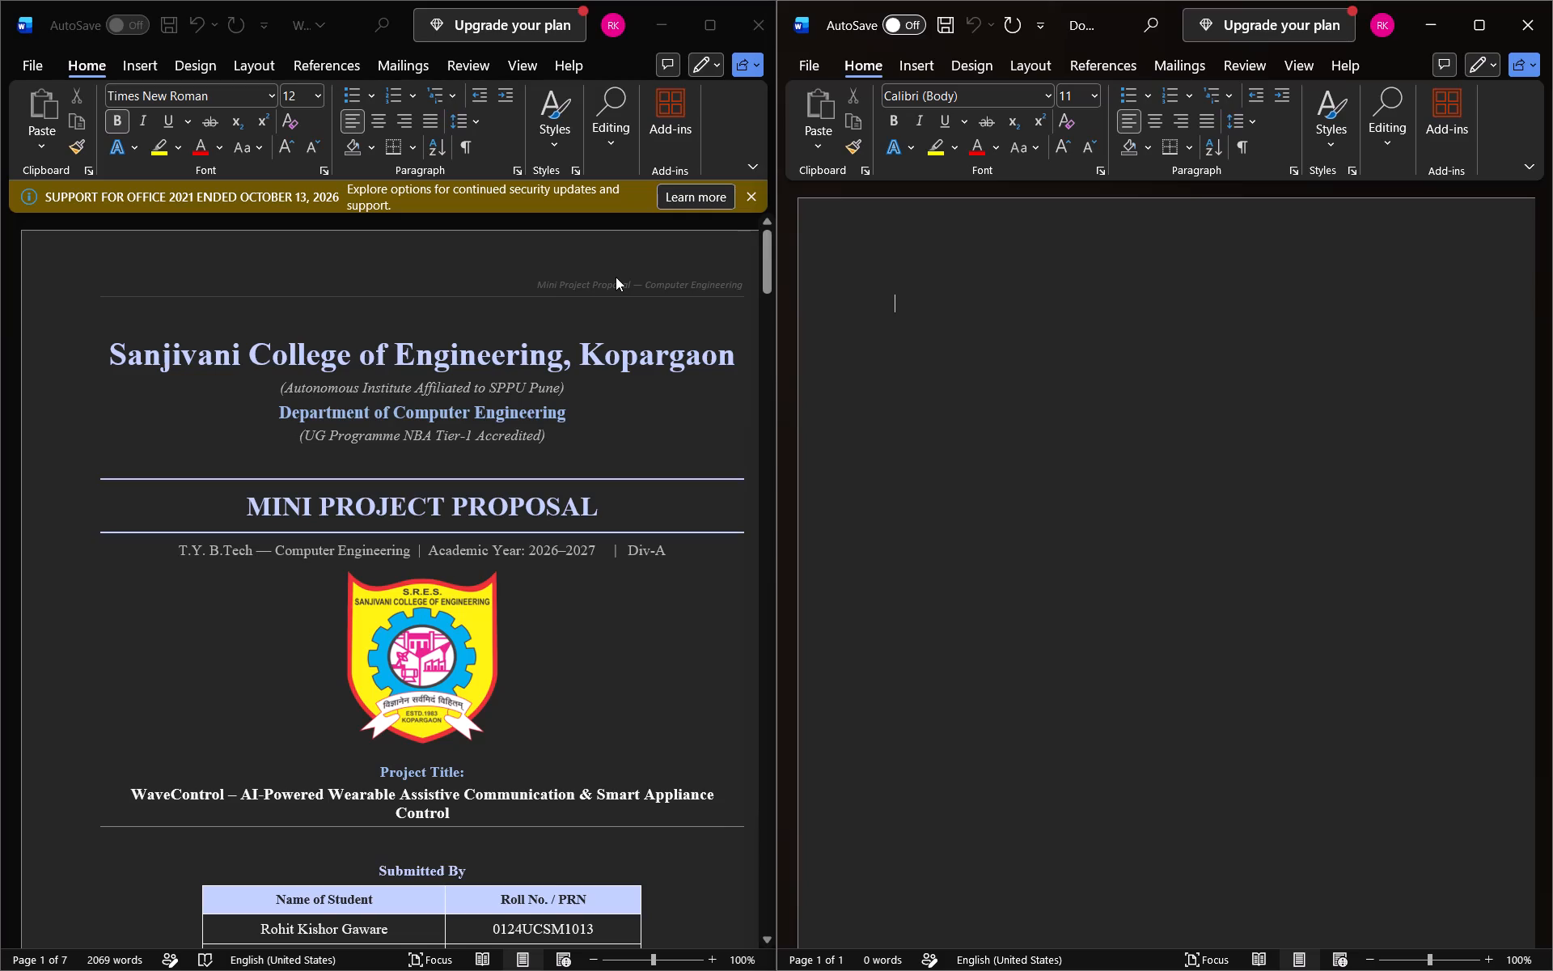
# Copy the proposal's college and department heading, through the UG Programme accreditation line, into the blank document.
pyautogui.scroll(9, 616, 277)
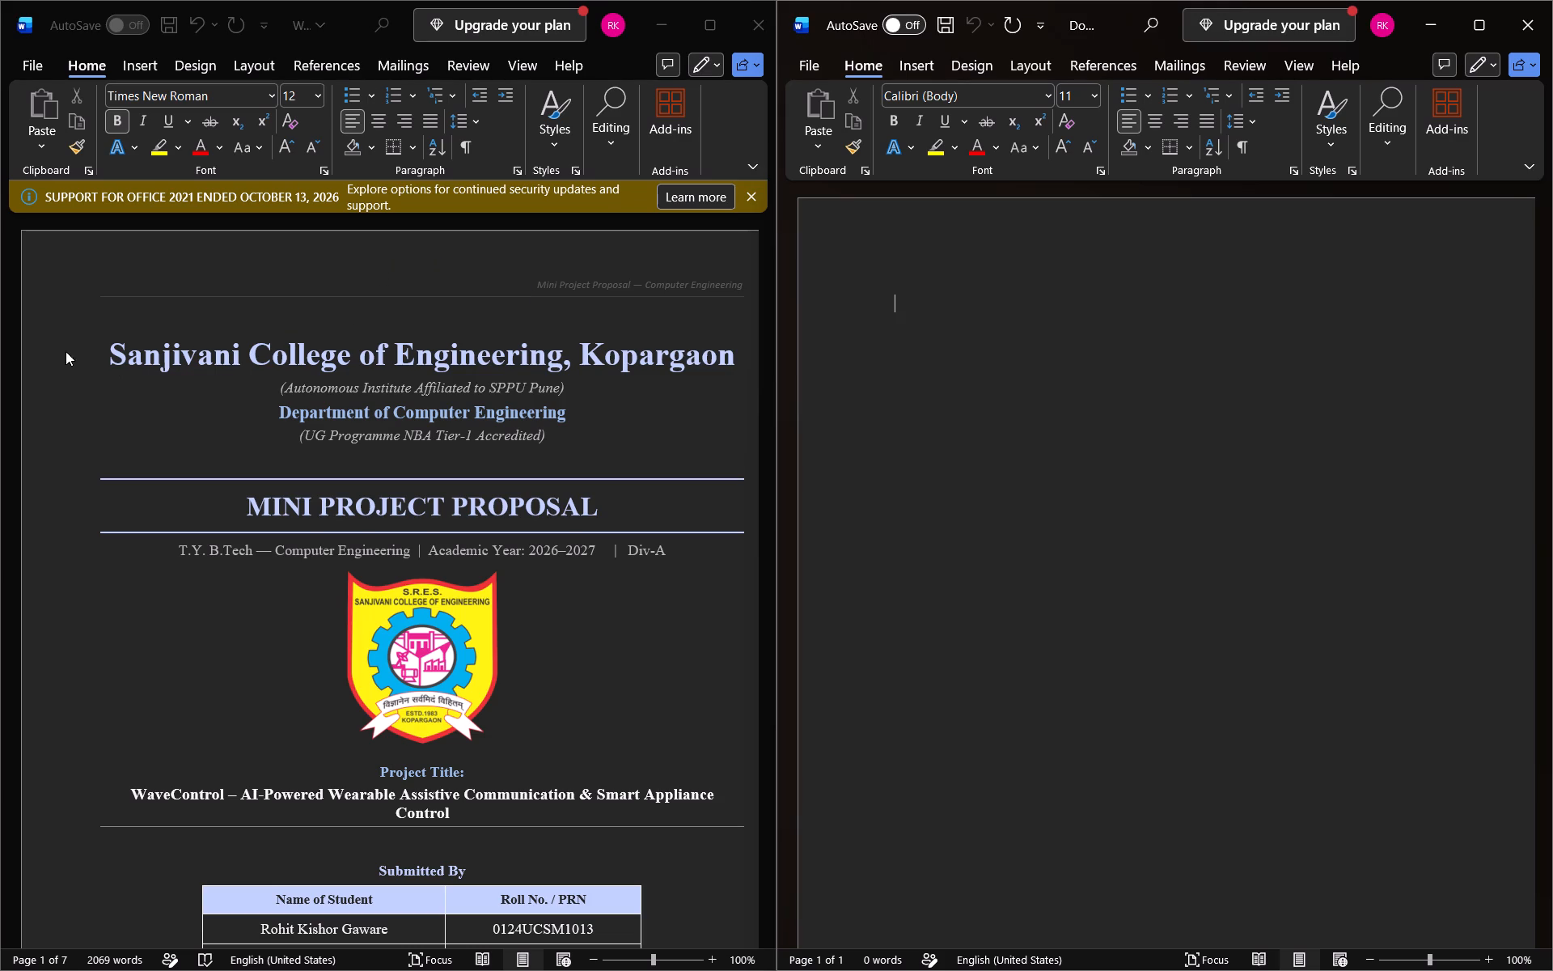
pyautogui.click(112, 351)
pyautogui.moveTo(112, 351); pyautogui.dragTo(219, 360)
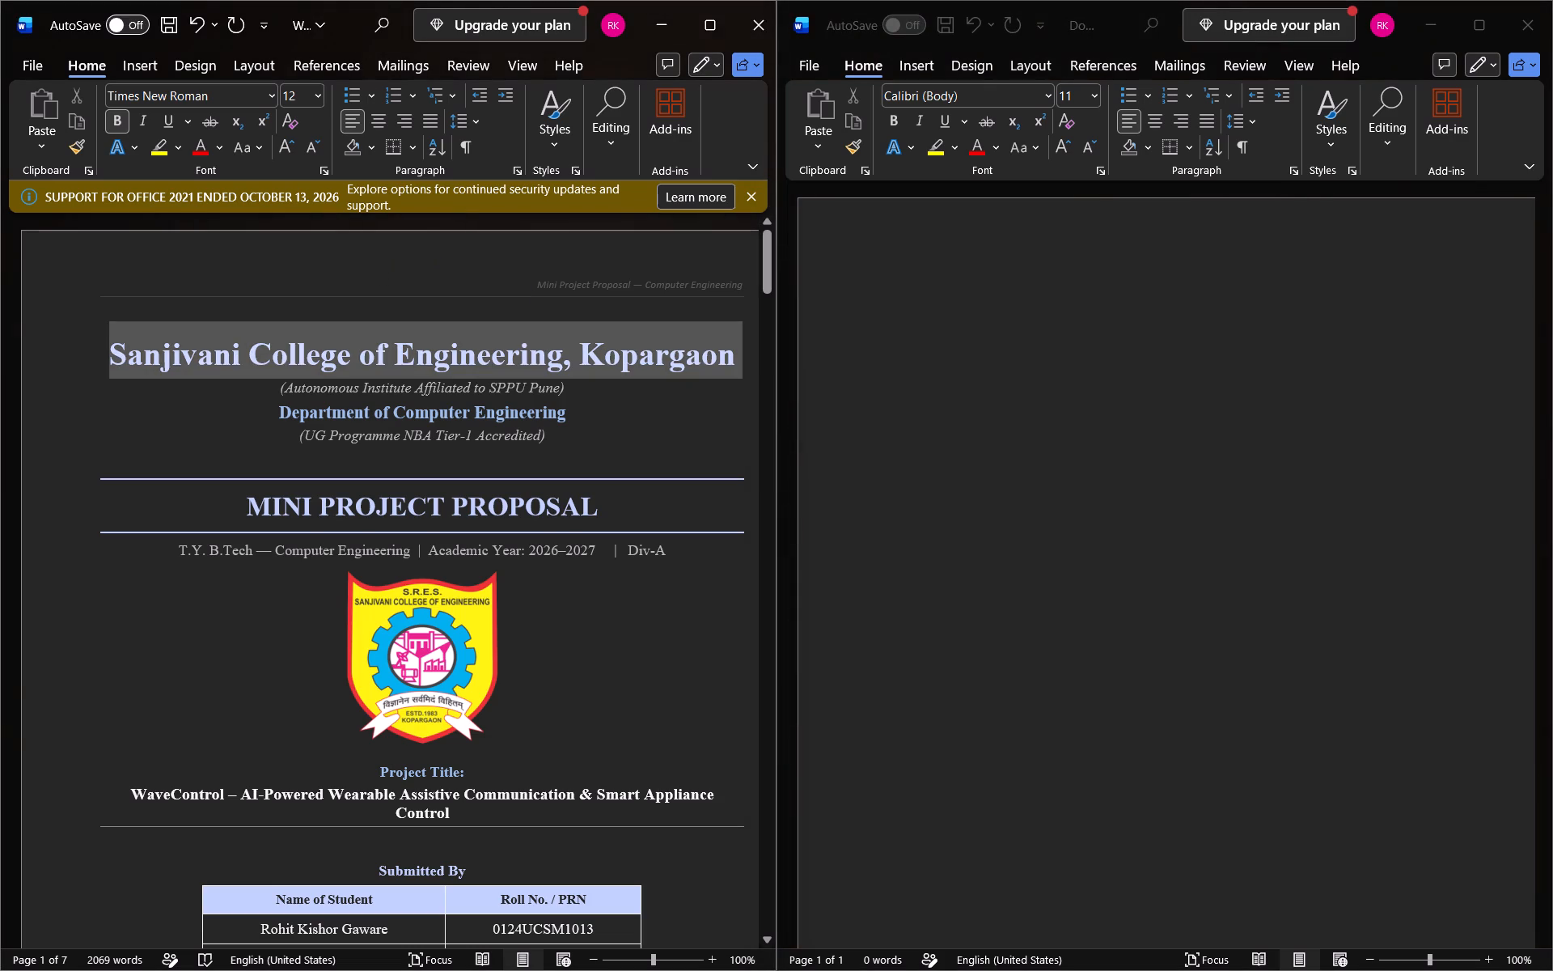
pyautogui.moveTo(219, 360); pyautogui.dragTo(513, 428)
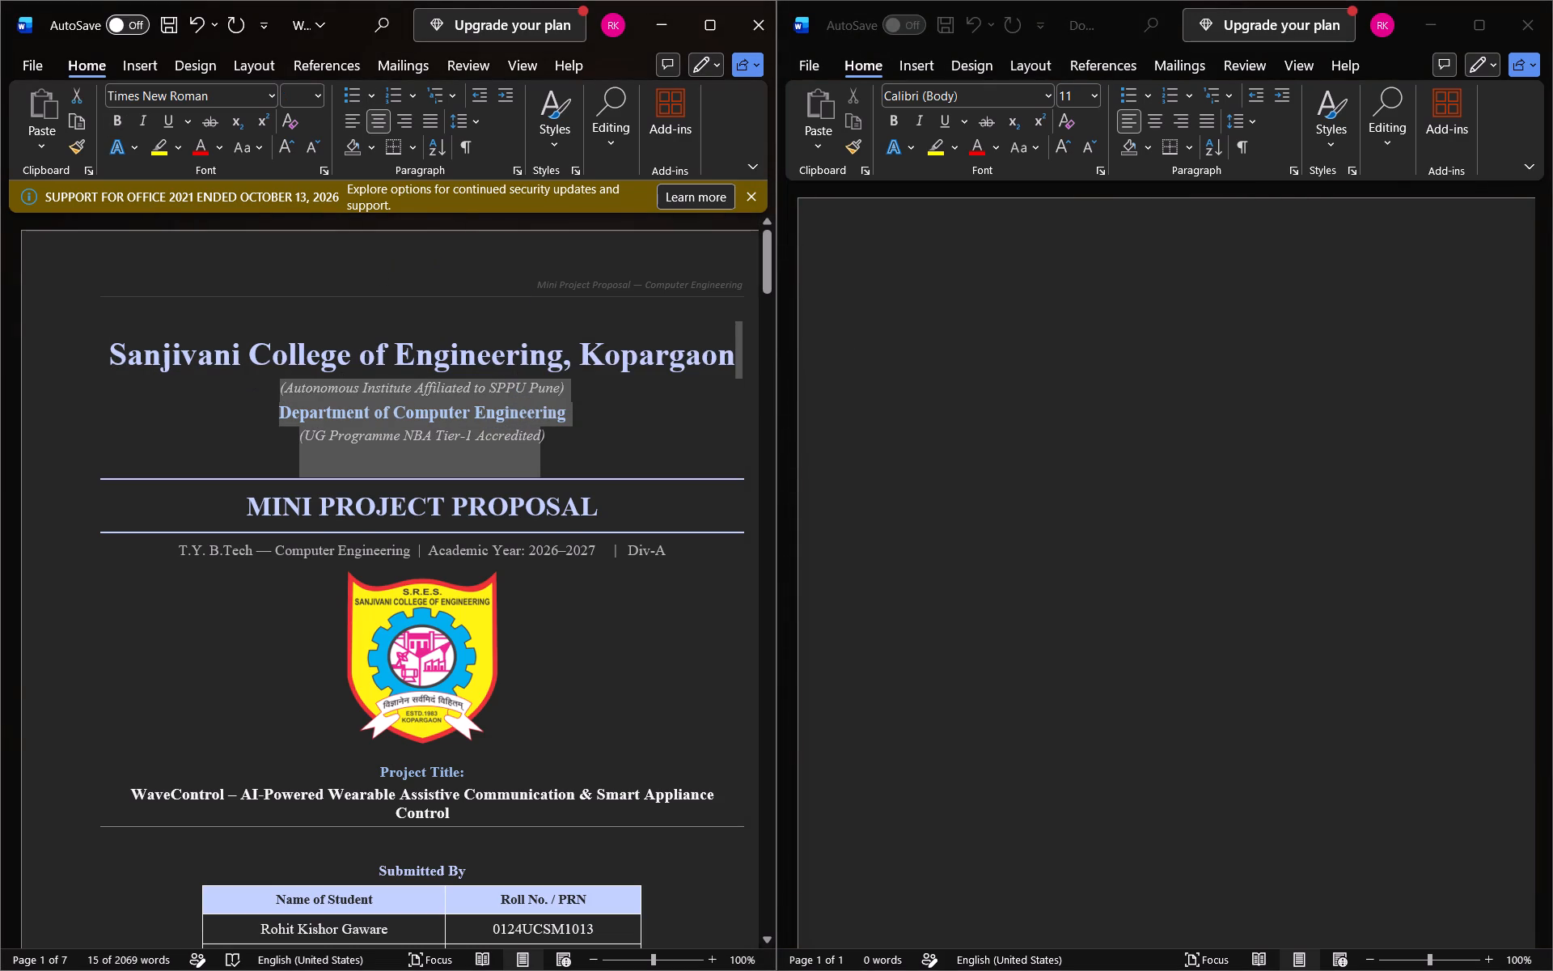
pyautogui.click(112, 350)
pyautogui.moveTo(112, 350); pyautogui.dragTo(670, 425)
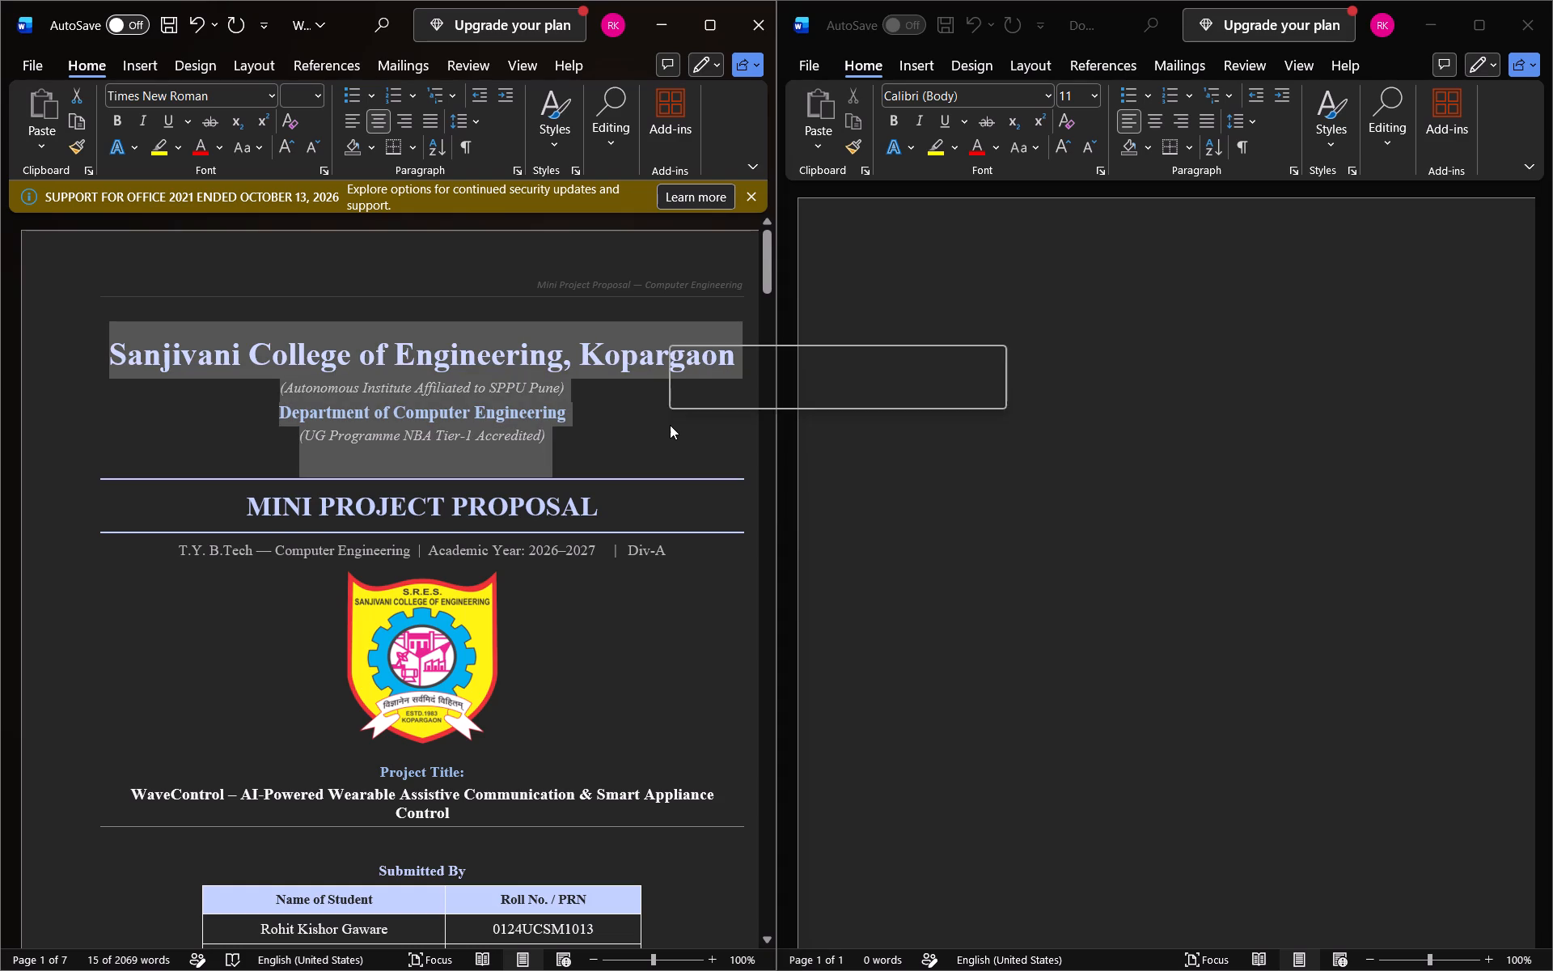
pyautogui.hotkey('ctrl', 'c')
pyautogui.click(1269, 258)
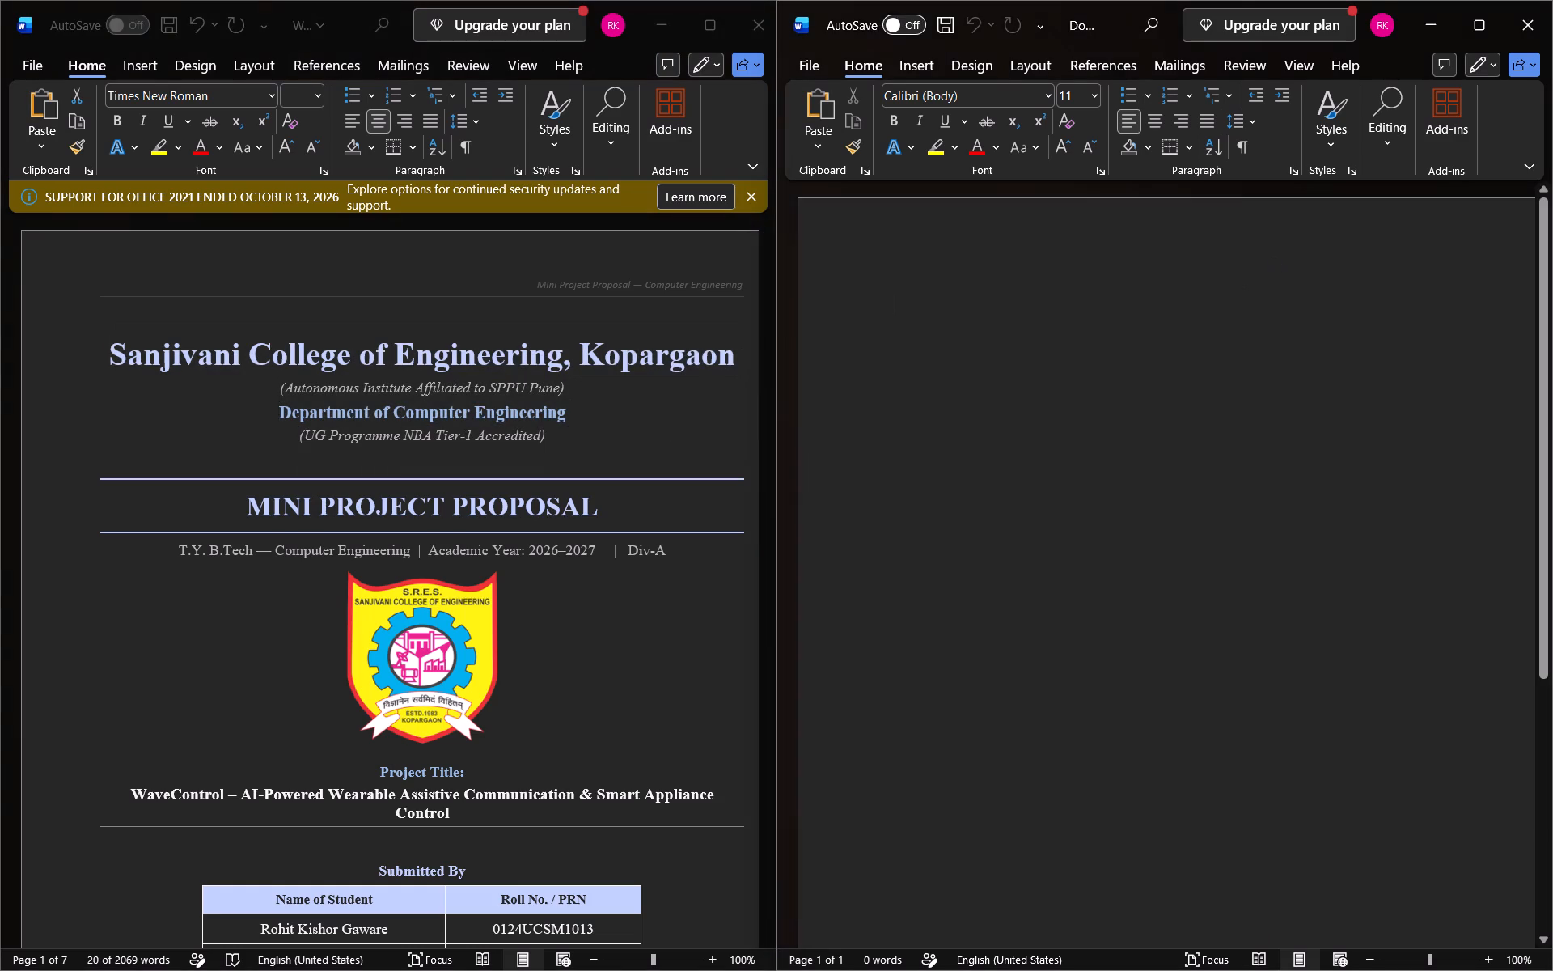
pyautogui.hotkey('ctrl', 'v')
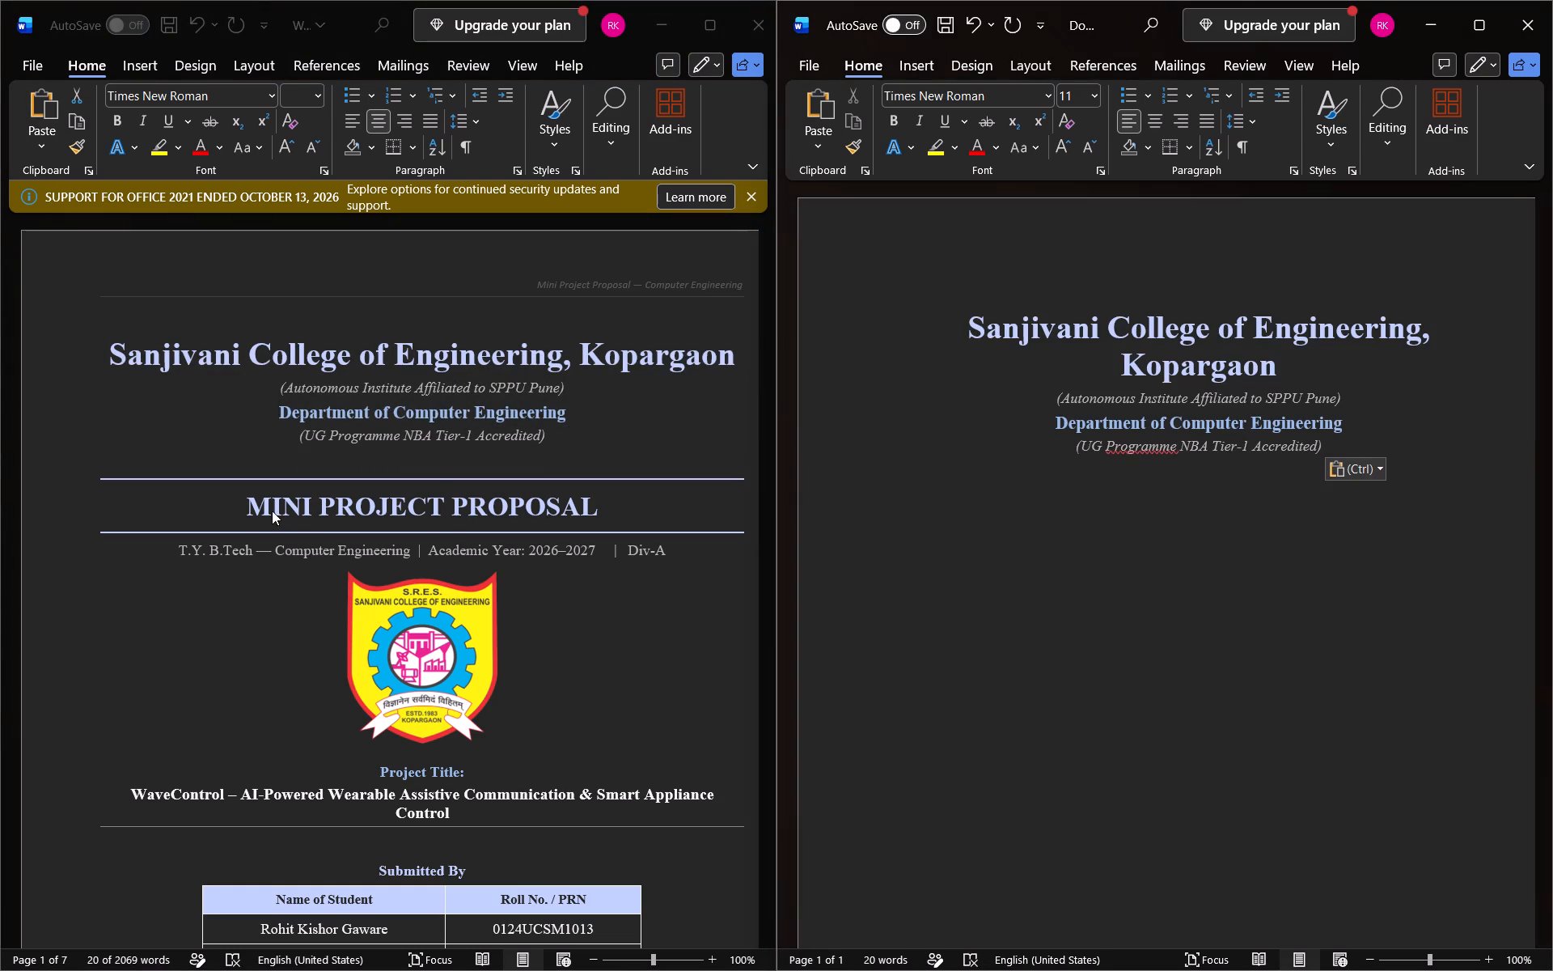
# Copy the proposal's cover from the college heading through the logo, and paste it below the heading in the new document.
pyautogui.click(176, 548)
pyautogui.moveTo(176, 548); pyautogui.dragTo(256, 544)
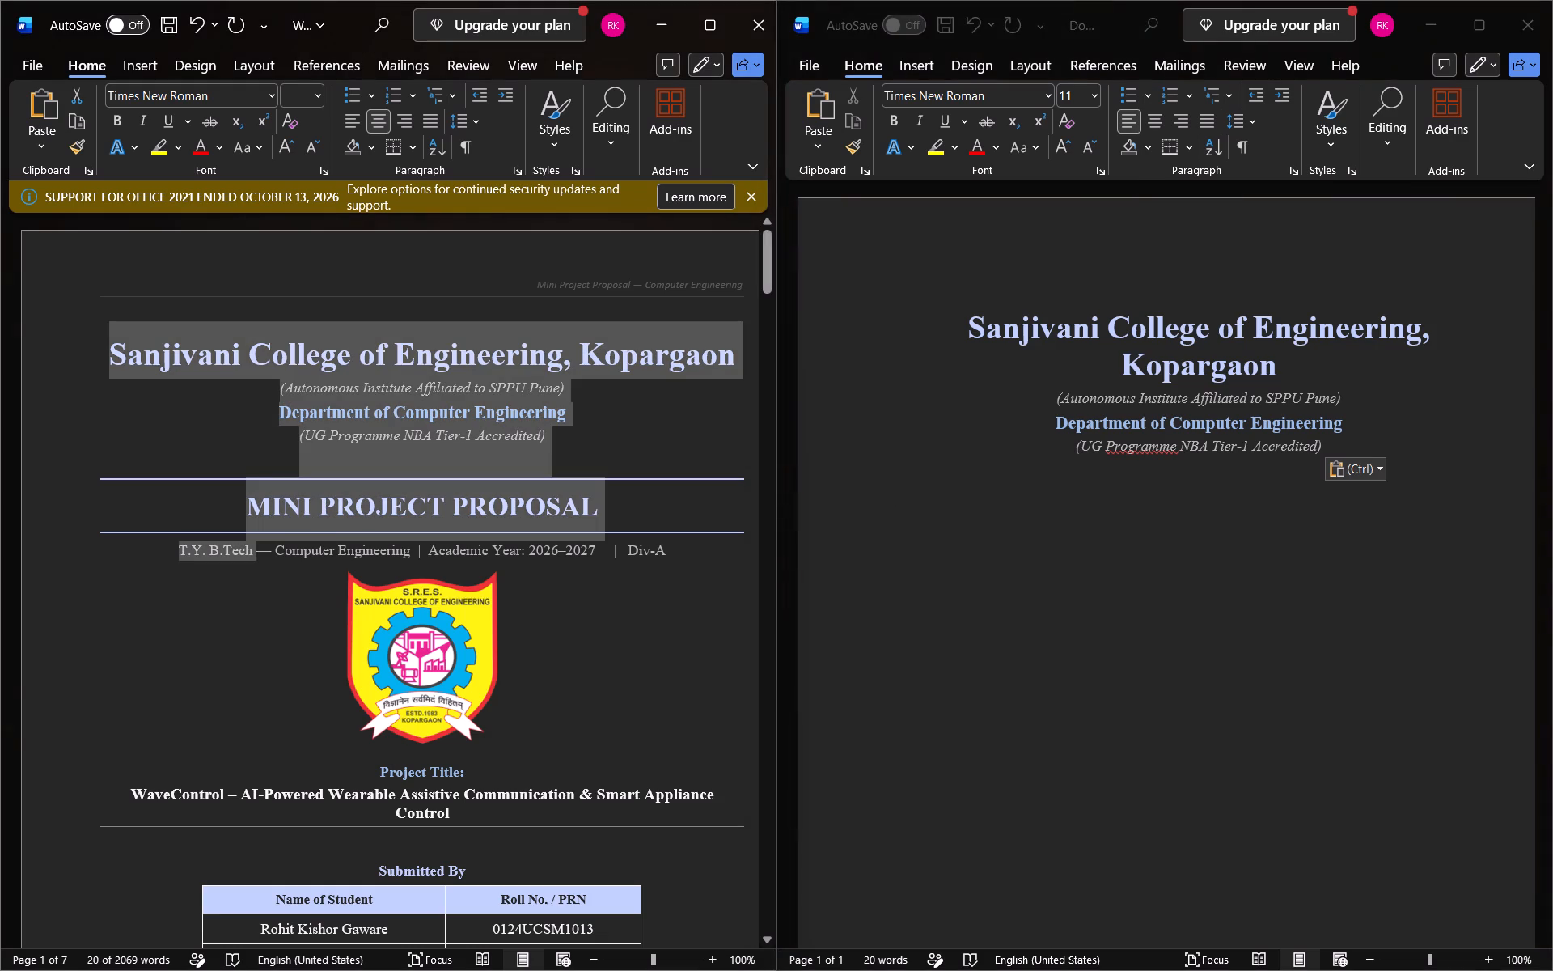
pyautogui.moveTo(256, 544); pyautogui.dragTo(697, 570)
pyautogui.hotkey('ctrl', 'c')
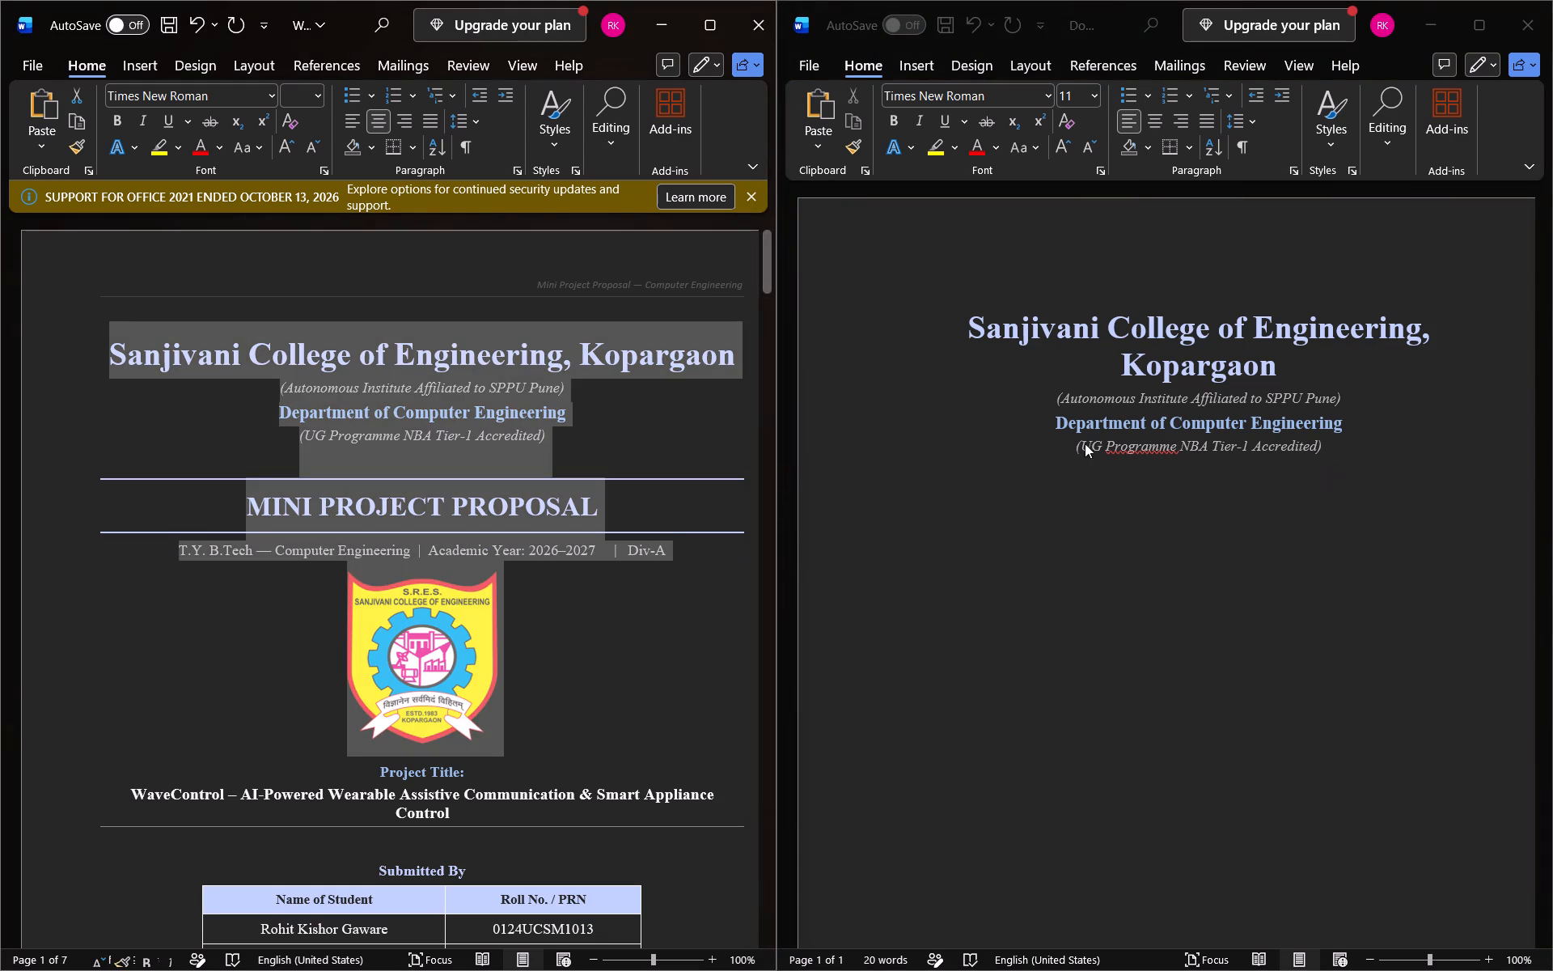
pyautogui.click(1139, 503)
pyautogui.hotkey('ctrl', 'v')
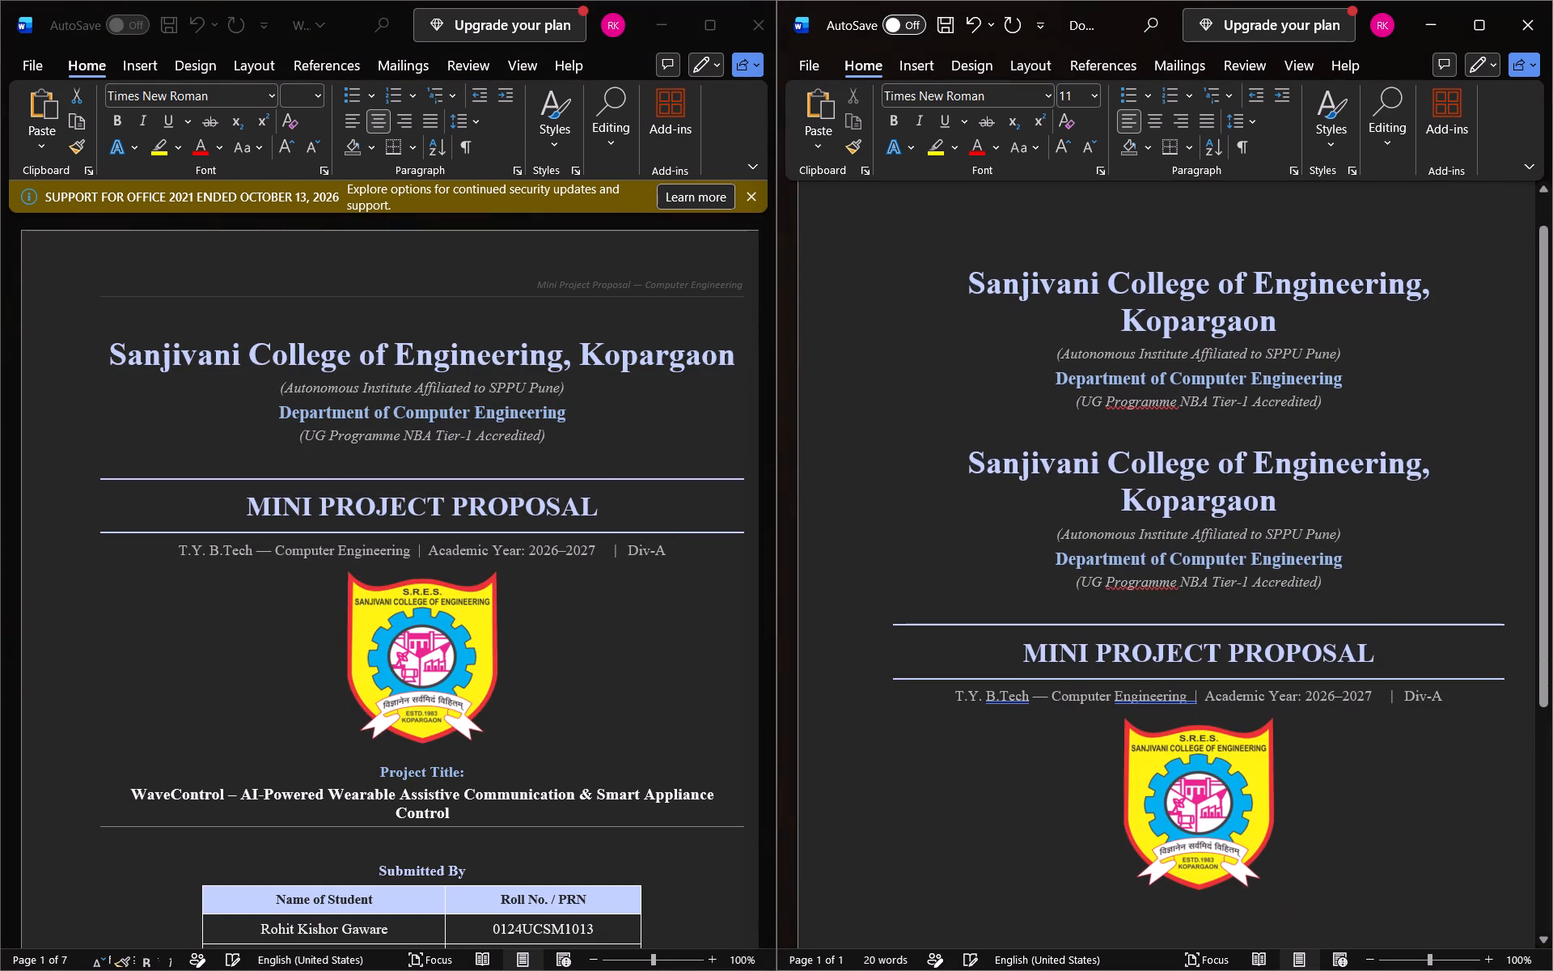
# Copy the rest of the proposal's cover and its Certificate of Approval page, and paste them below the logo in the new document.
pyautogui.scroll(-3, 1139, 503)
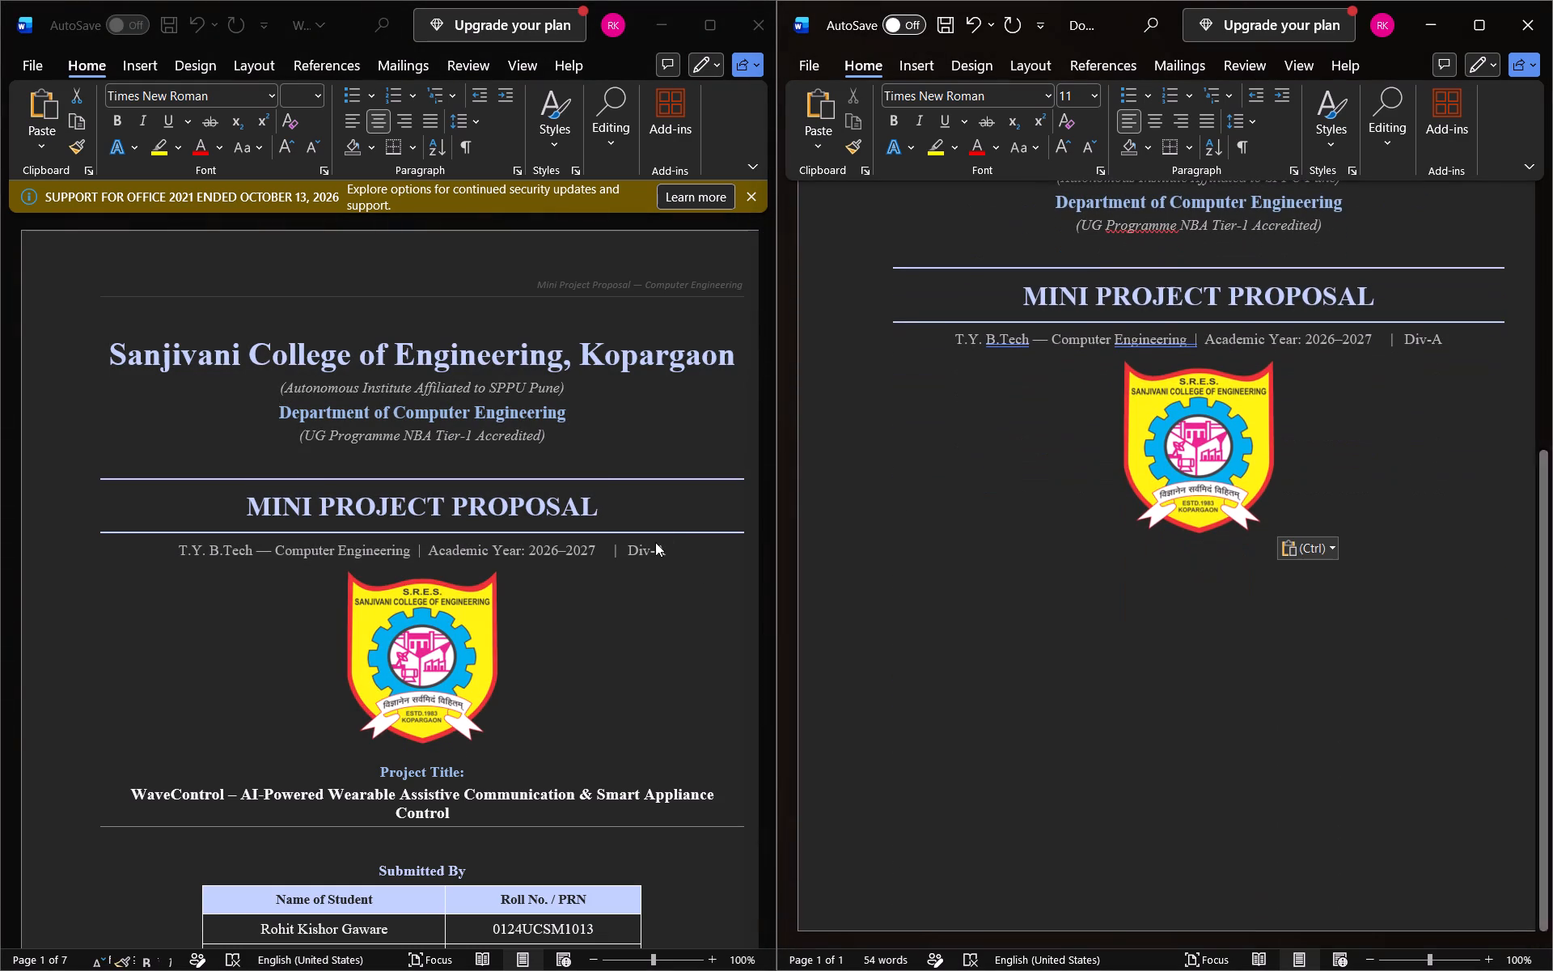
pyautogui.scroll(-2, 499, 695)
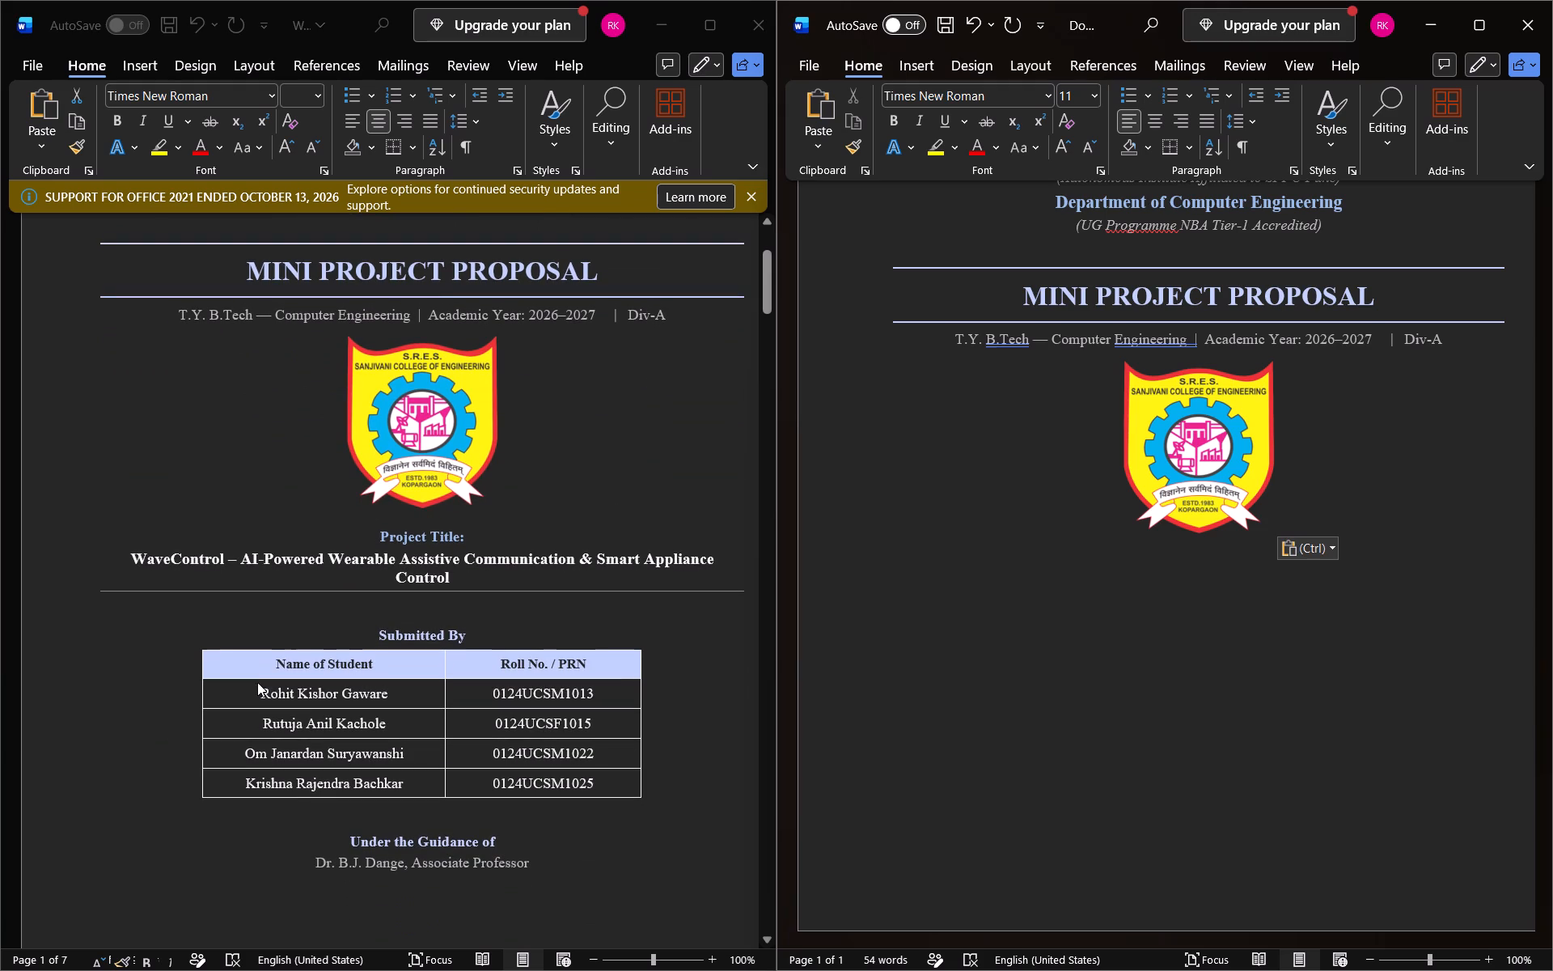
pyautogui.click(243, 668)
pyautogui.moveTo(243, 668); pyautogui.dragTo(544, 944)
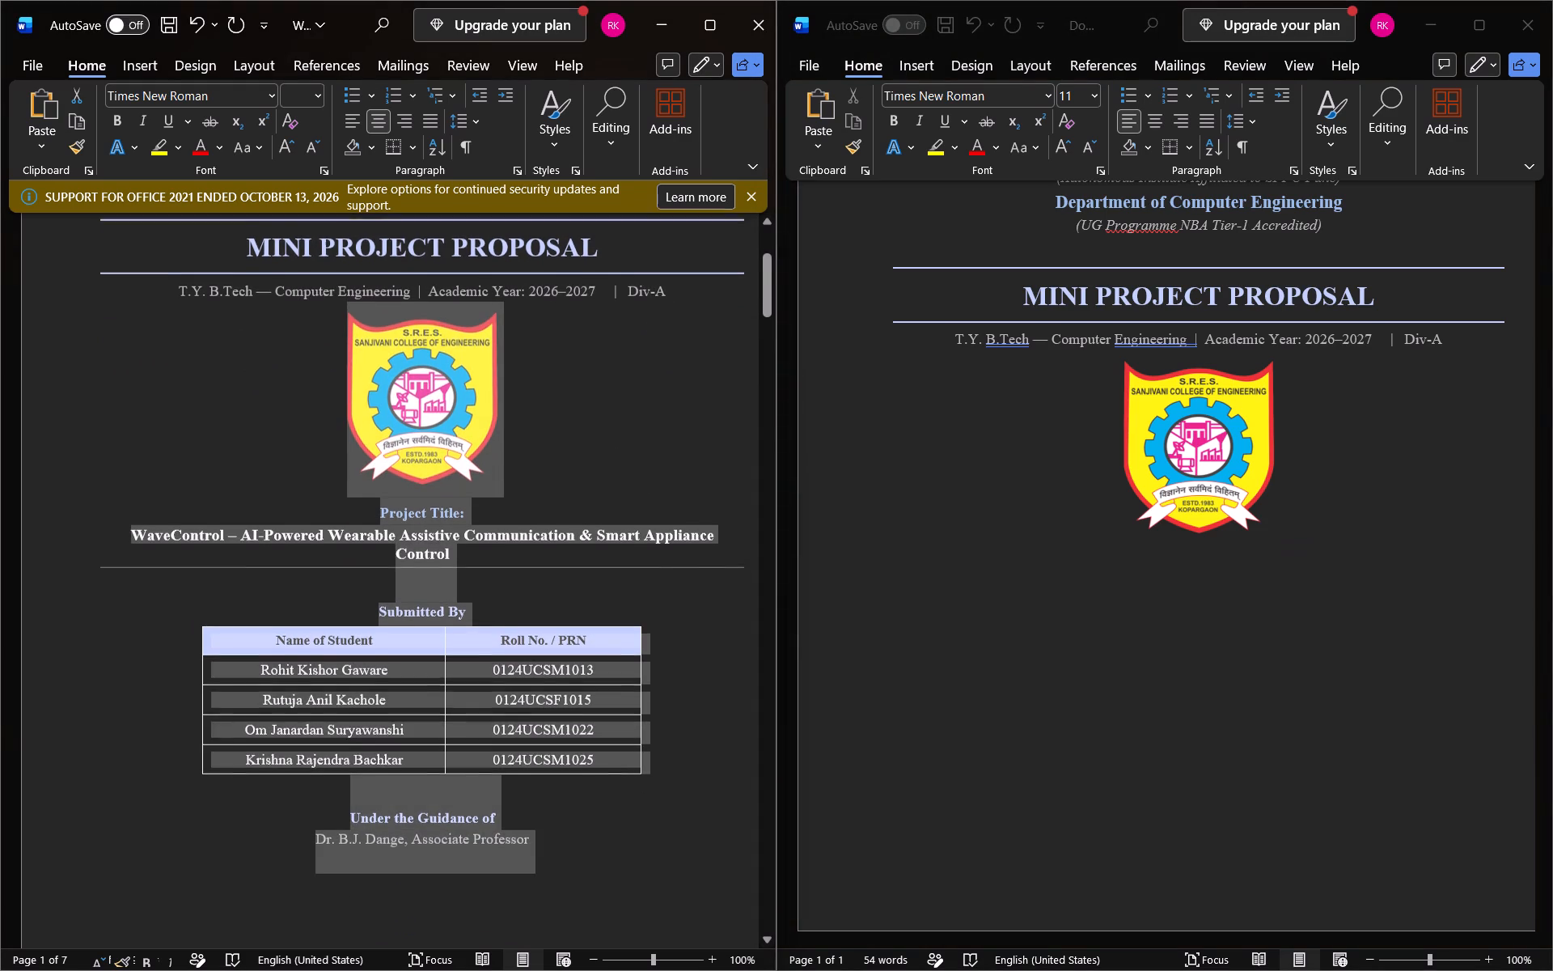
pyautogui.moveTo(544, 944); pyautogui.dragTo(544, 946)
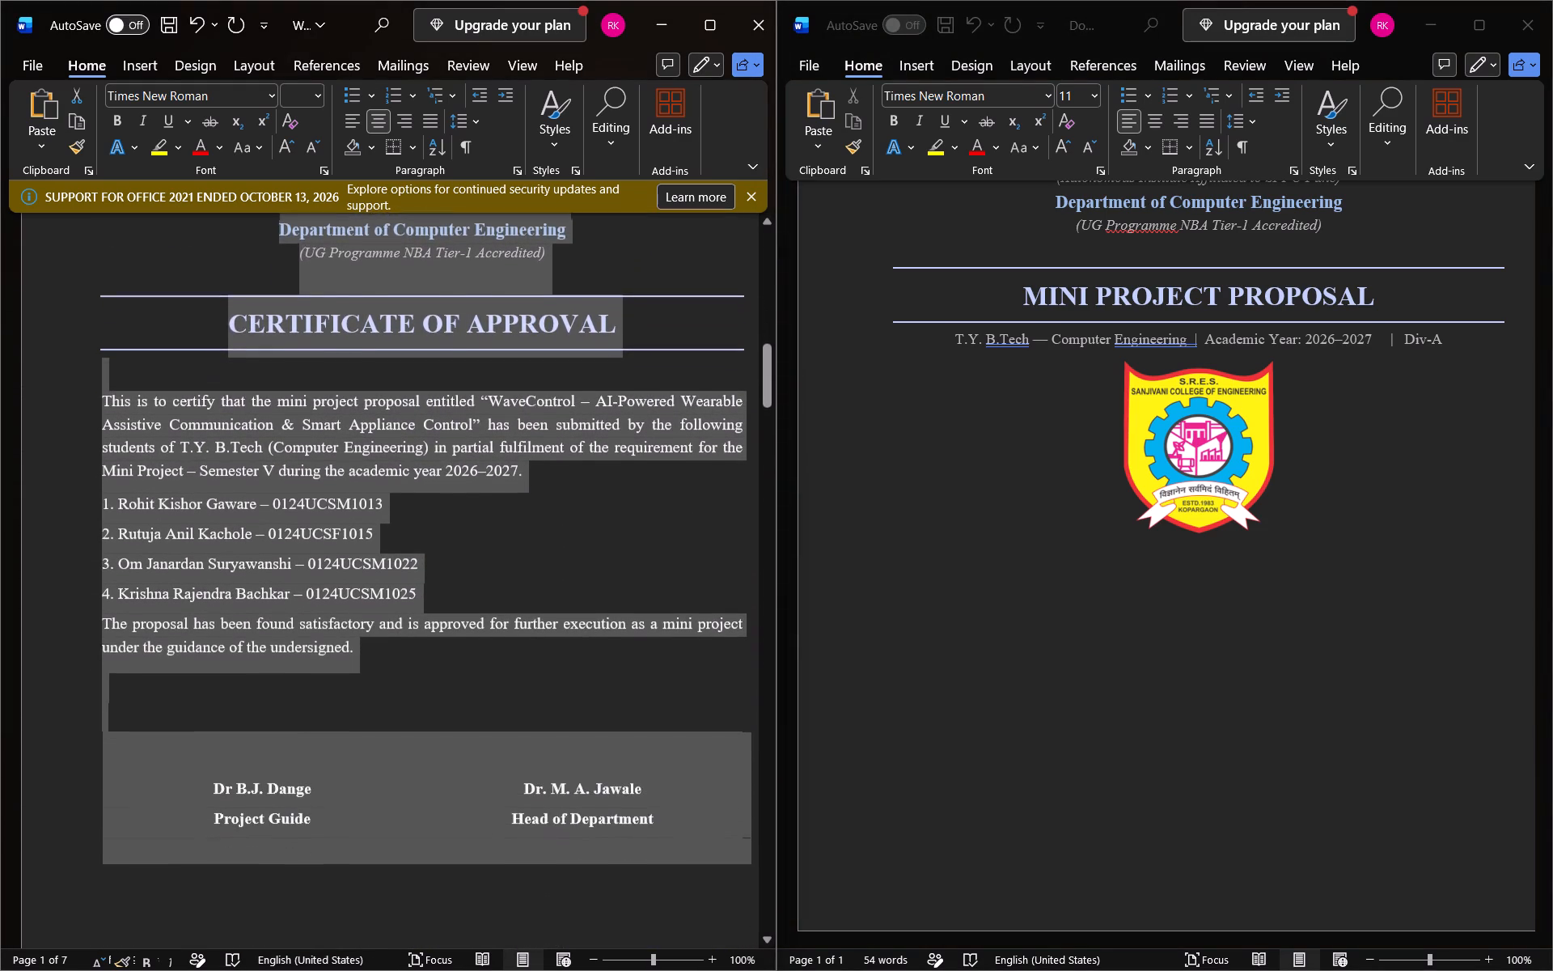
pyautogui.moveTo(544, 946); pyautogui.dragTo(540, 580)
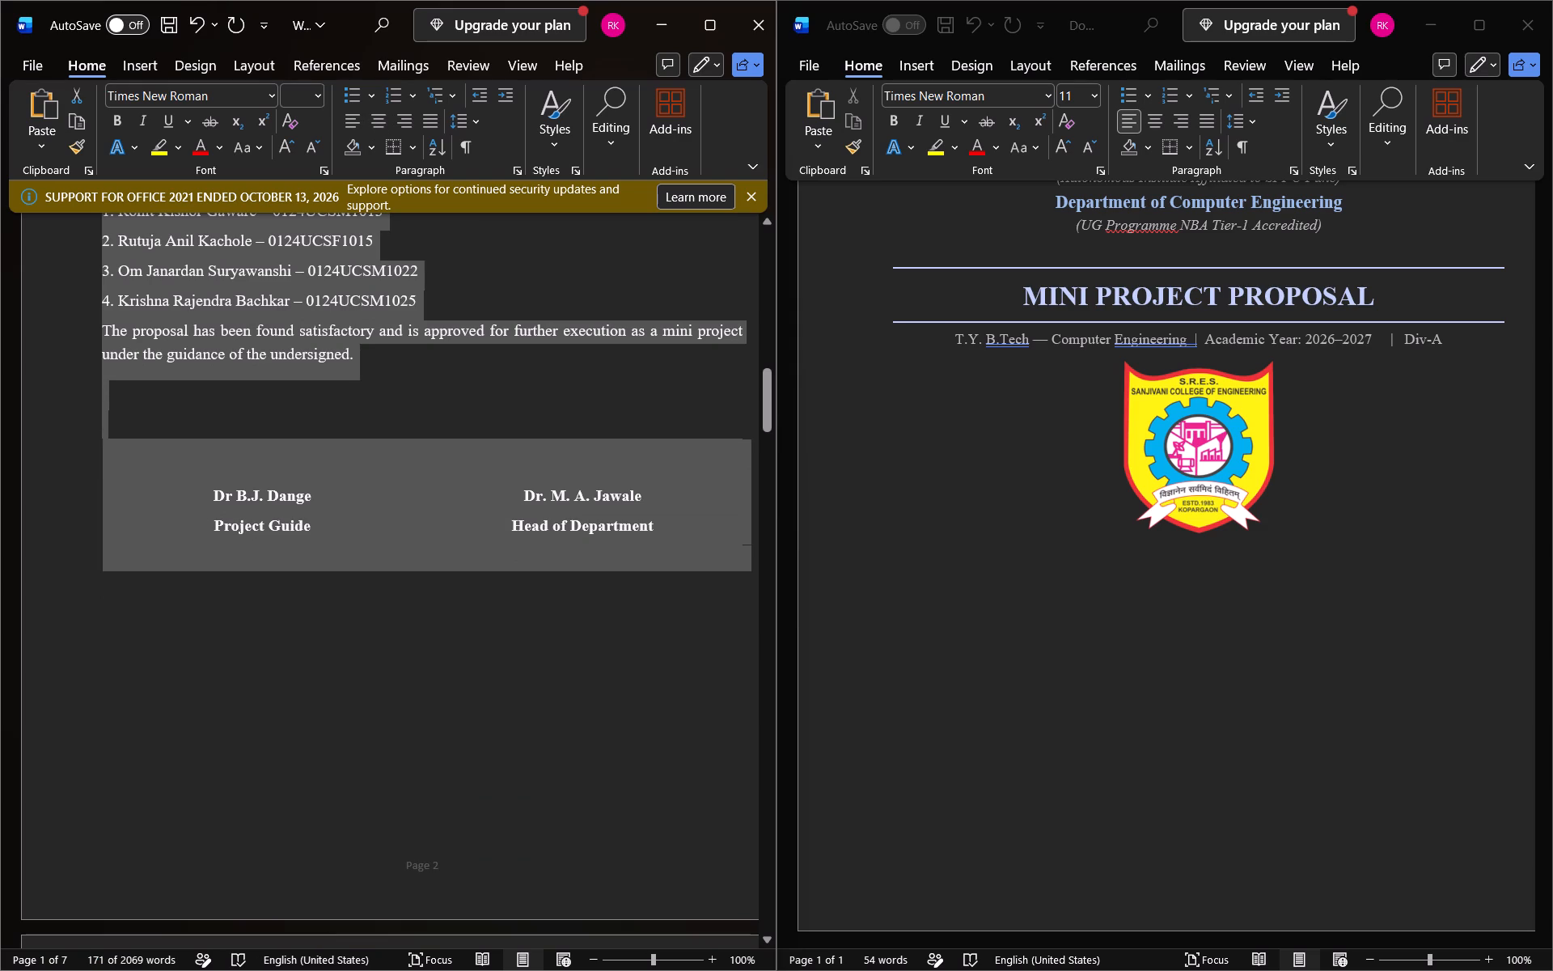
pyautogui.hotkey('ctrl', 'c')
pyautogui.click(1027, 622)
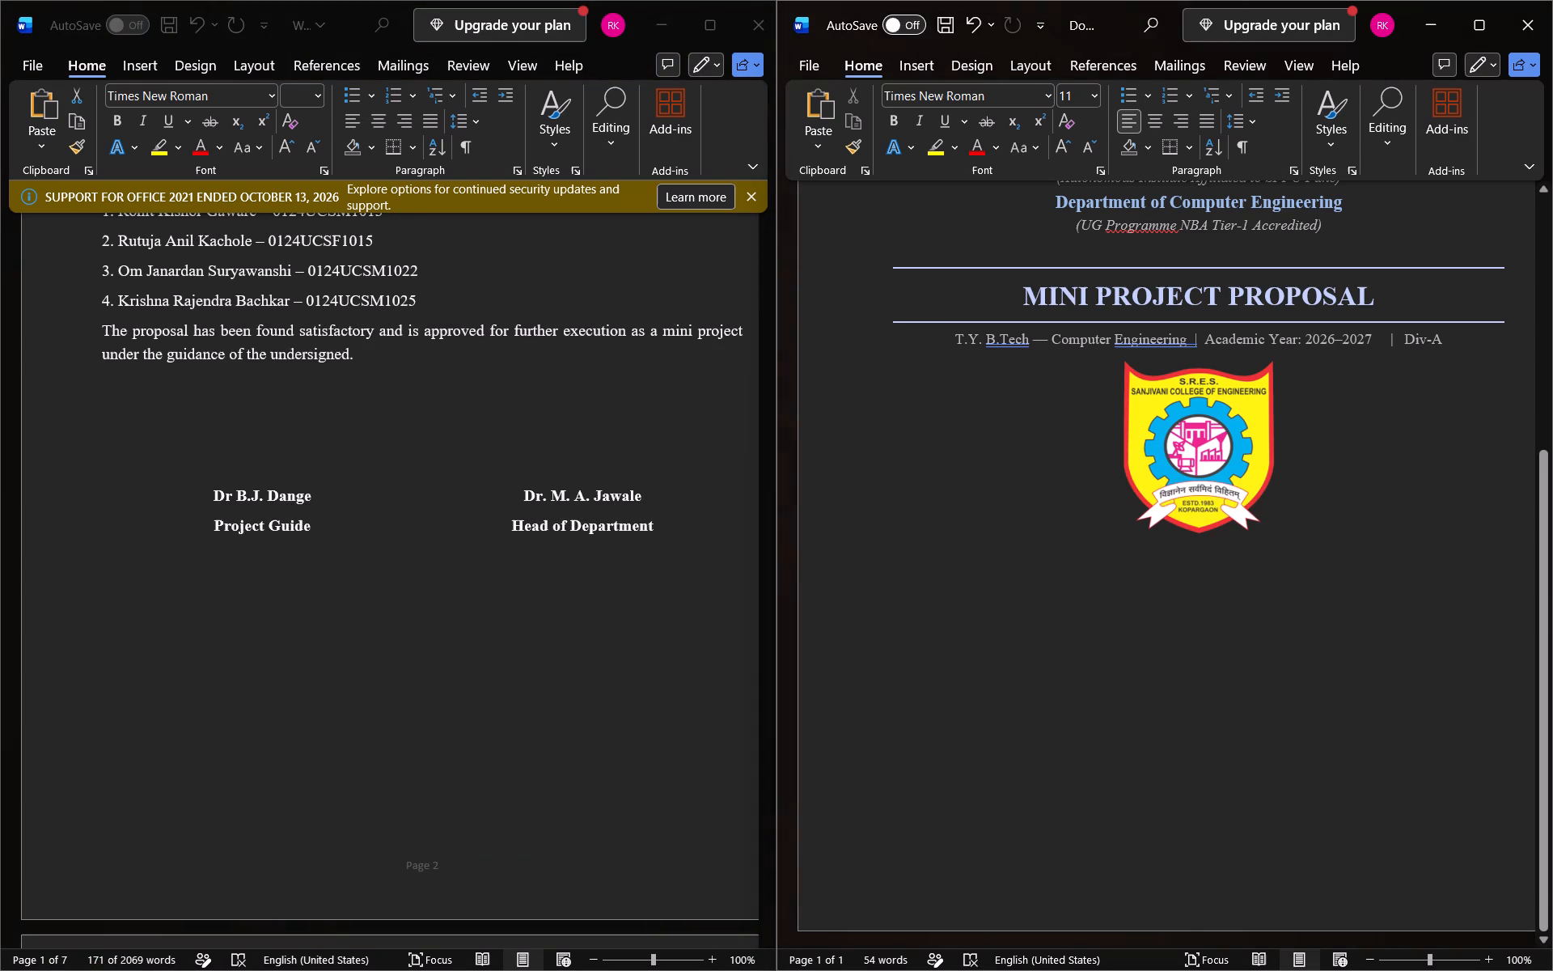
pyautogui.hotkey('ctrl', 'v')
# Copy sections 1. Title of the Project through the first bullet of 5. Objectives, and paste them after the certificate signatures.
pyautogui.scroll(-2, 1027, 622)
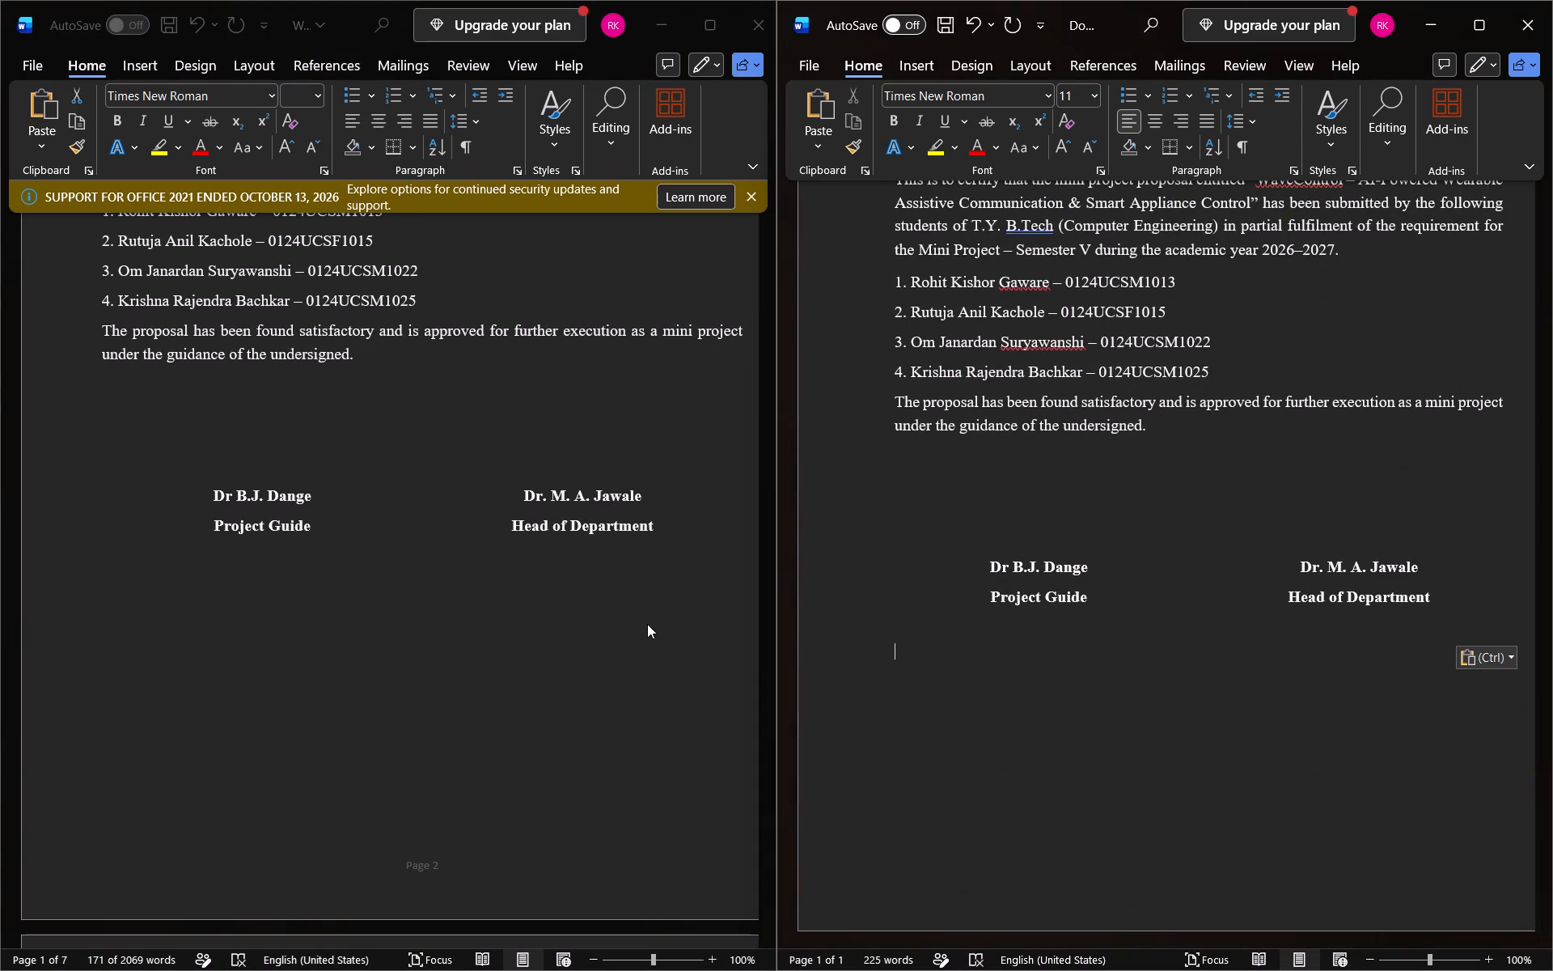
pyautogui.scroll(-4, 647, 624)
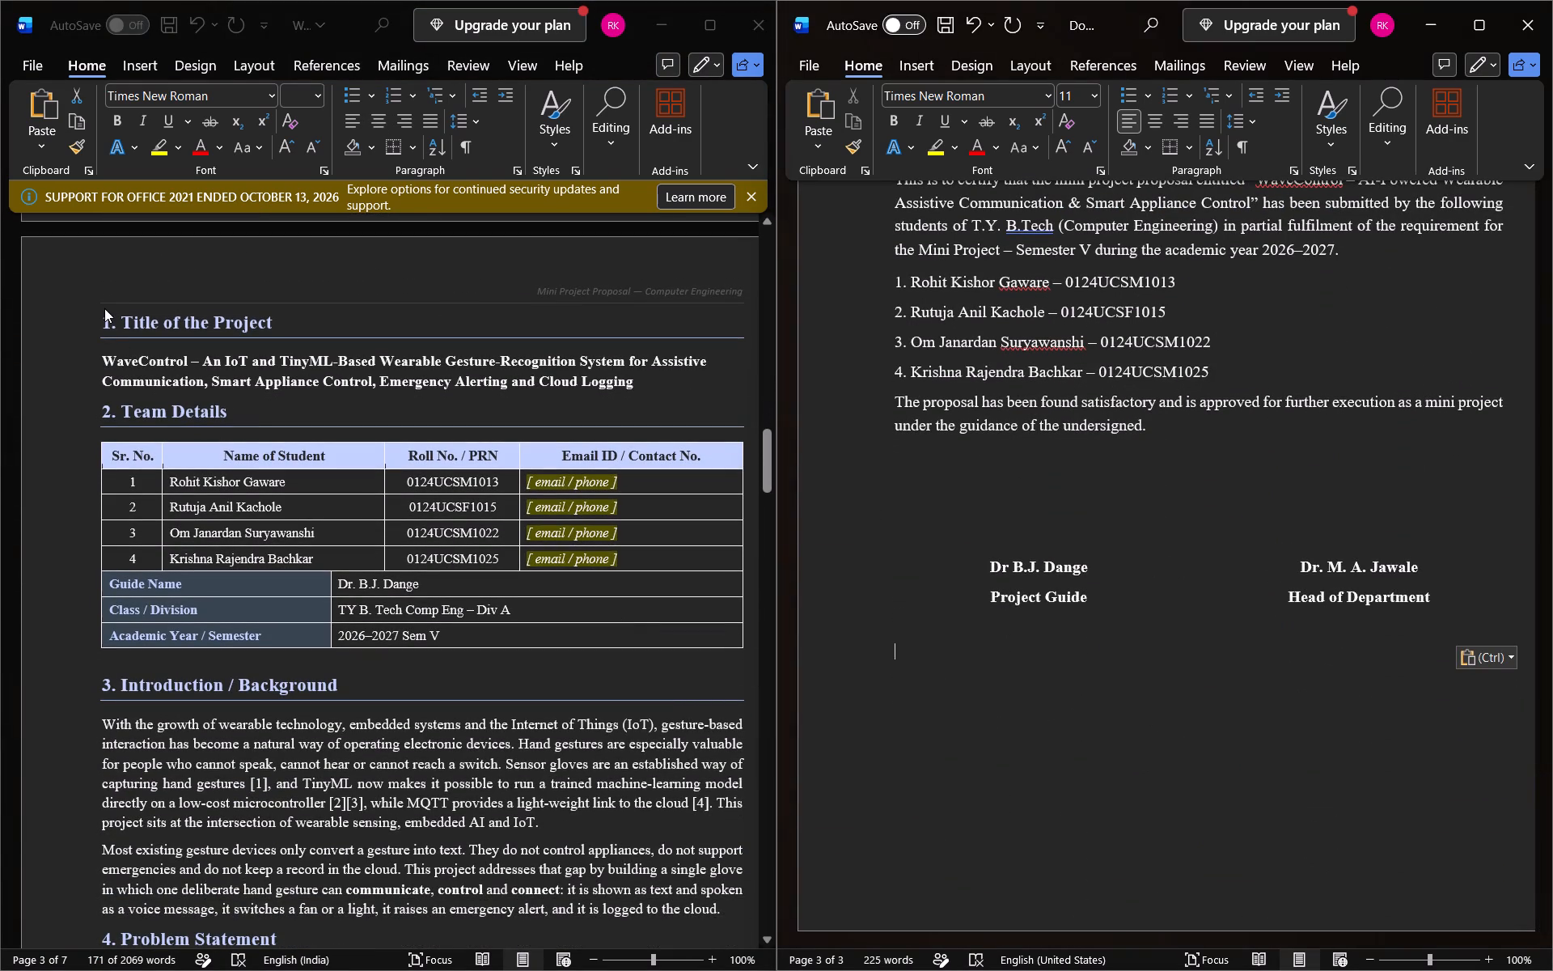
pyautogui.doubleClick(104, 322)
pyautogui.moveTo(104, 322); pyautogui.dragTo(344, 732)
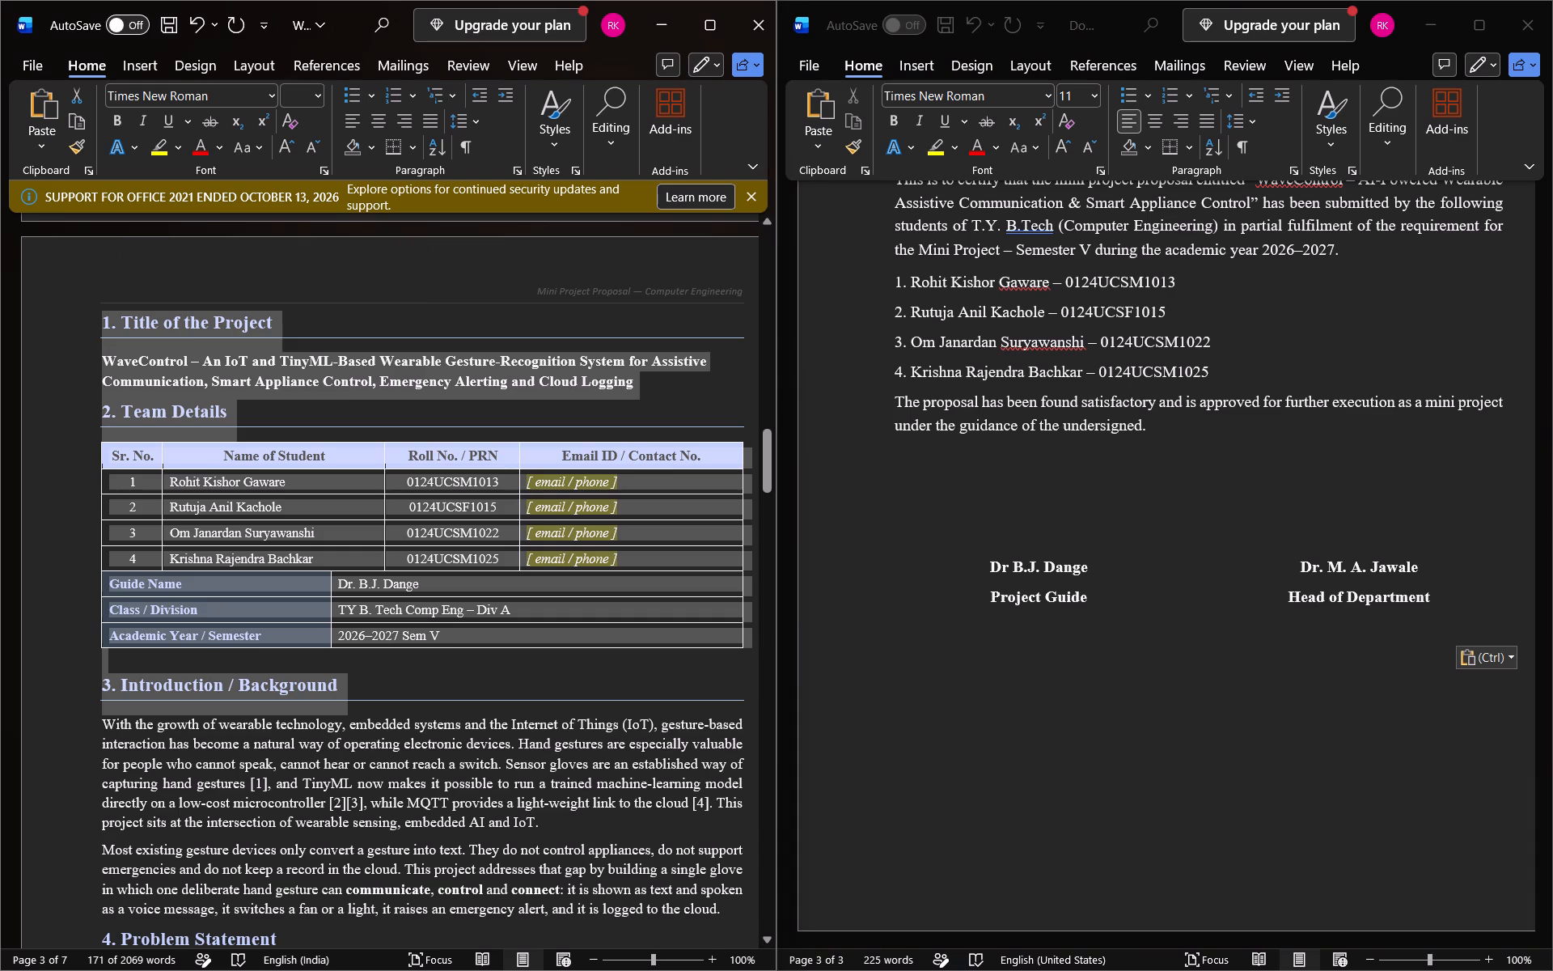
pyautogui.moveTo(344, 732); pyautogui.dragTo(414, 907)
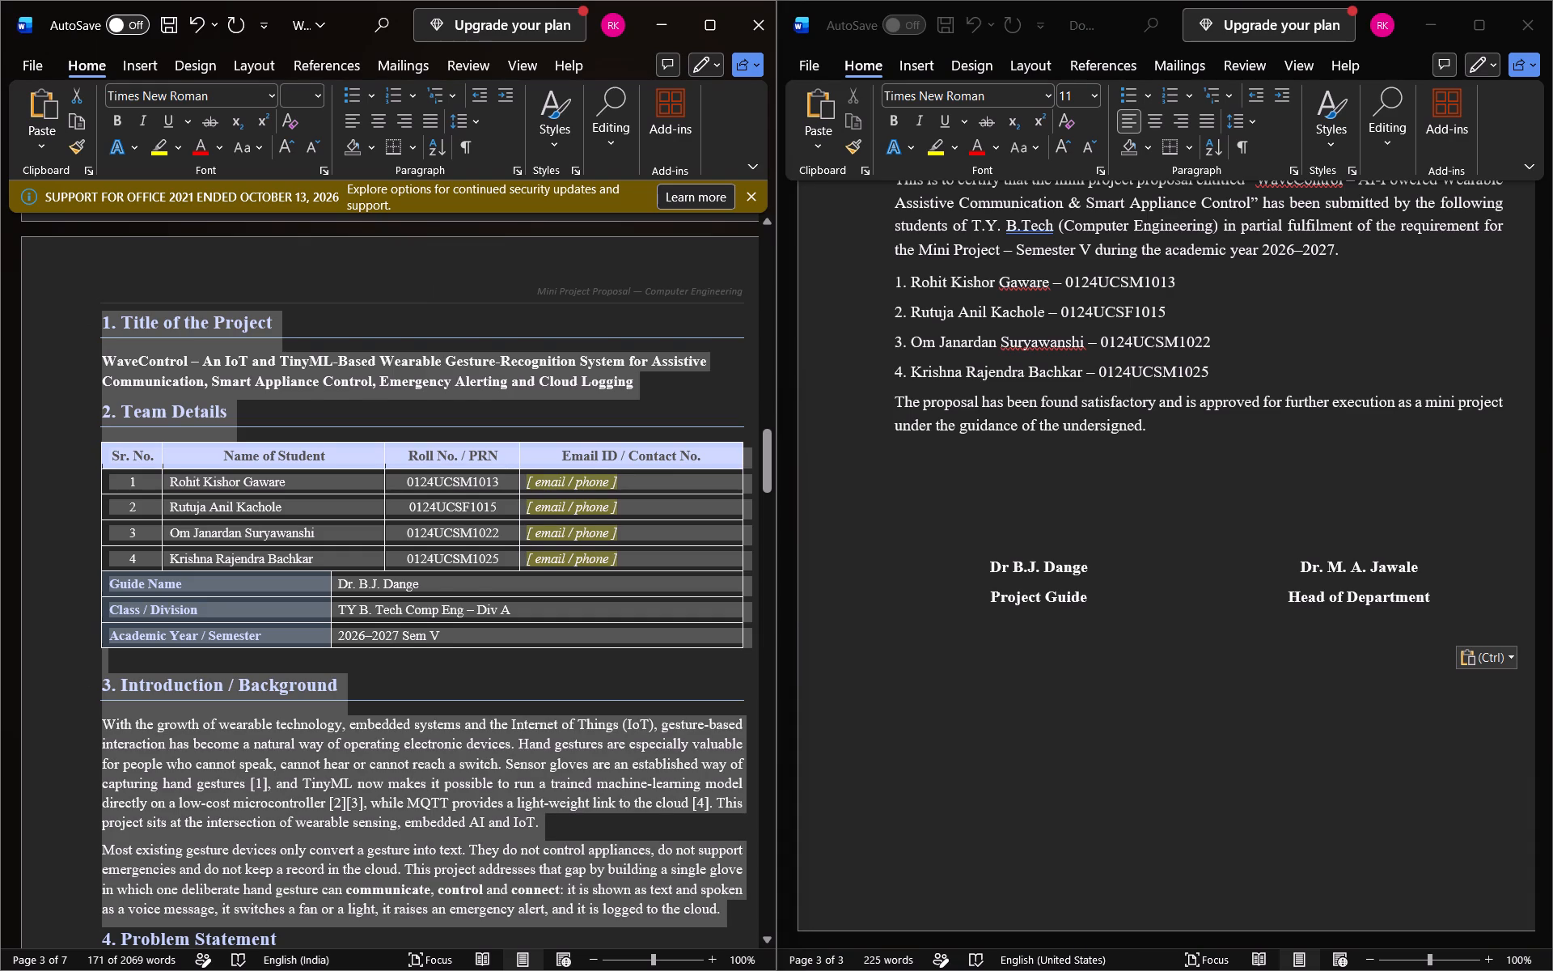
pyautogui.moveTo(414, 907); pyautogui.dragTo(452, 710)
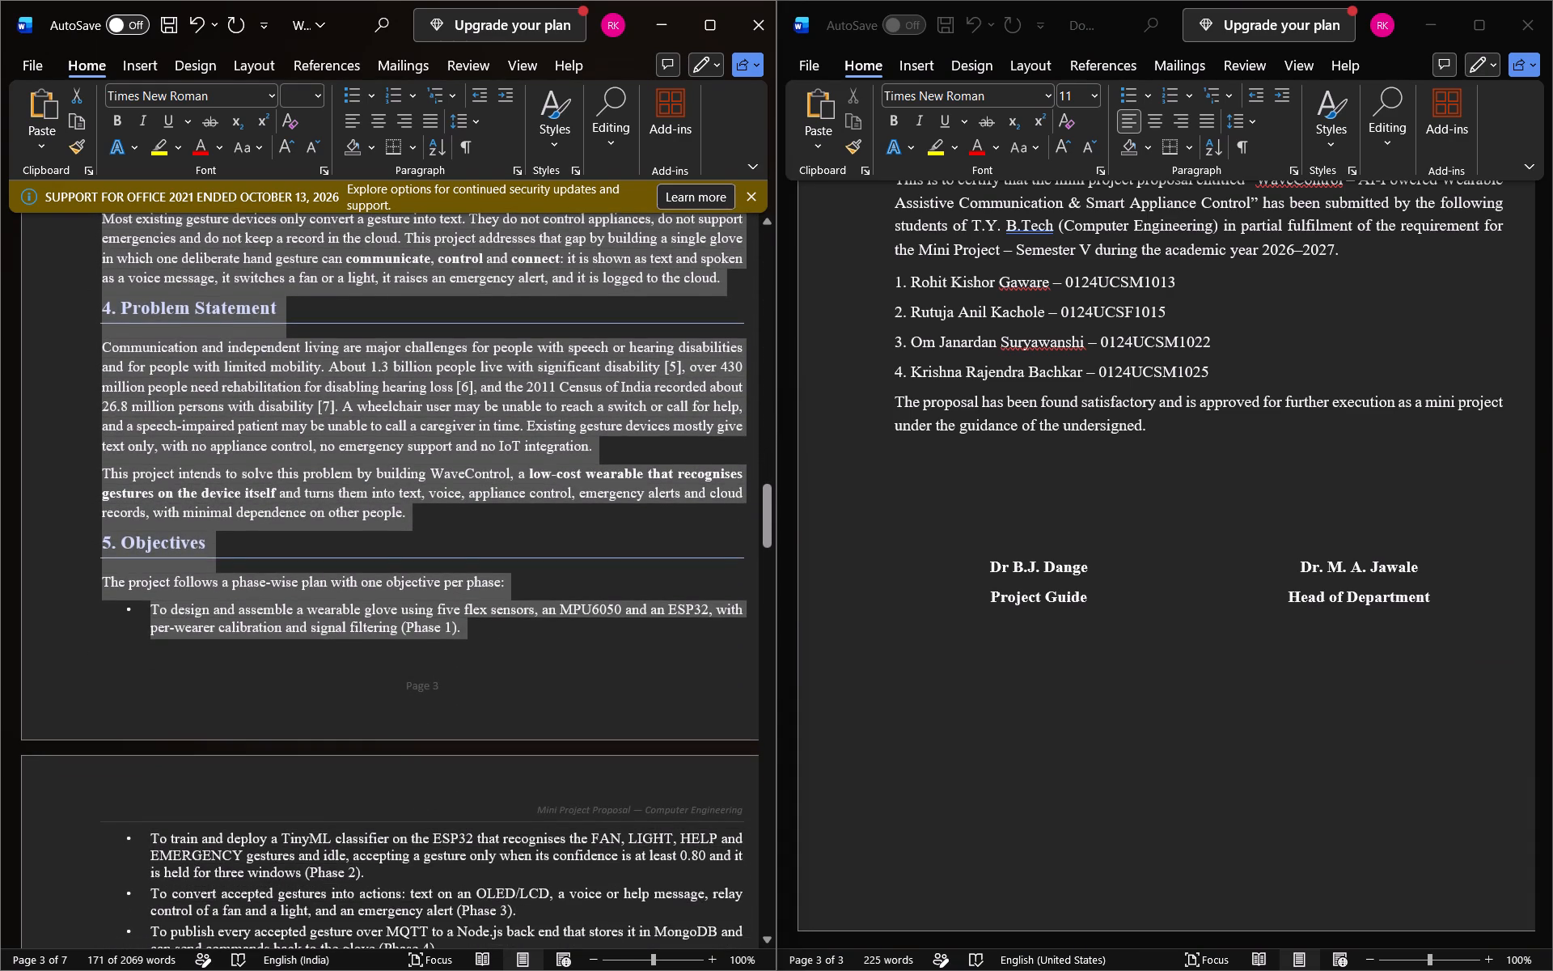
pyautogui.moveTo(452, 710); pyautogui.dragTo(472, 684)
pyautogui.hotkey('ctrl', 'c')
pyautogui.click(868, 741)
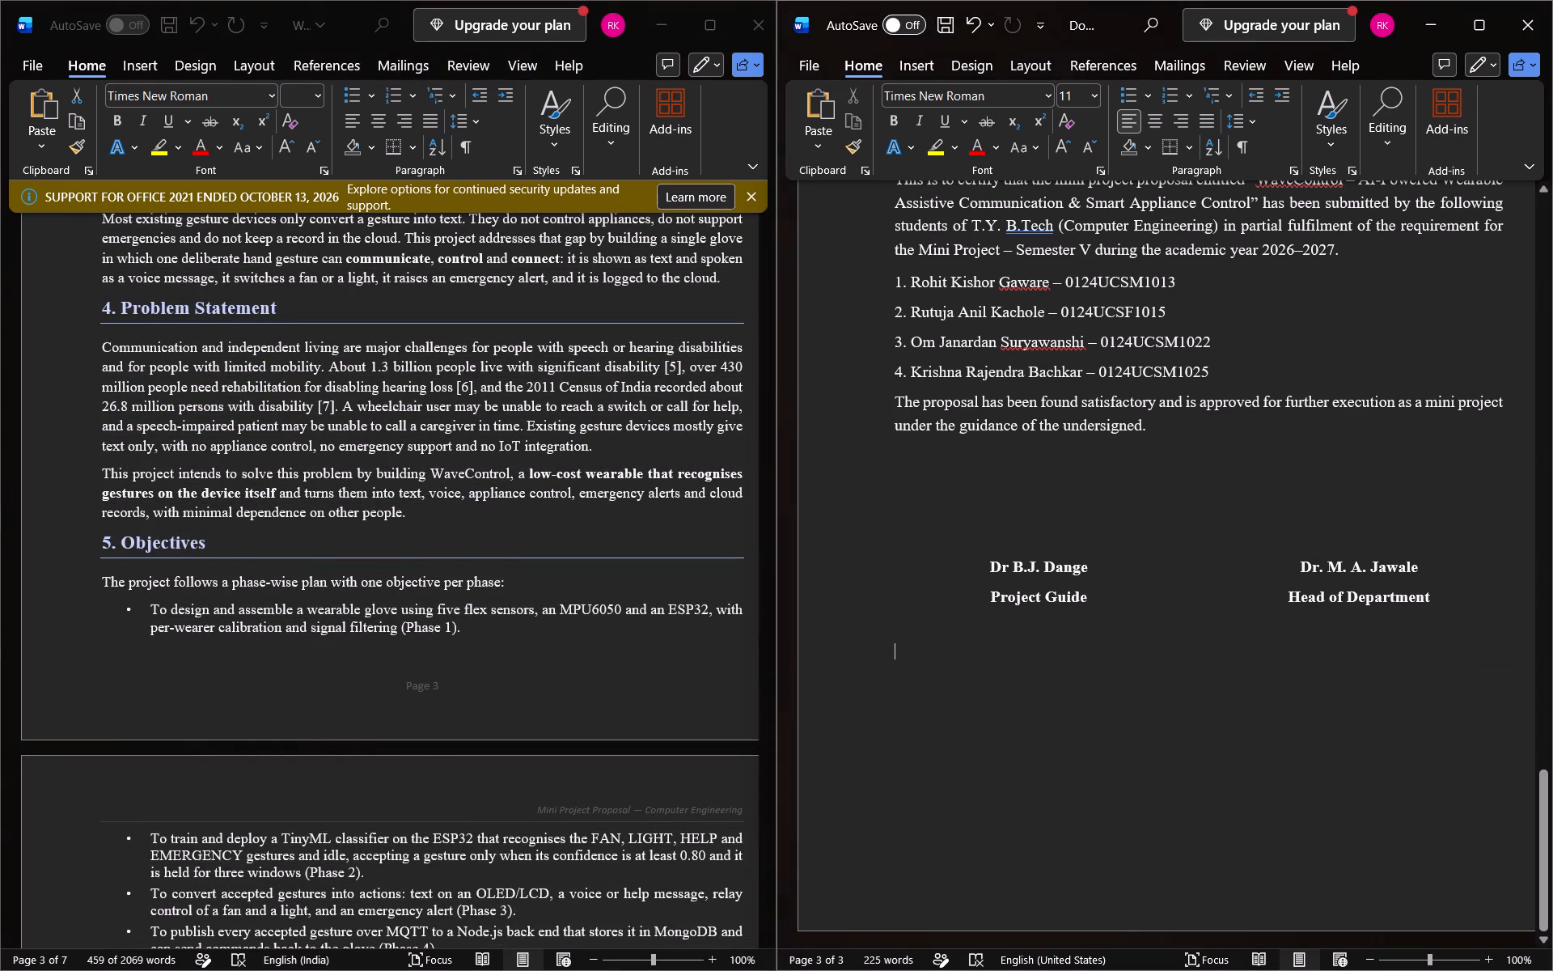
pyautogui.hotkey('ctrl', 'v')
# Copy the Phase 2 to Phase 5 objectives and the 6. Scope of the Project heading, and paste them below the Phase 1 objective.
pyautogui.scroll(-4, 868, 741)
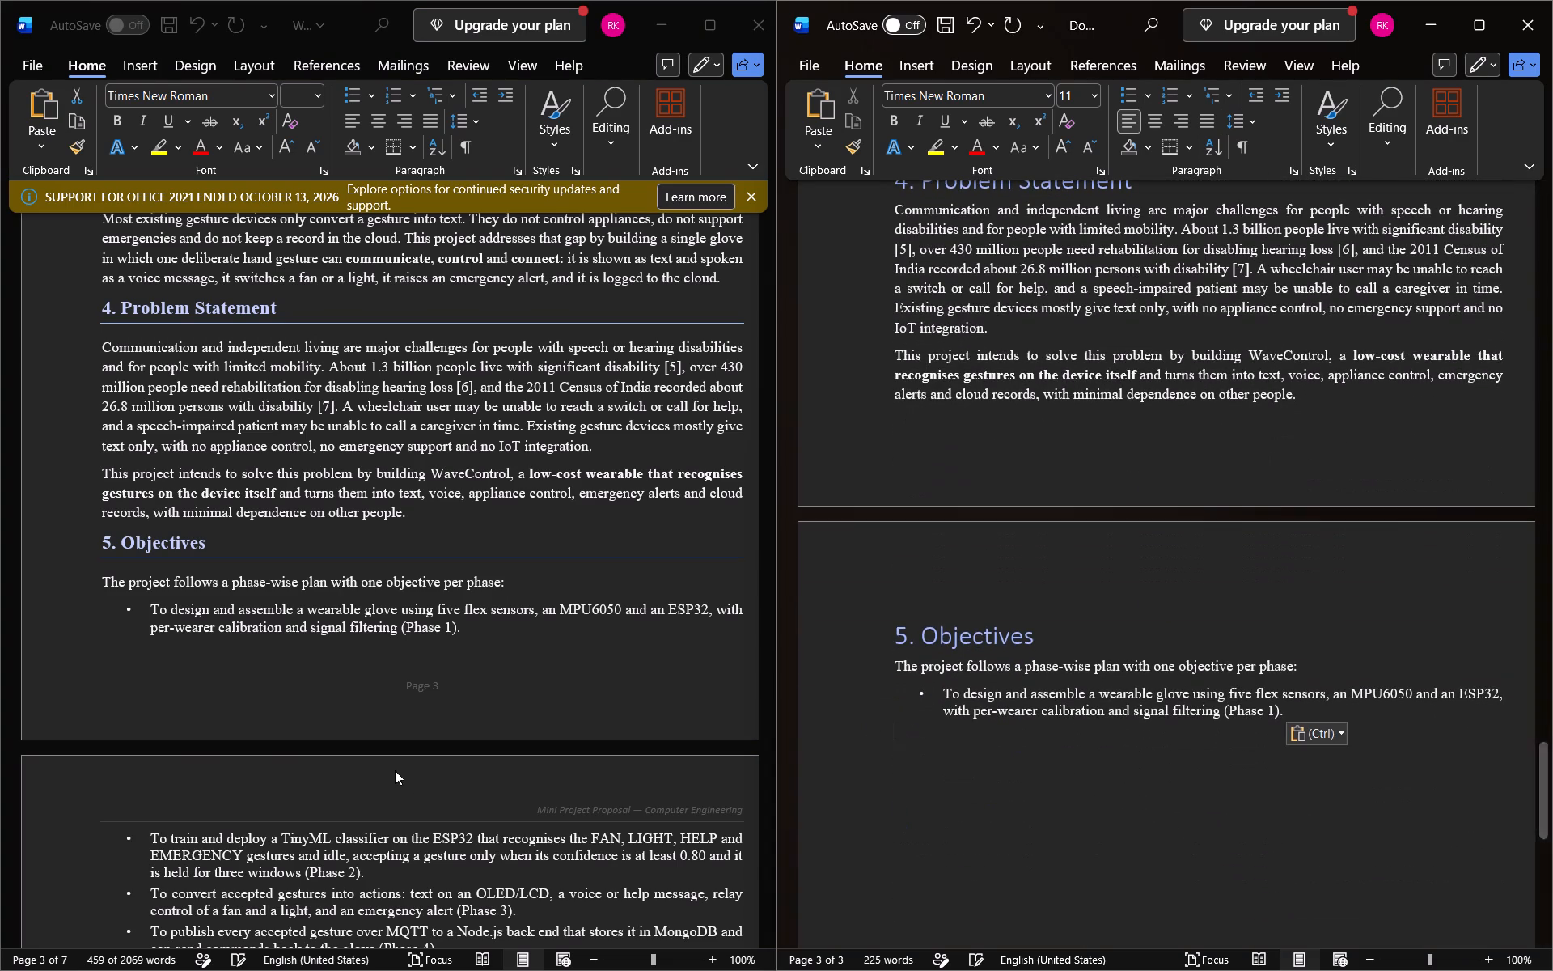
pyautogui.scroll(-2, 395, 770)
pyautogui.doubleClick(151, 566)
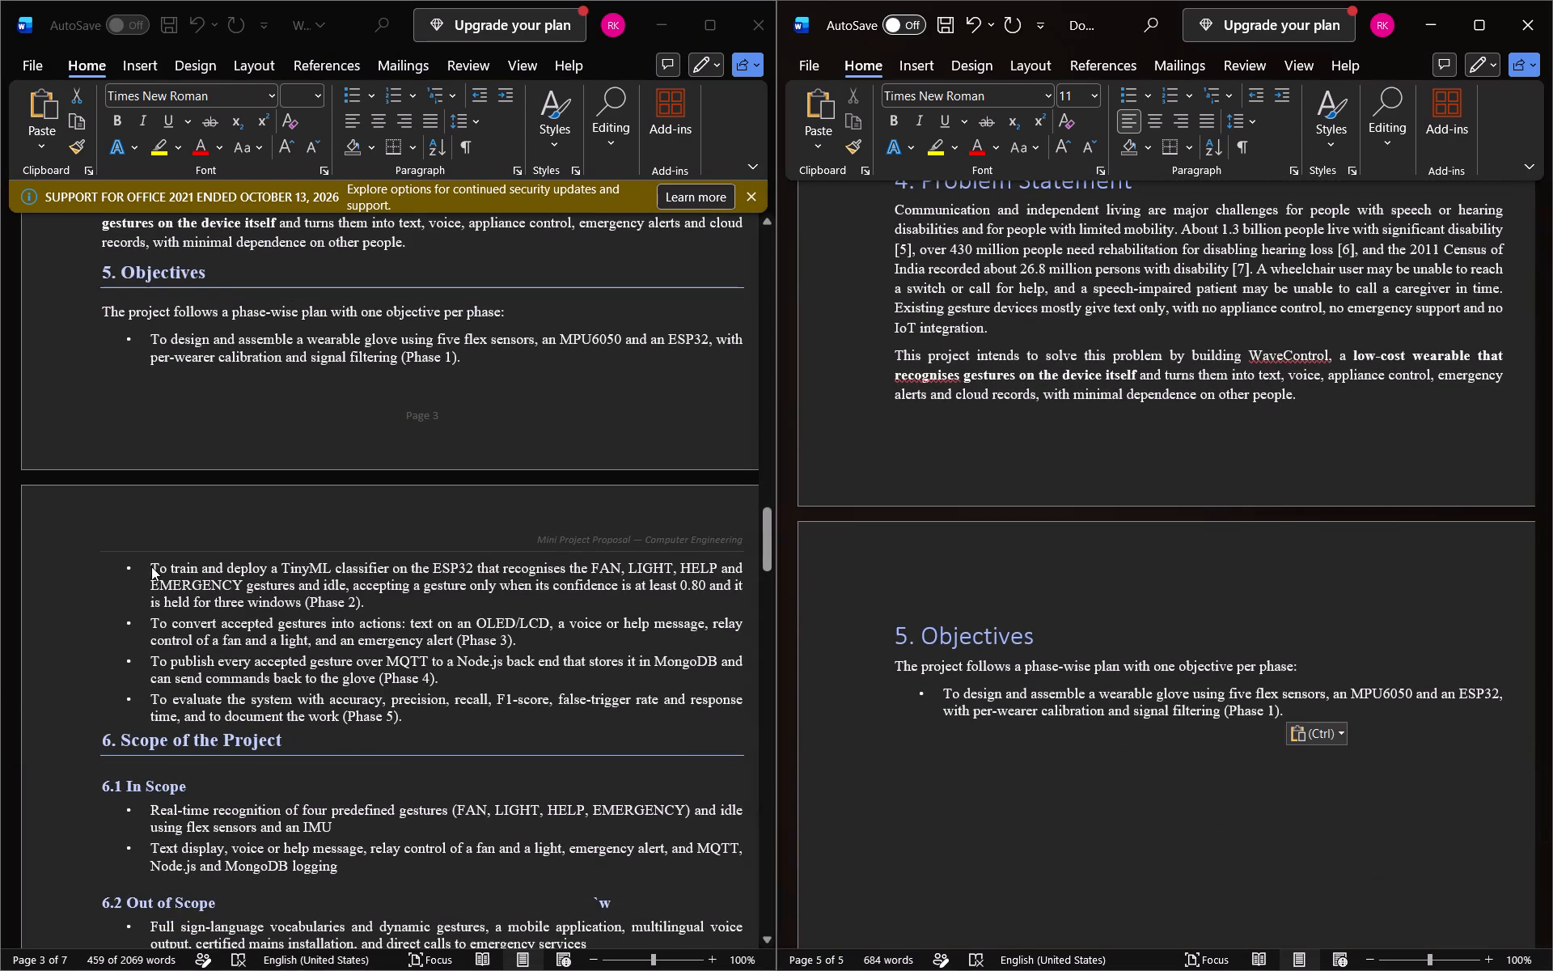
pyautogui.moveTo(151, 566); pyautogui.dragTo(281, 727)
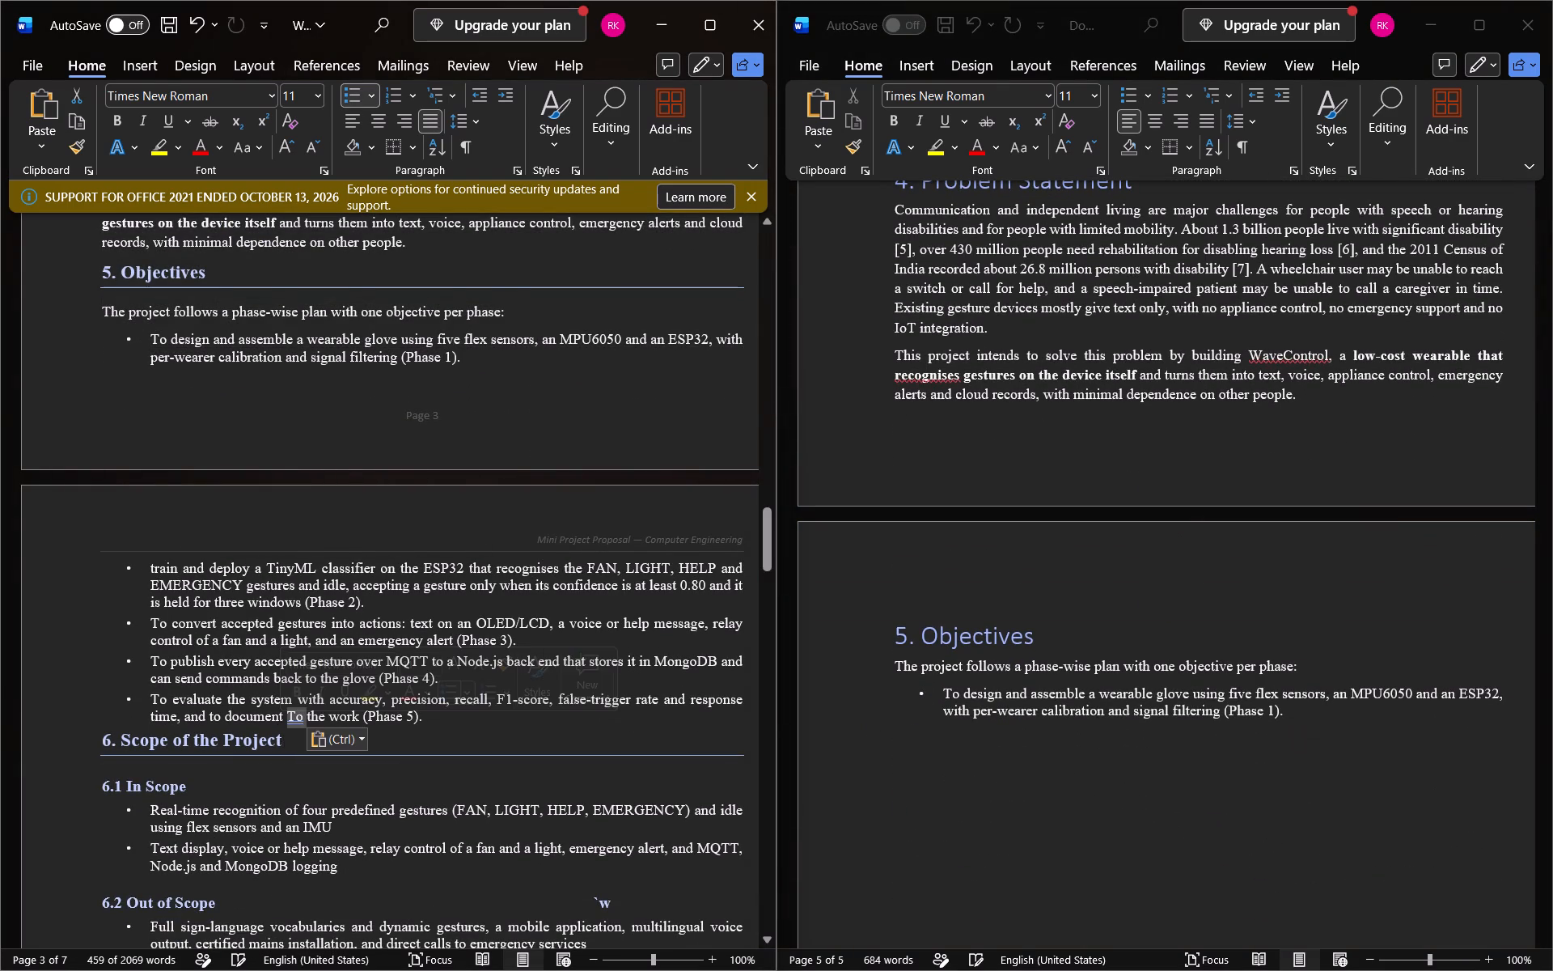
pyautogui.click(147, 561)
pyautogui.moveTo(147, 561); pyautogui.dragTo(264, 642)
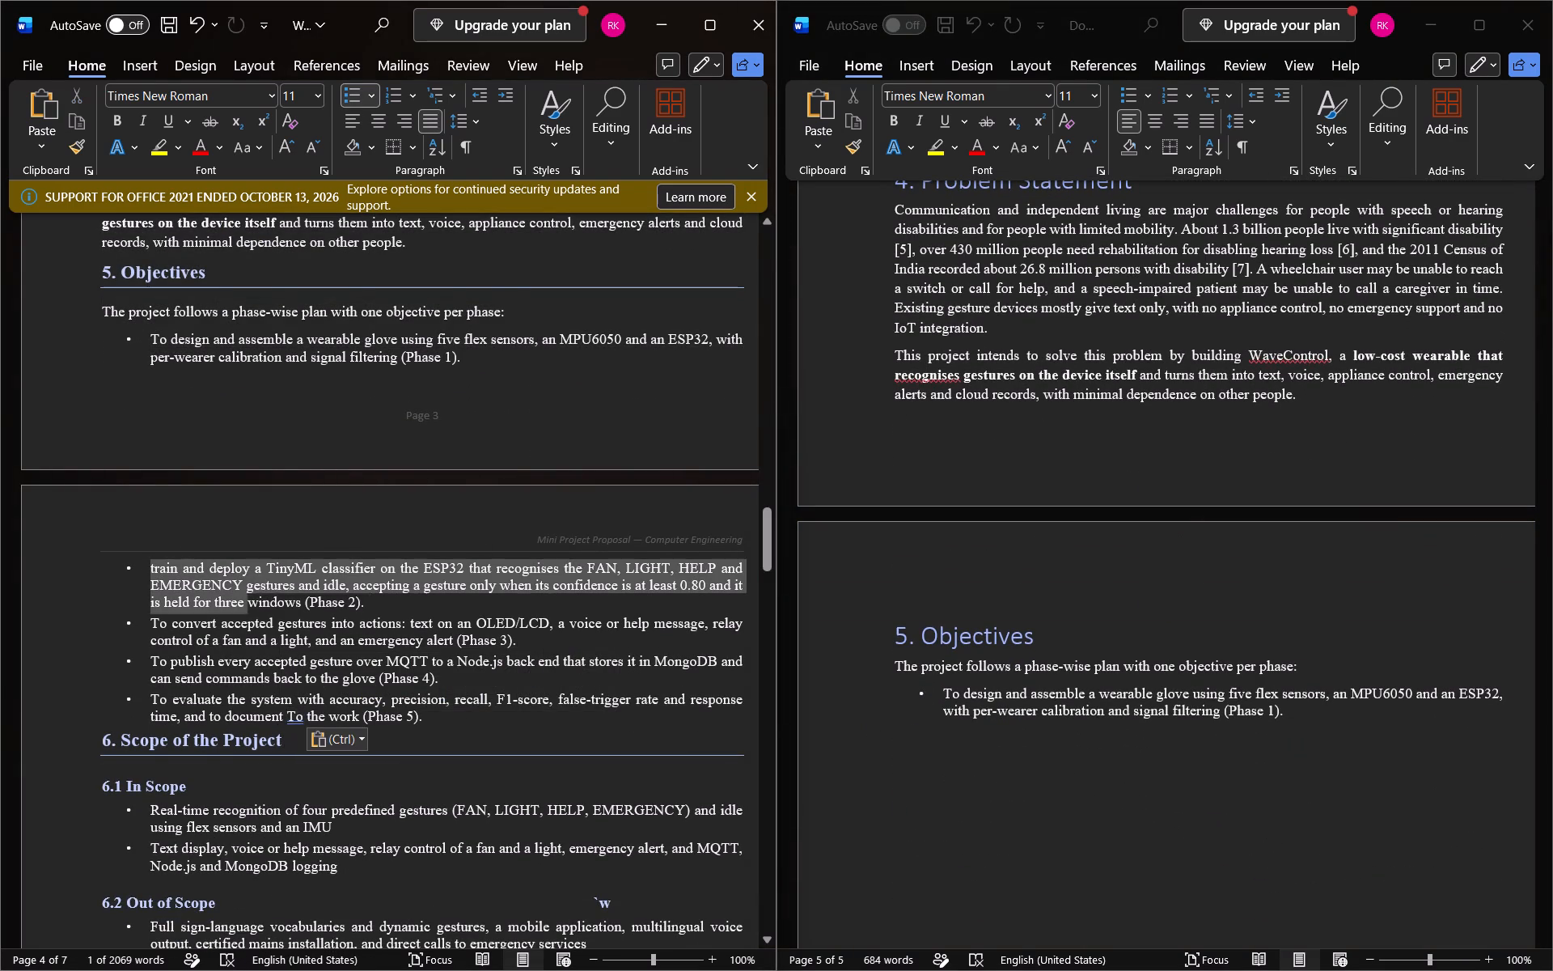
pyautogui.moveTo(264, 642); pyautogui.dragTo(353, 739)
pyautogui.hotkey('ctrl', 'c')
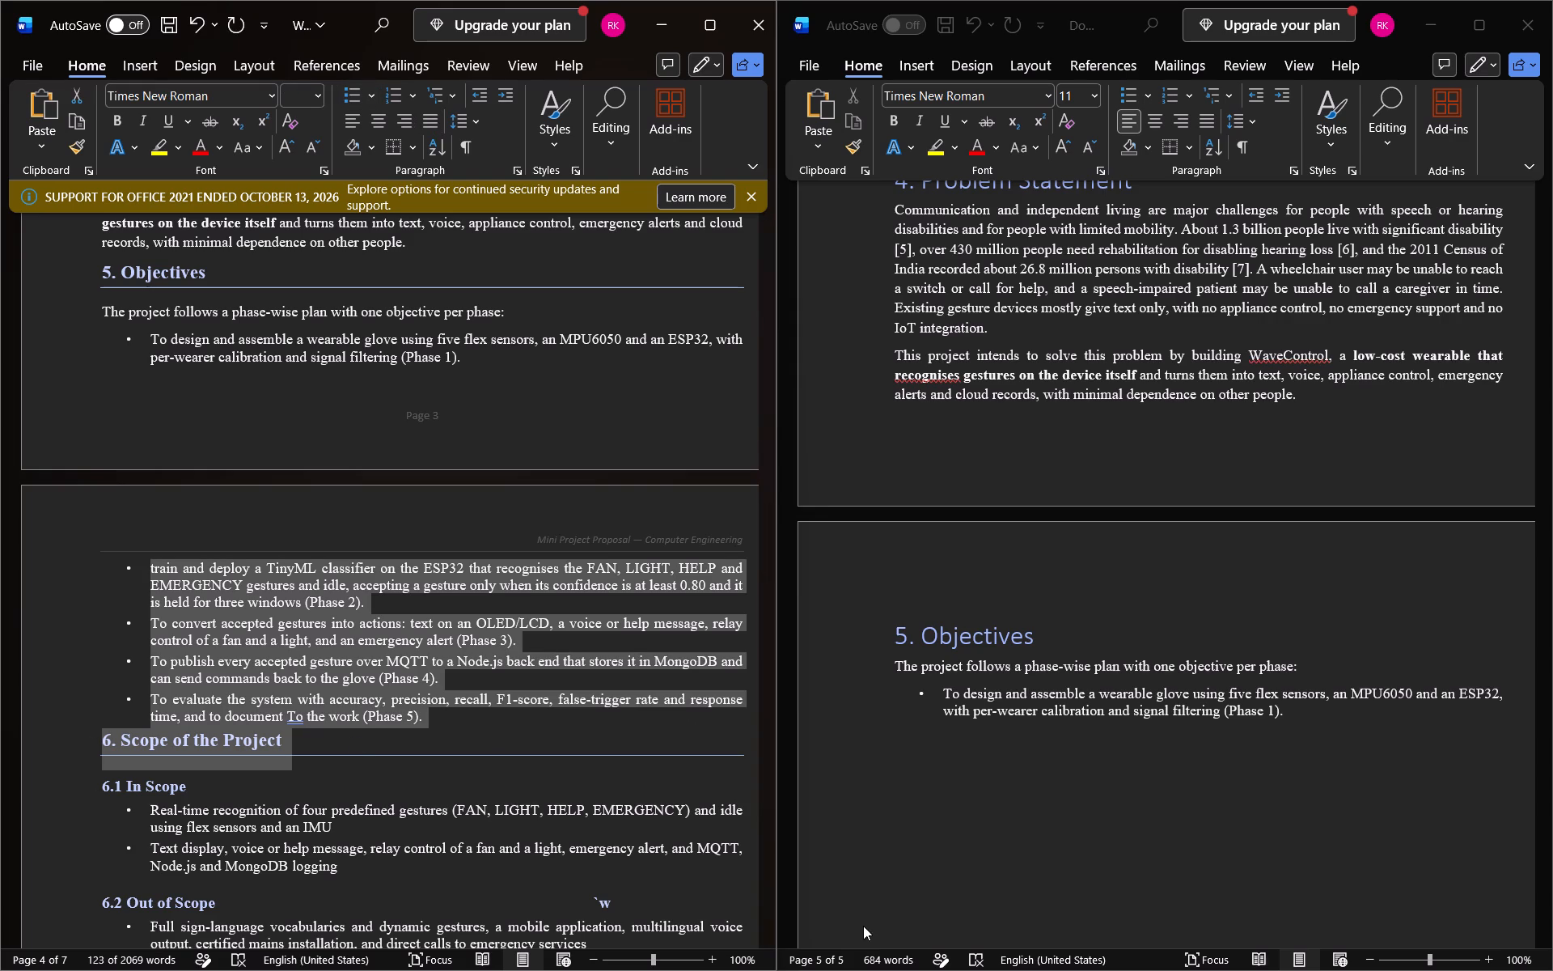
pyautogui.click(944, 773)
pyautogui.hotkey('ctrl', 'v')
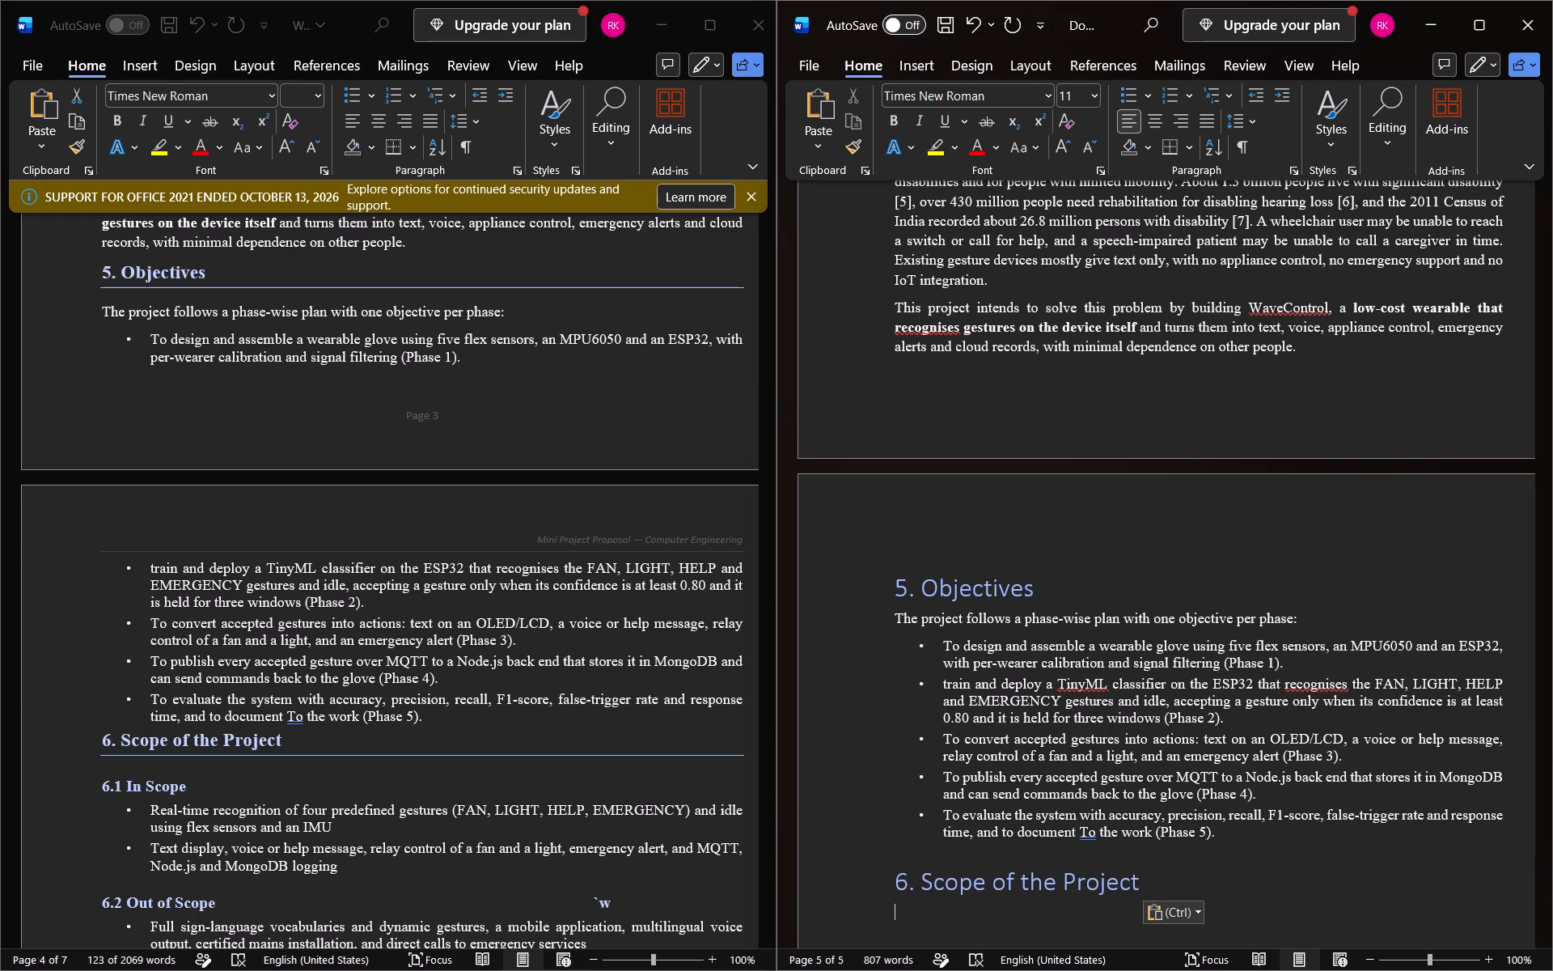
# Copy the two In Scope bullets and the 6.2 Out of Scope heading, and paste them under 6. Scope of the Project.
pyautogui.scroll(-1, 656, 681)
pyautogui.click(112, 531)
pyautogui.moveTo(112, 531); pyautogui.dragTo(362, 635)
pyautogui.hotkey('ctrl', 'c')
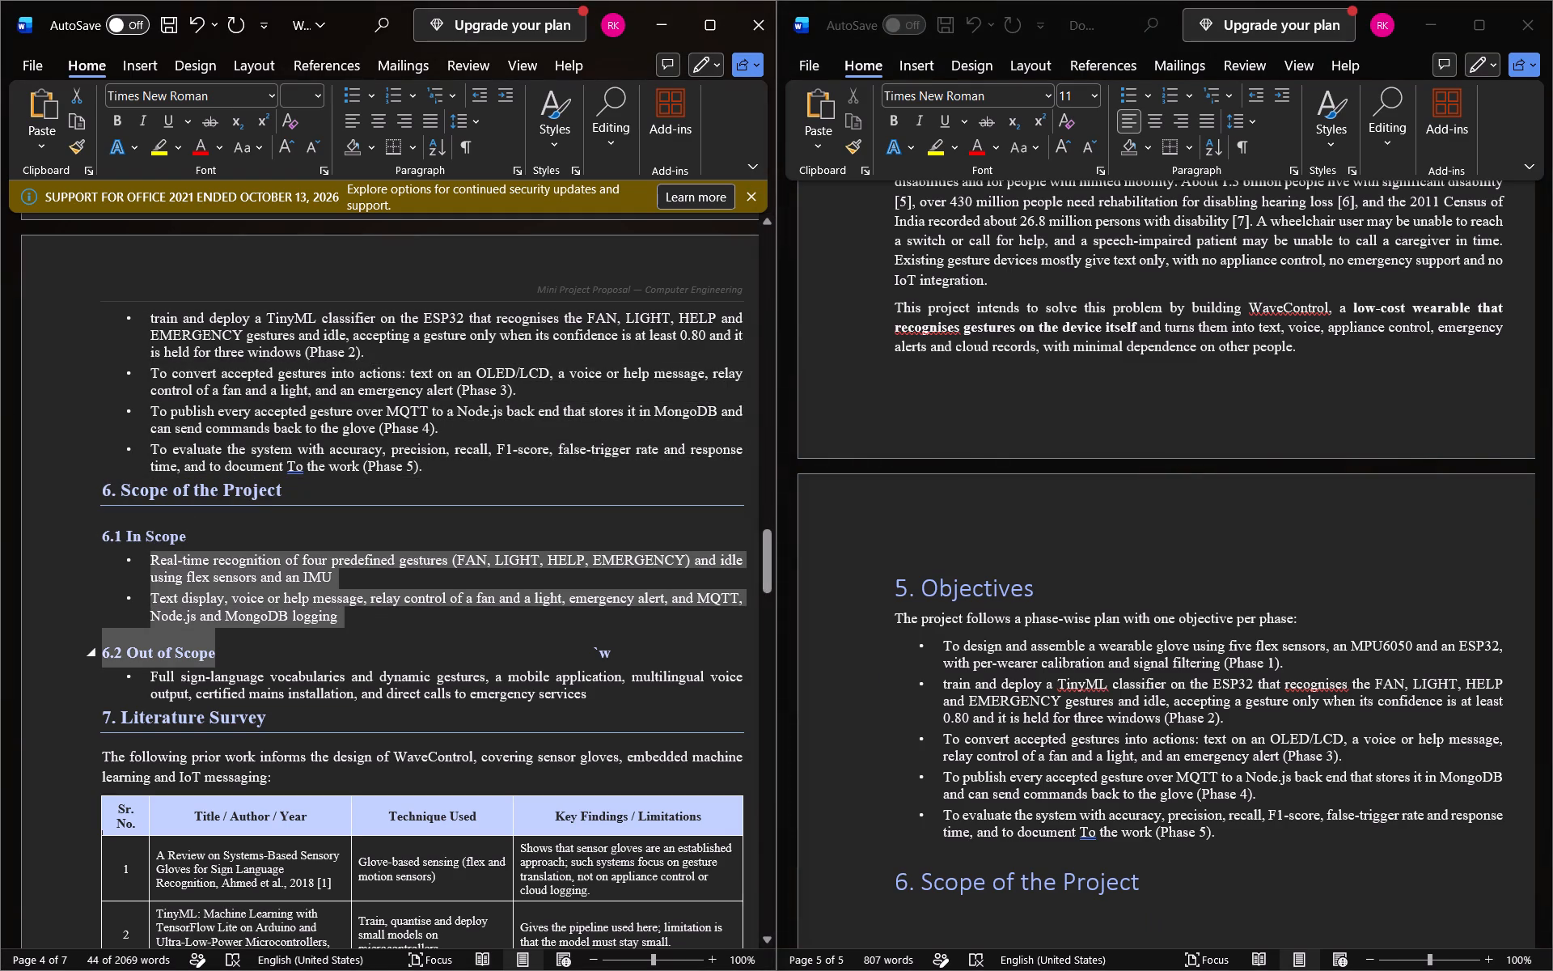
pyautogui.scroll(-1, 887, 668)
pyautogui.click(928, 677)
pyautogui.hotkey('ctrl', 'v')
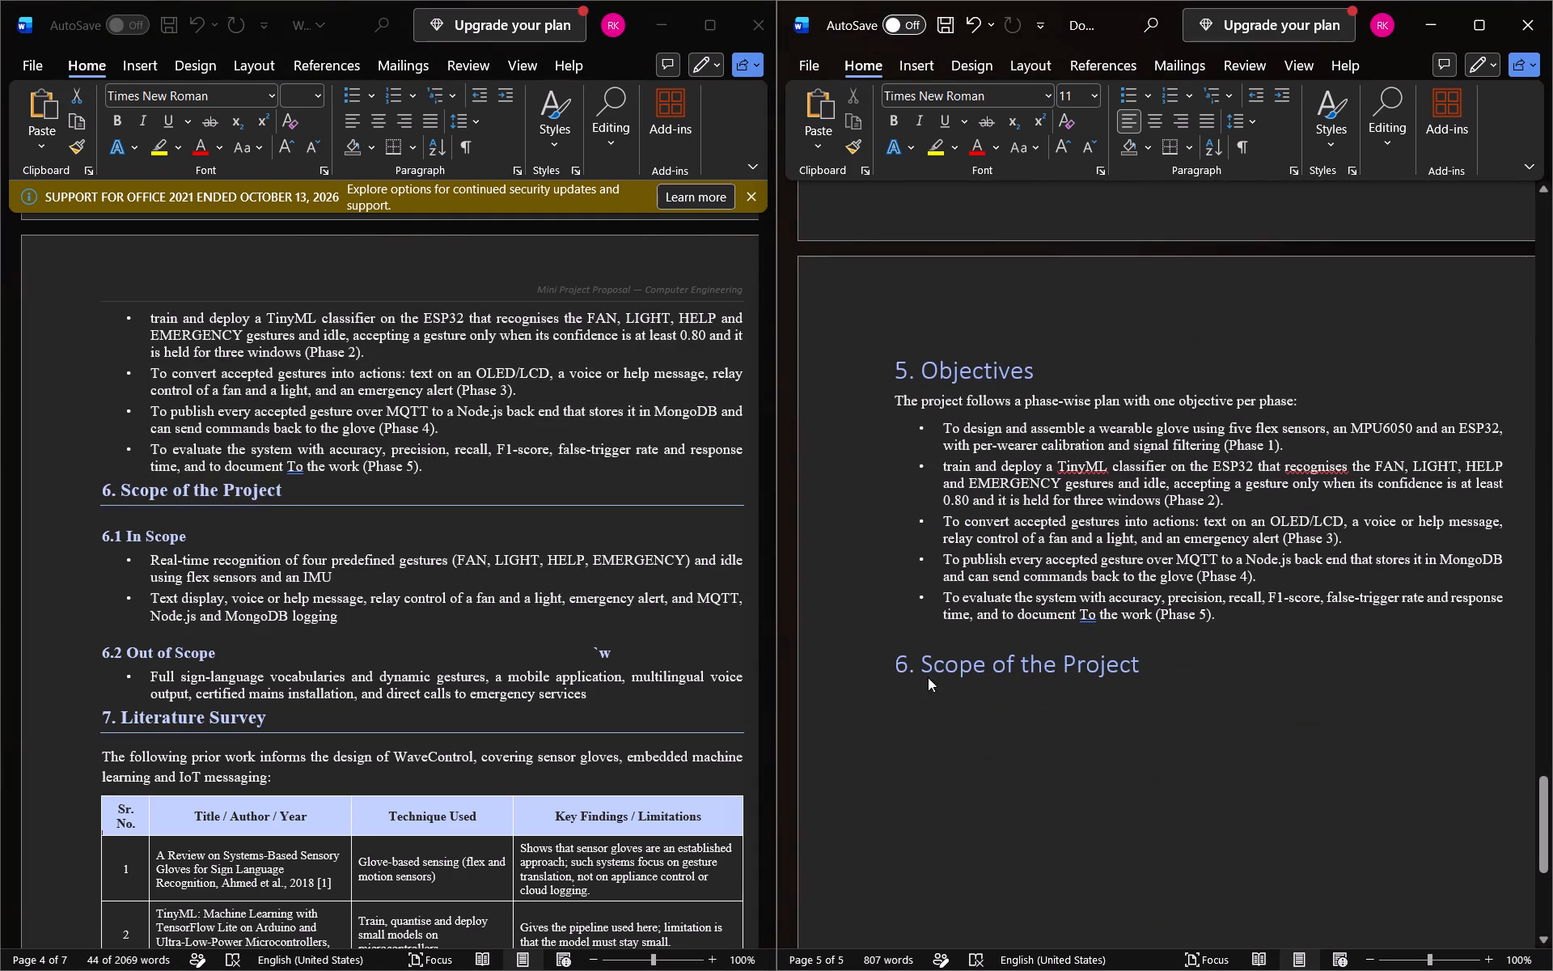
# Copy 7. Literature Survey and the opening paragraphs of 8. Proposed System / Methodology, and paste them after 6.2 Out of Scope.
pyautogui.scroll(-1, 928, 677)
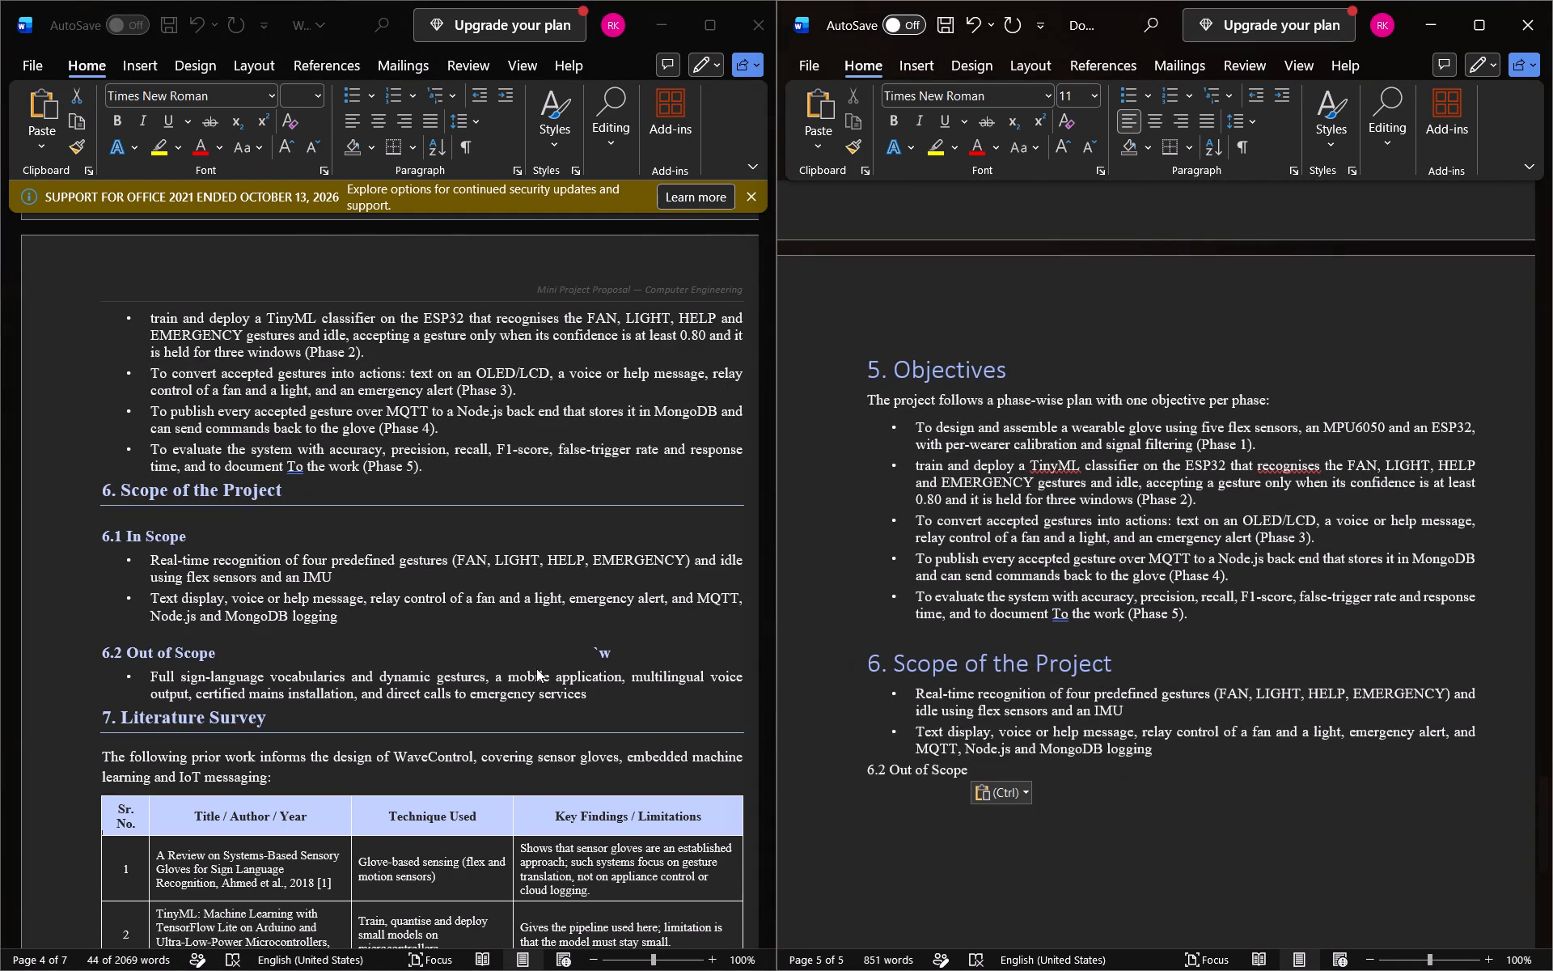
pyautogui.doubleClick(116, 710)
pyautogui.moveTo(116, 710); pyautogui.dragTo(131, 718)
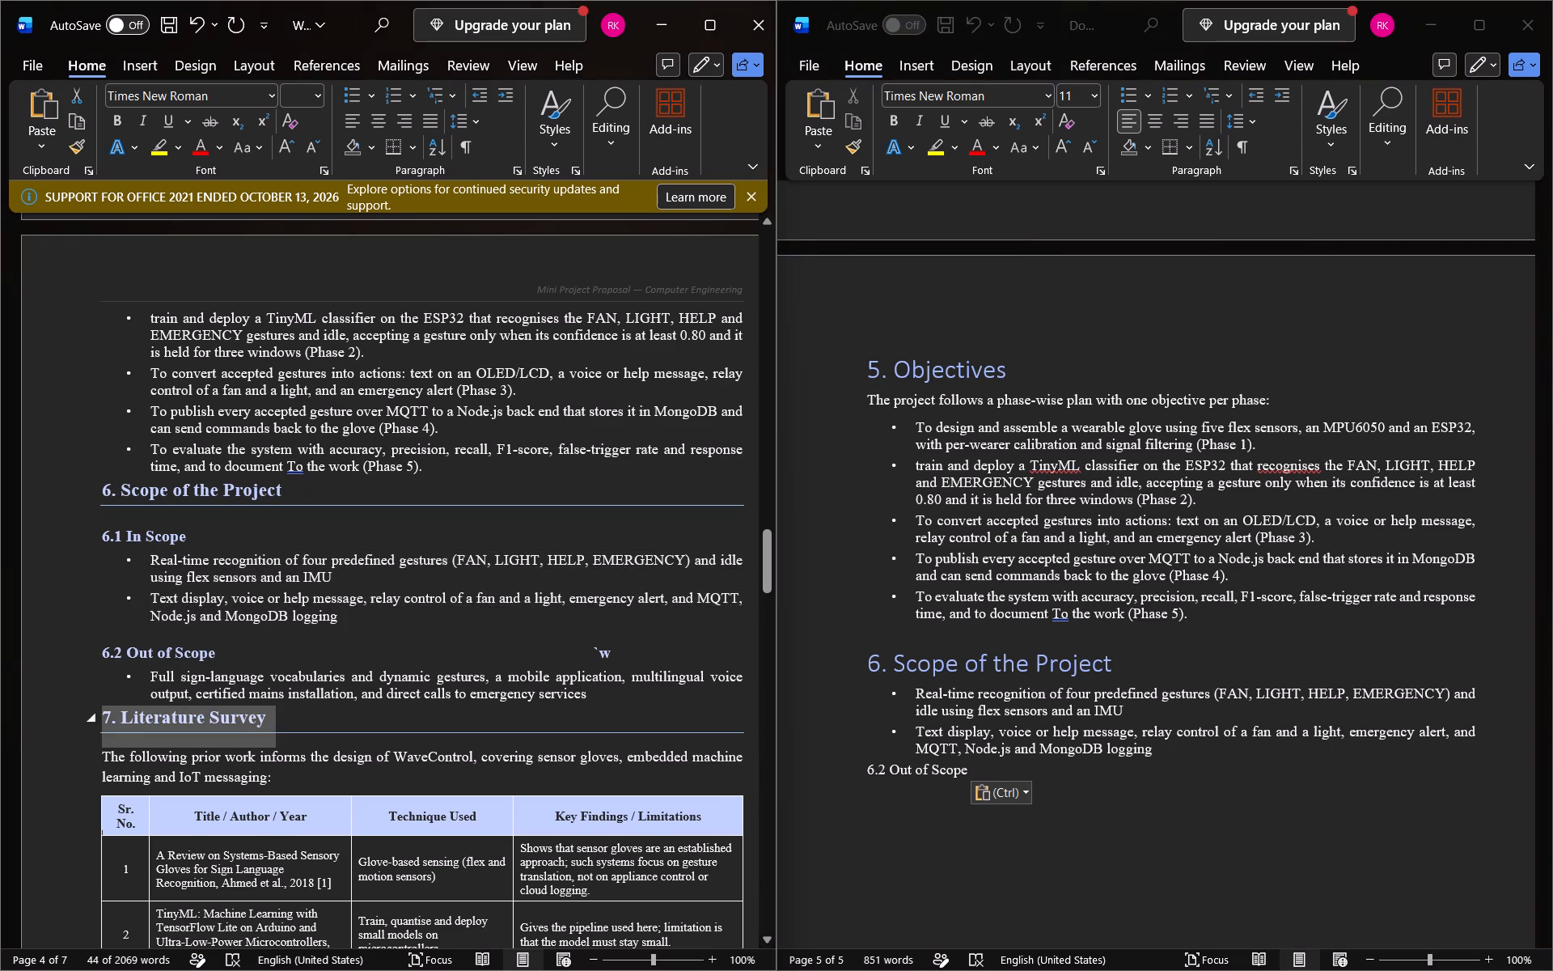
pyautogui.moveTo(131, 718); pyautogui.dragTo(443, 911)
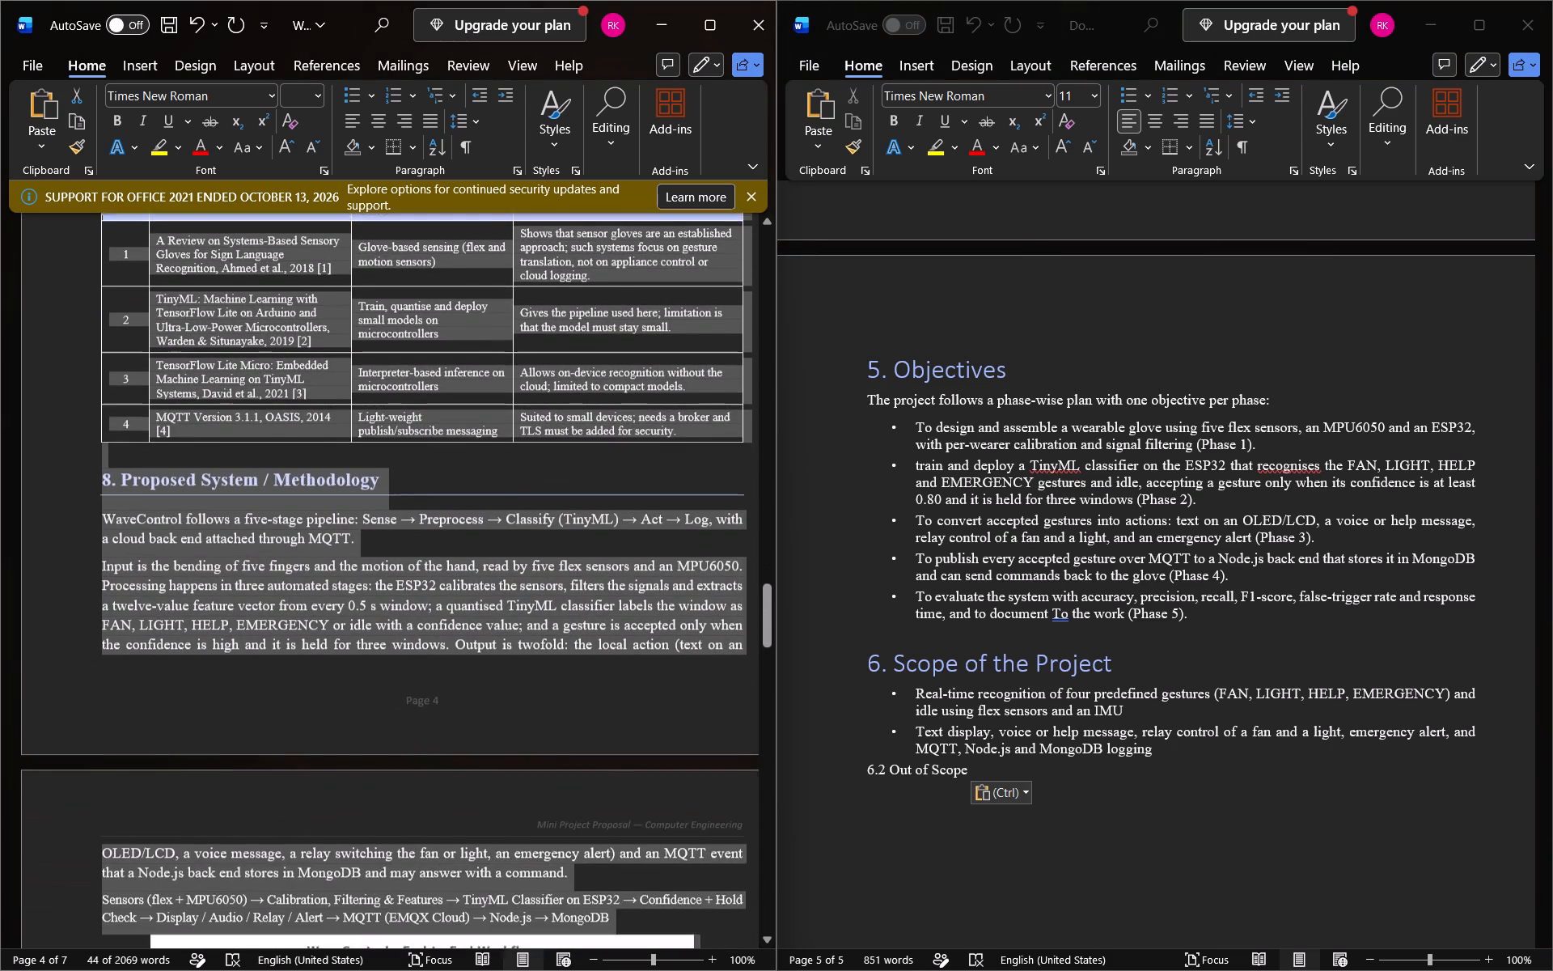
pyautogui.moveTo(443, 911); pyautogui.dragTo(470, 690)
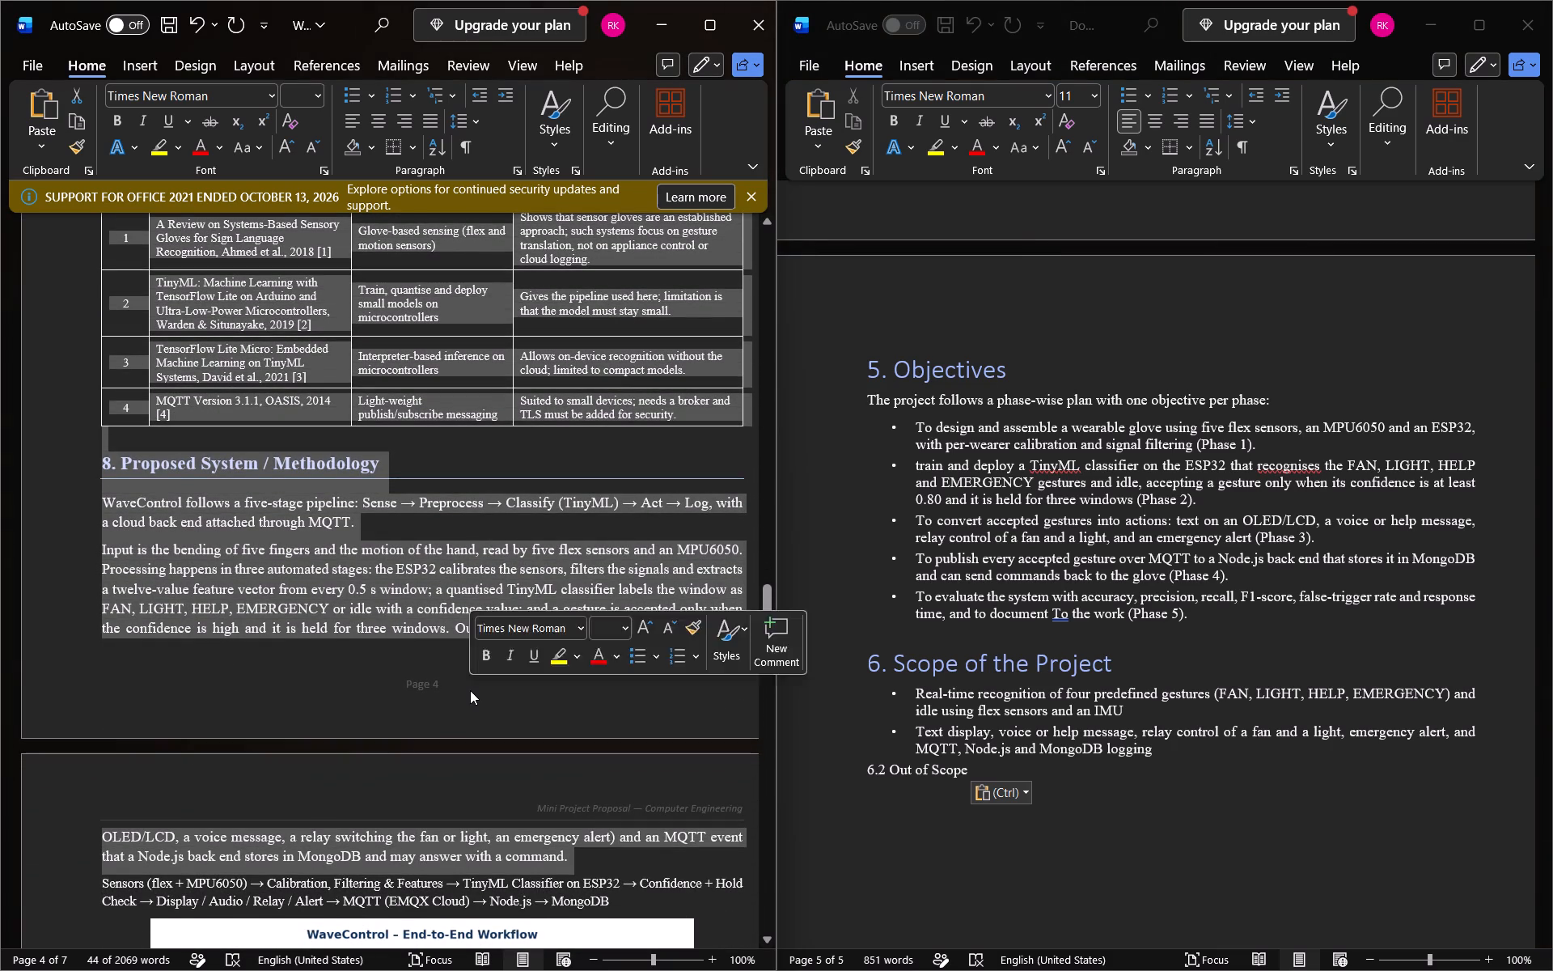
pyautogui.hotkey('ctrl', 'c')
pyautogui.click(966, 809)
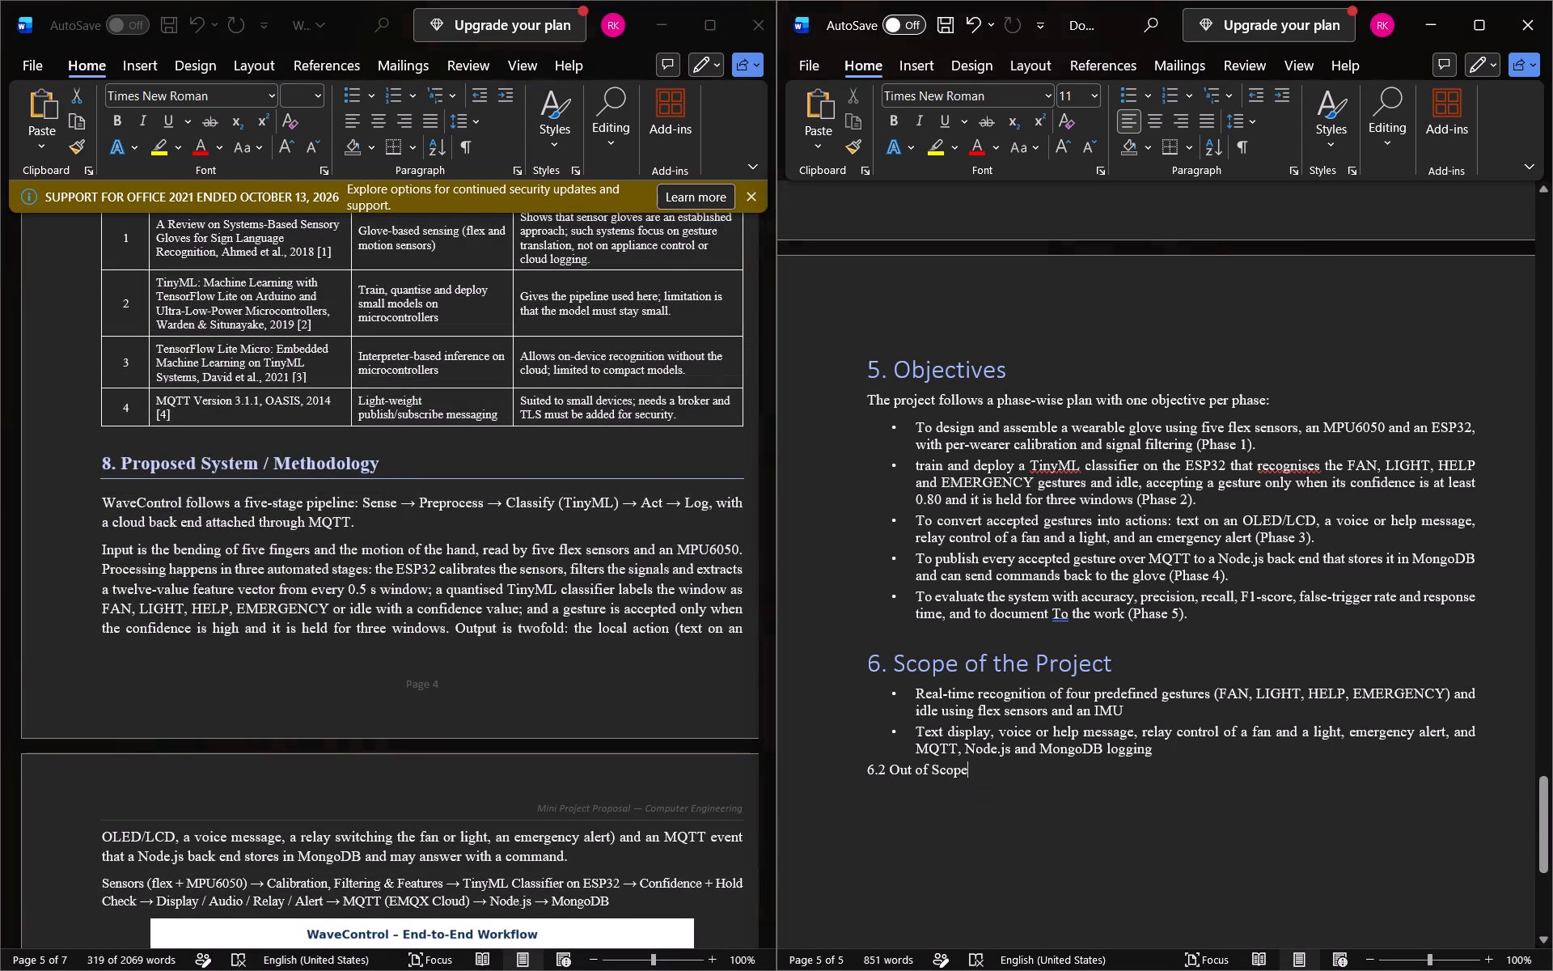
pyautogui.hotkey('ctrl', 'v')
pyautogui.scroll(-1, 589, 693)
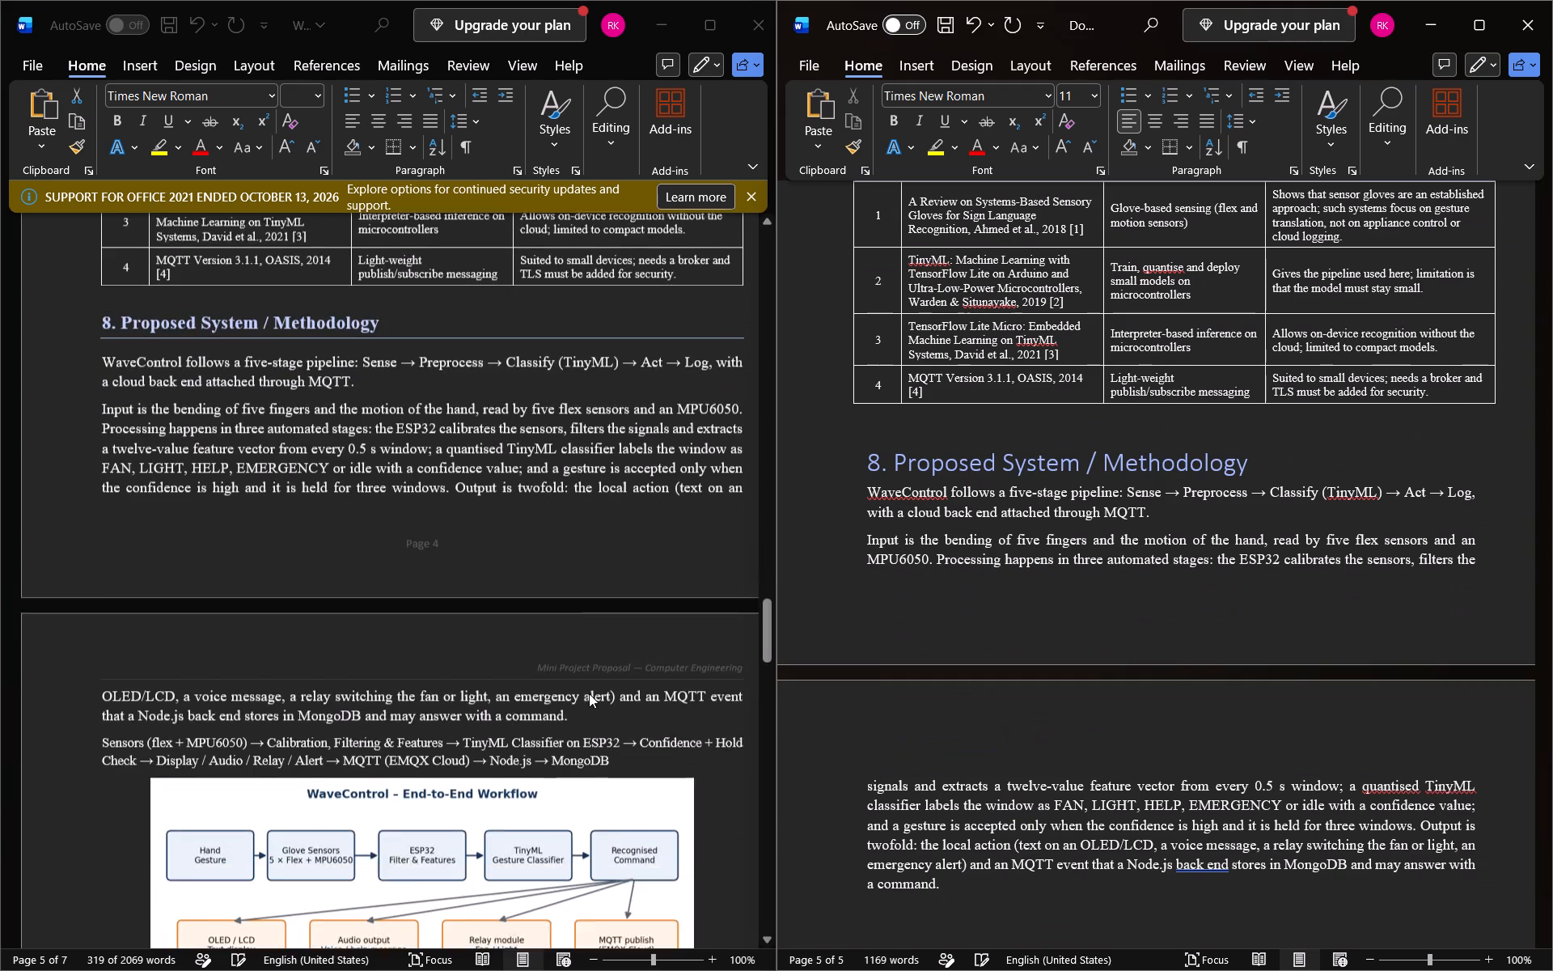
# Copy from the last lines of section 8's introduction through the 9. Tools and Technologies table, and paste it after the pasted Methodology paragraphs.
pyautogui.scroll(-1, 589, 693)
pyautogui.doubleClick(104, 659)
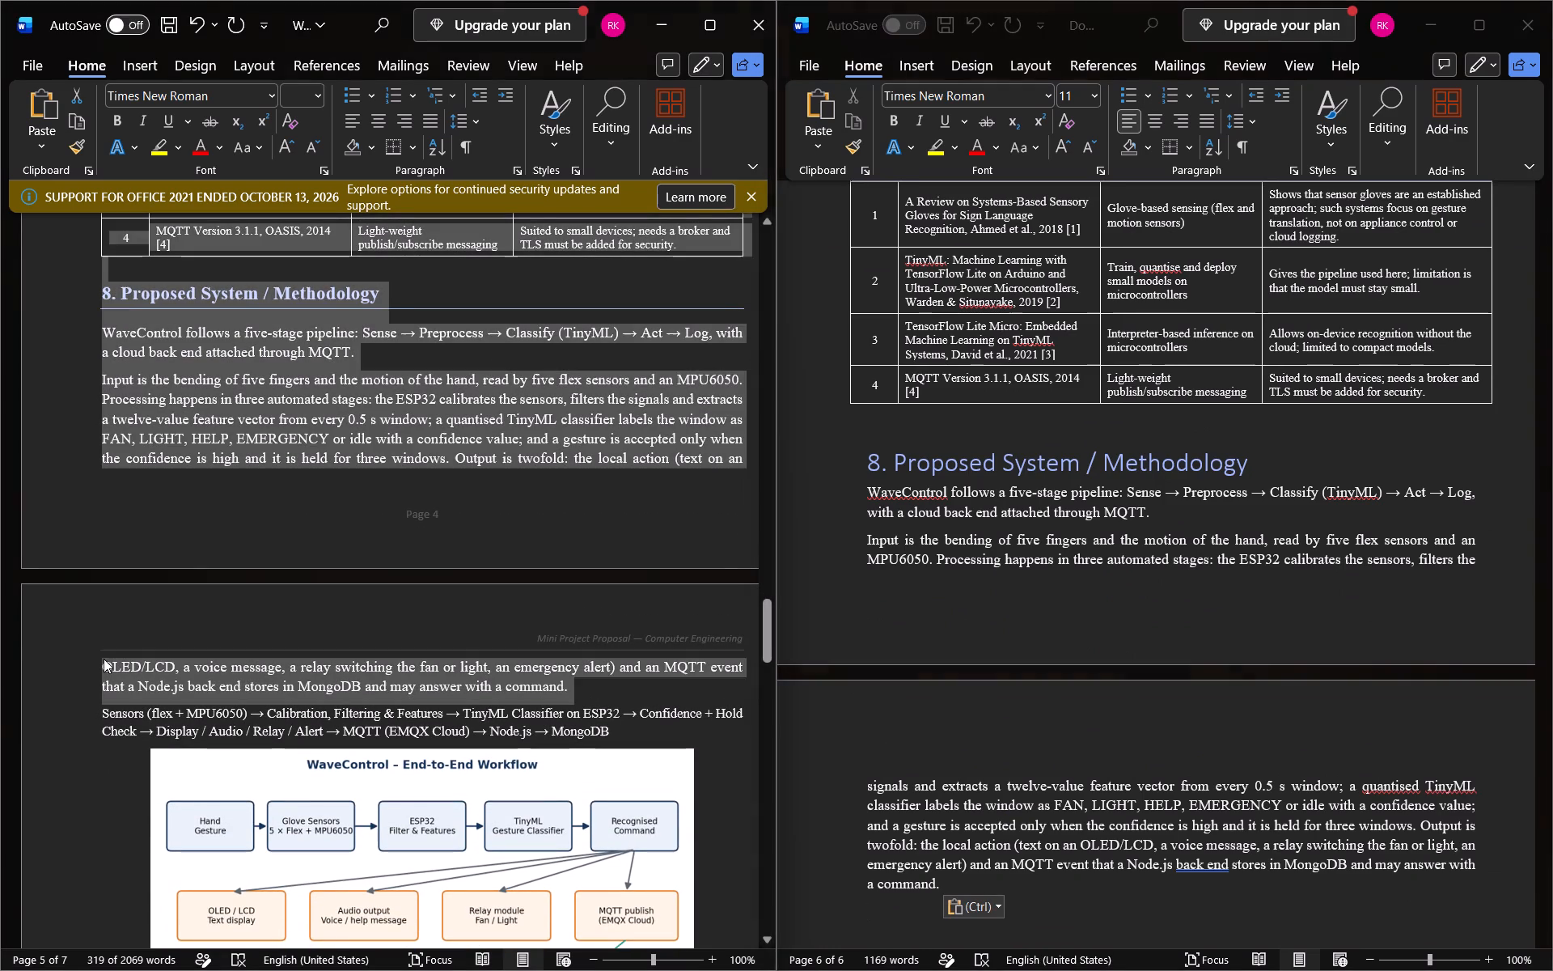
pyautogui.moveTo(104, 659); pyautogui.dragTo(235, 736)
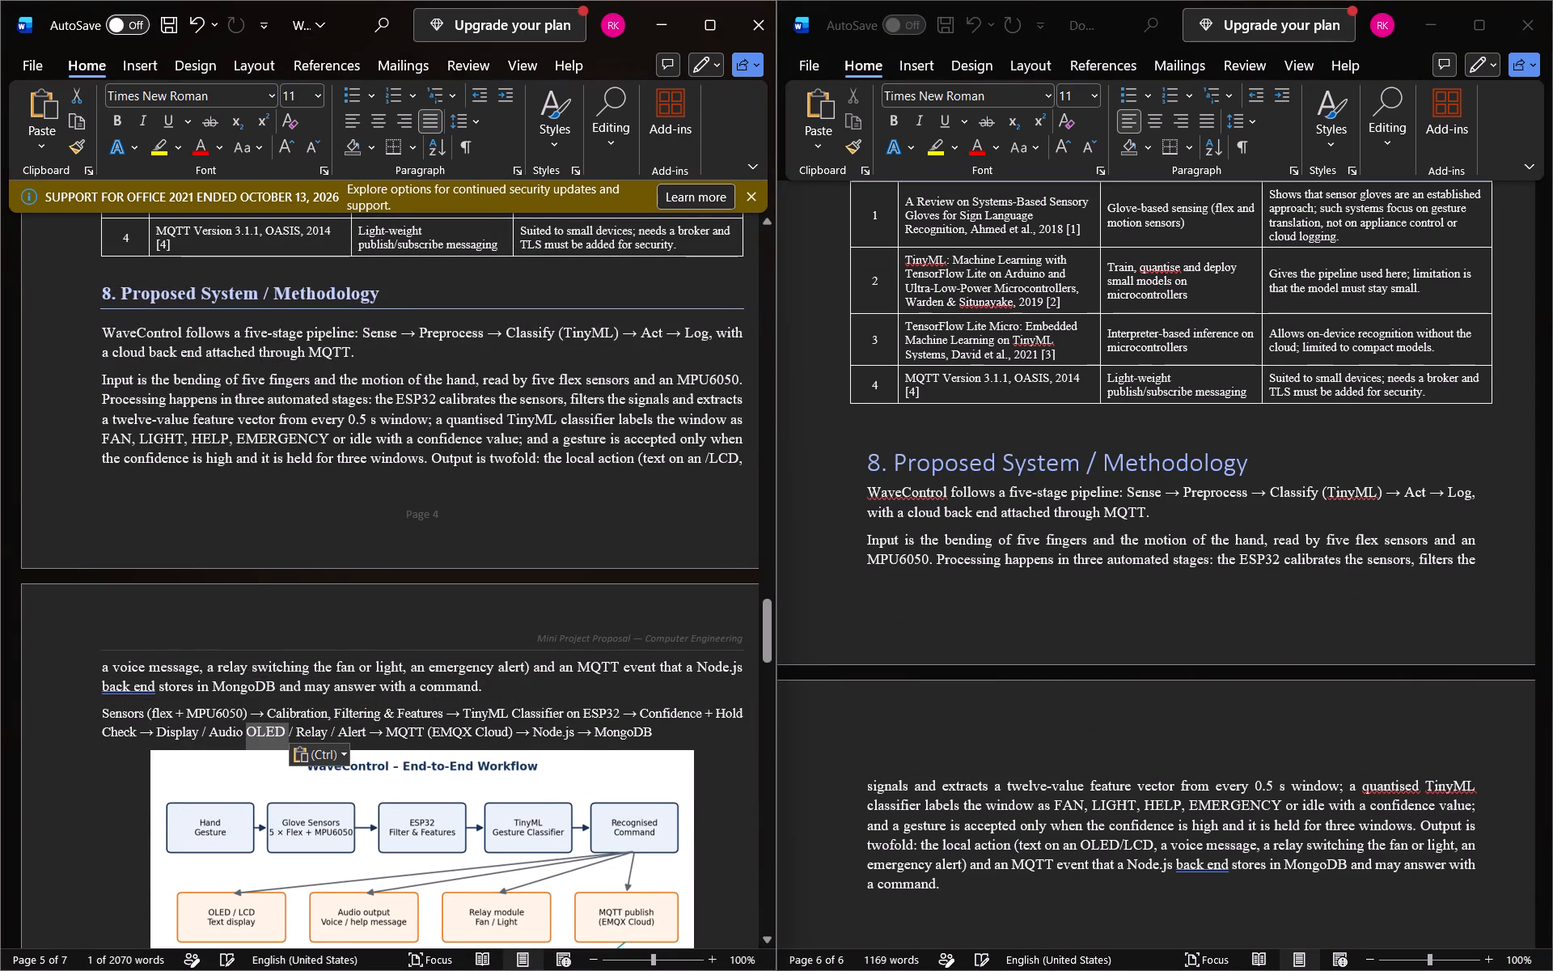
pyautogui.click(93, 665)
pyautogui.moveTo(93, 665); pyautogui.dragTo(388, 970)
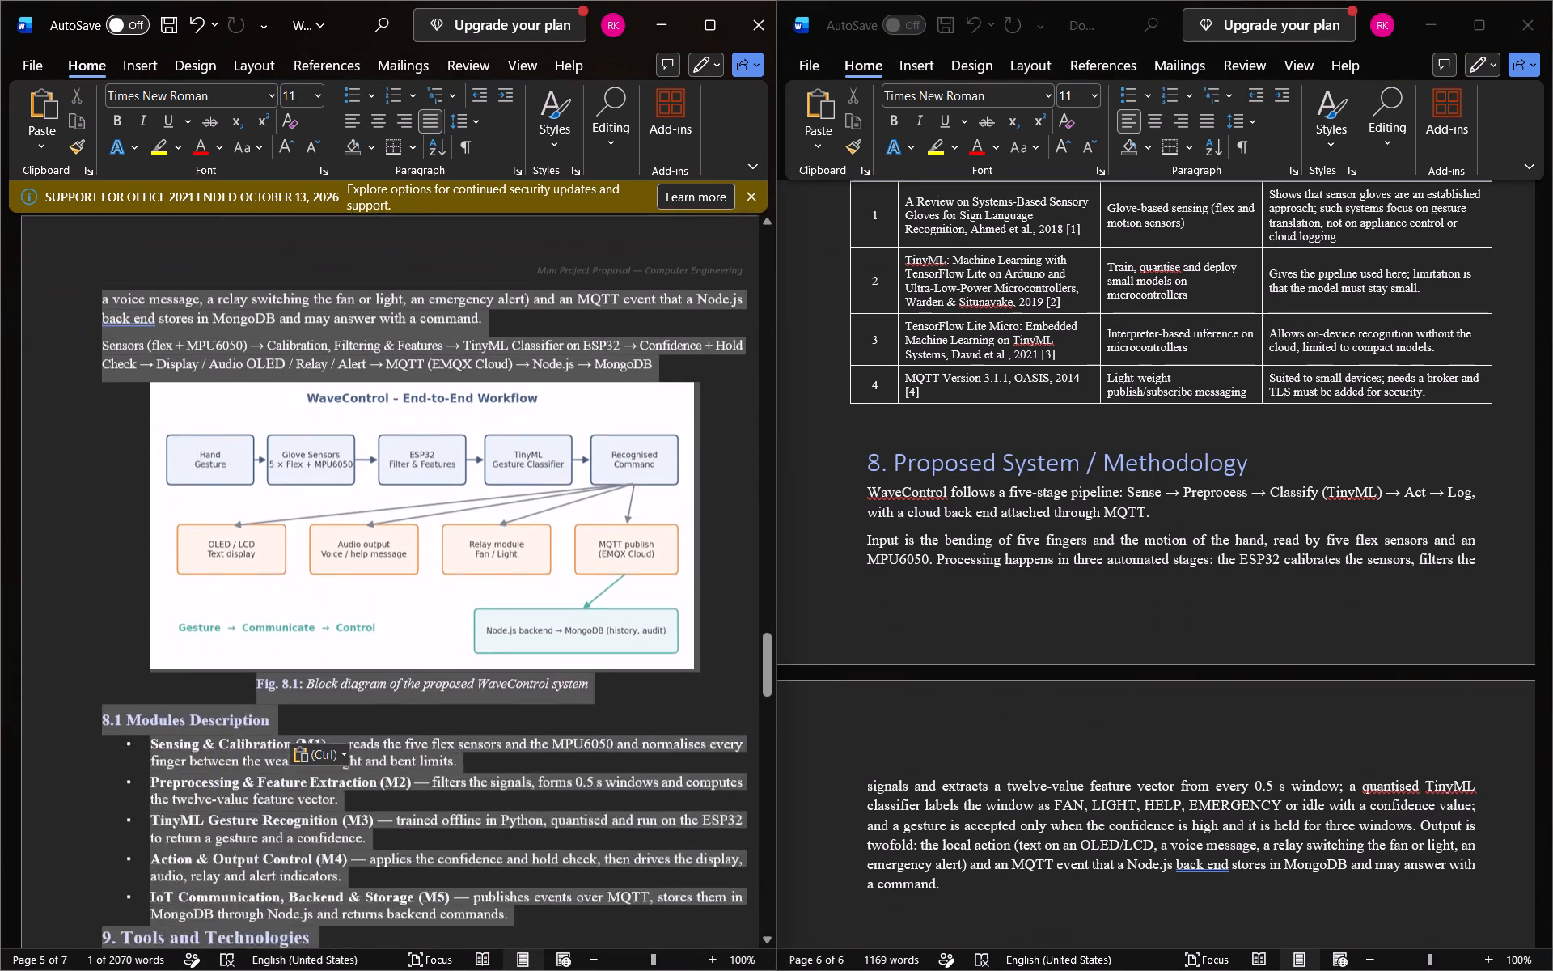
pyautogui.moveTo(388, 970); pyautogui.dragTo(532, 629)
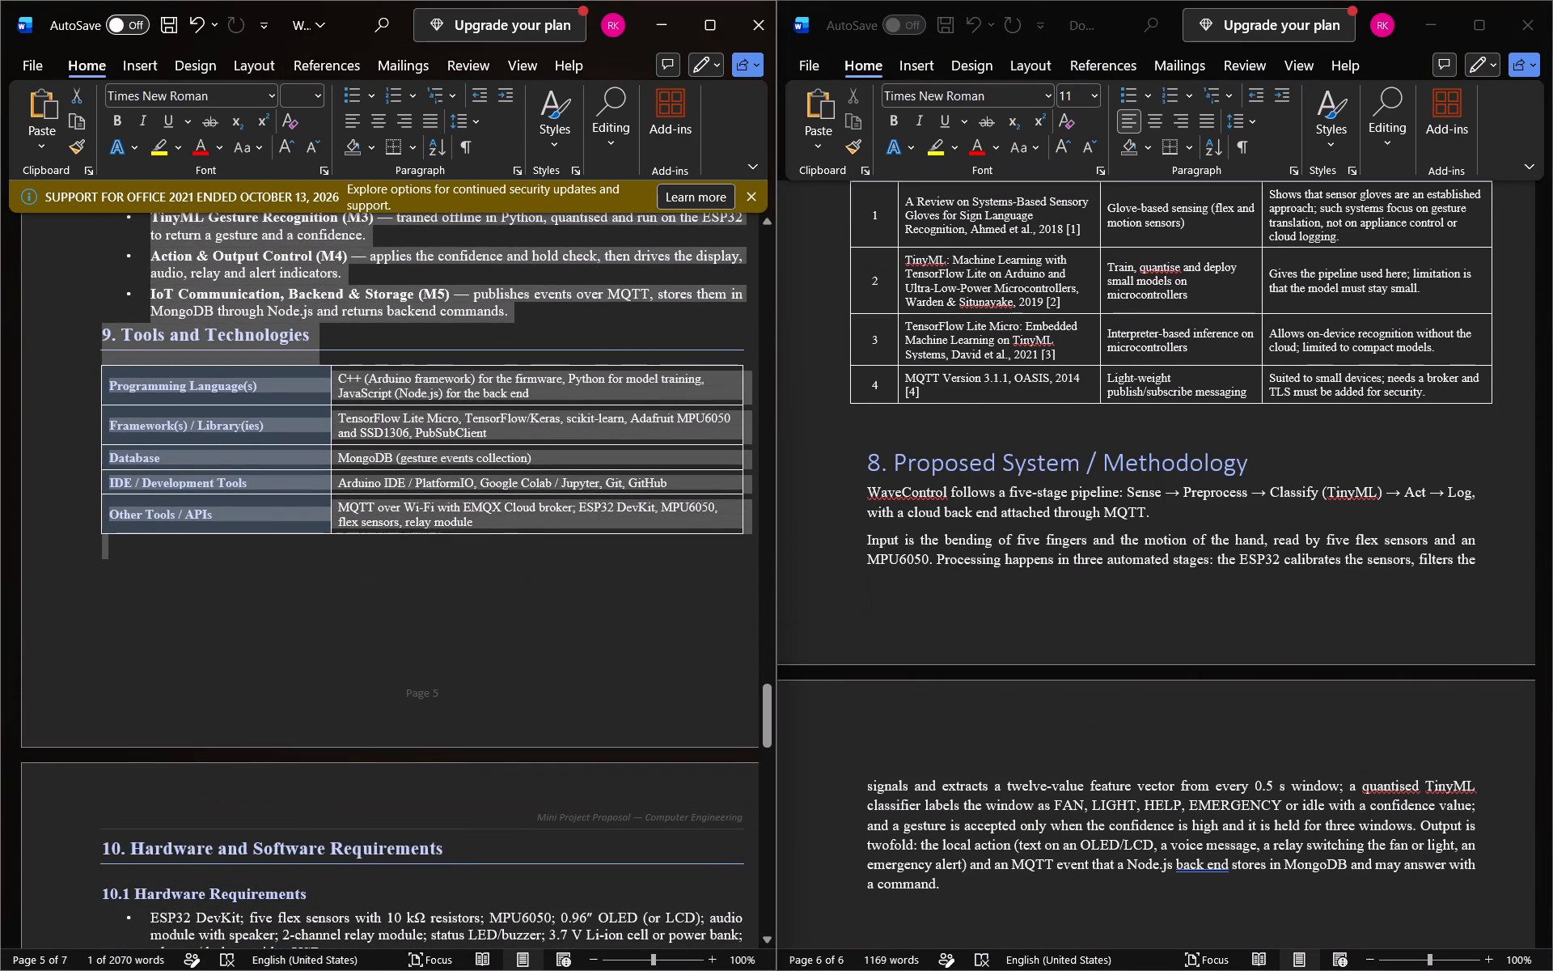
pyautogui.hotkey('ctrl', 'c')
pyautogui.scroll(-1, 1041, 807)
pyautogui.click(1041, 807)
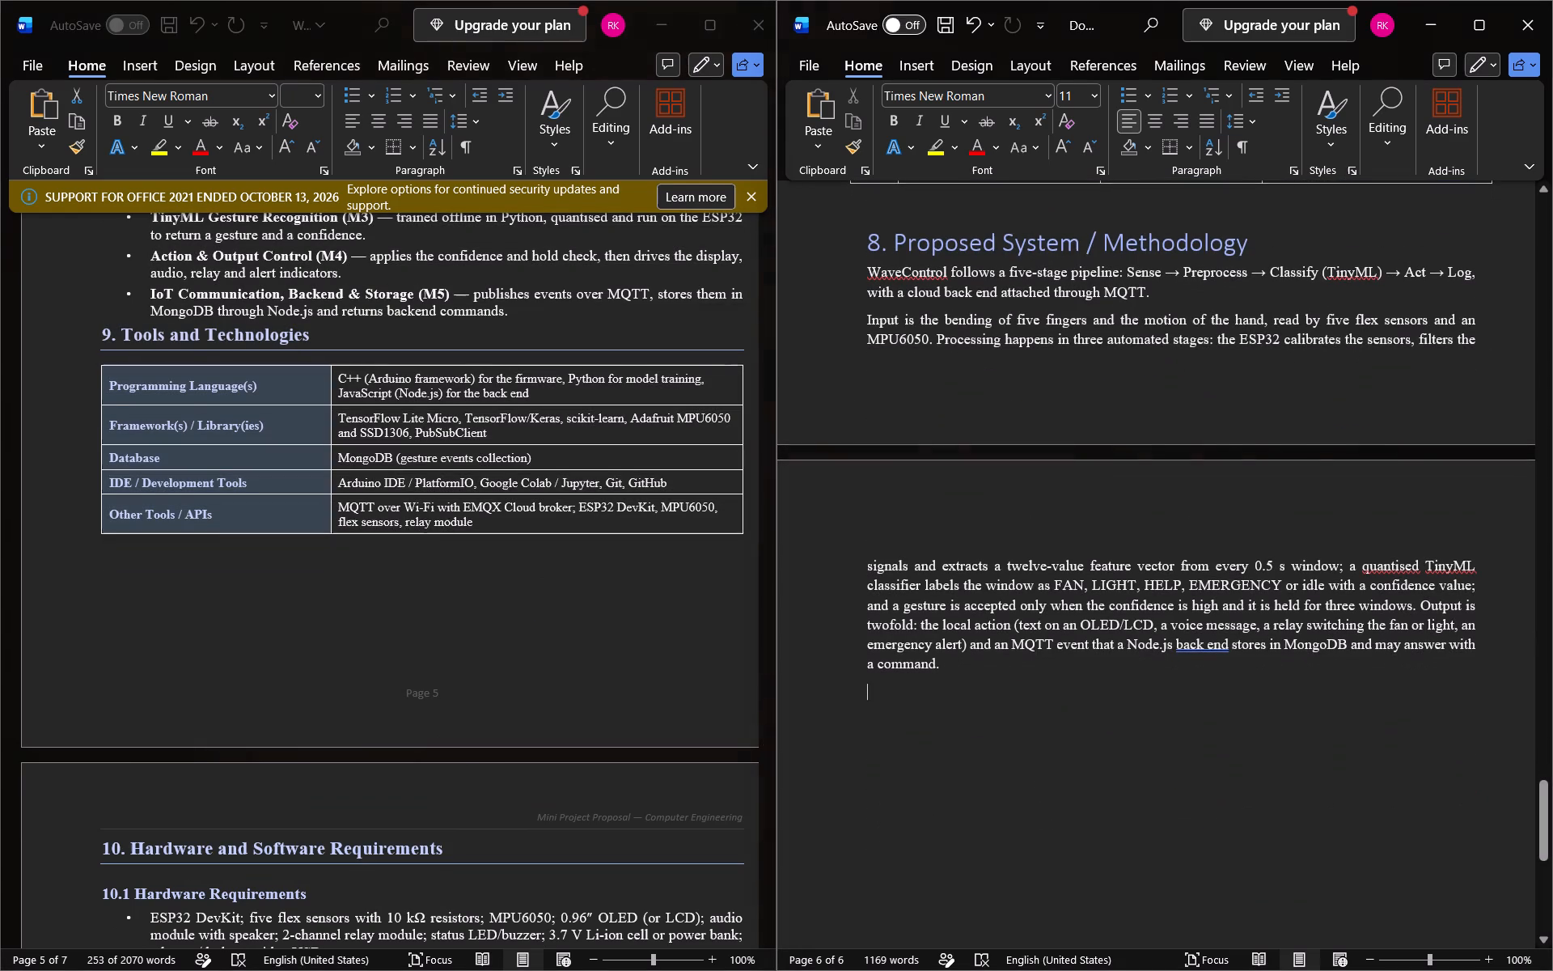
pyautogui.hotkey('ctrl', 'v')
pyautogui.scroll(-1, 1041, 807)
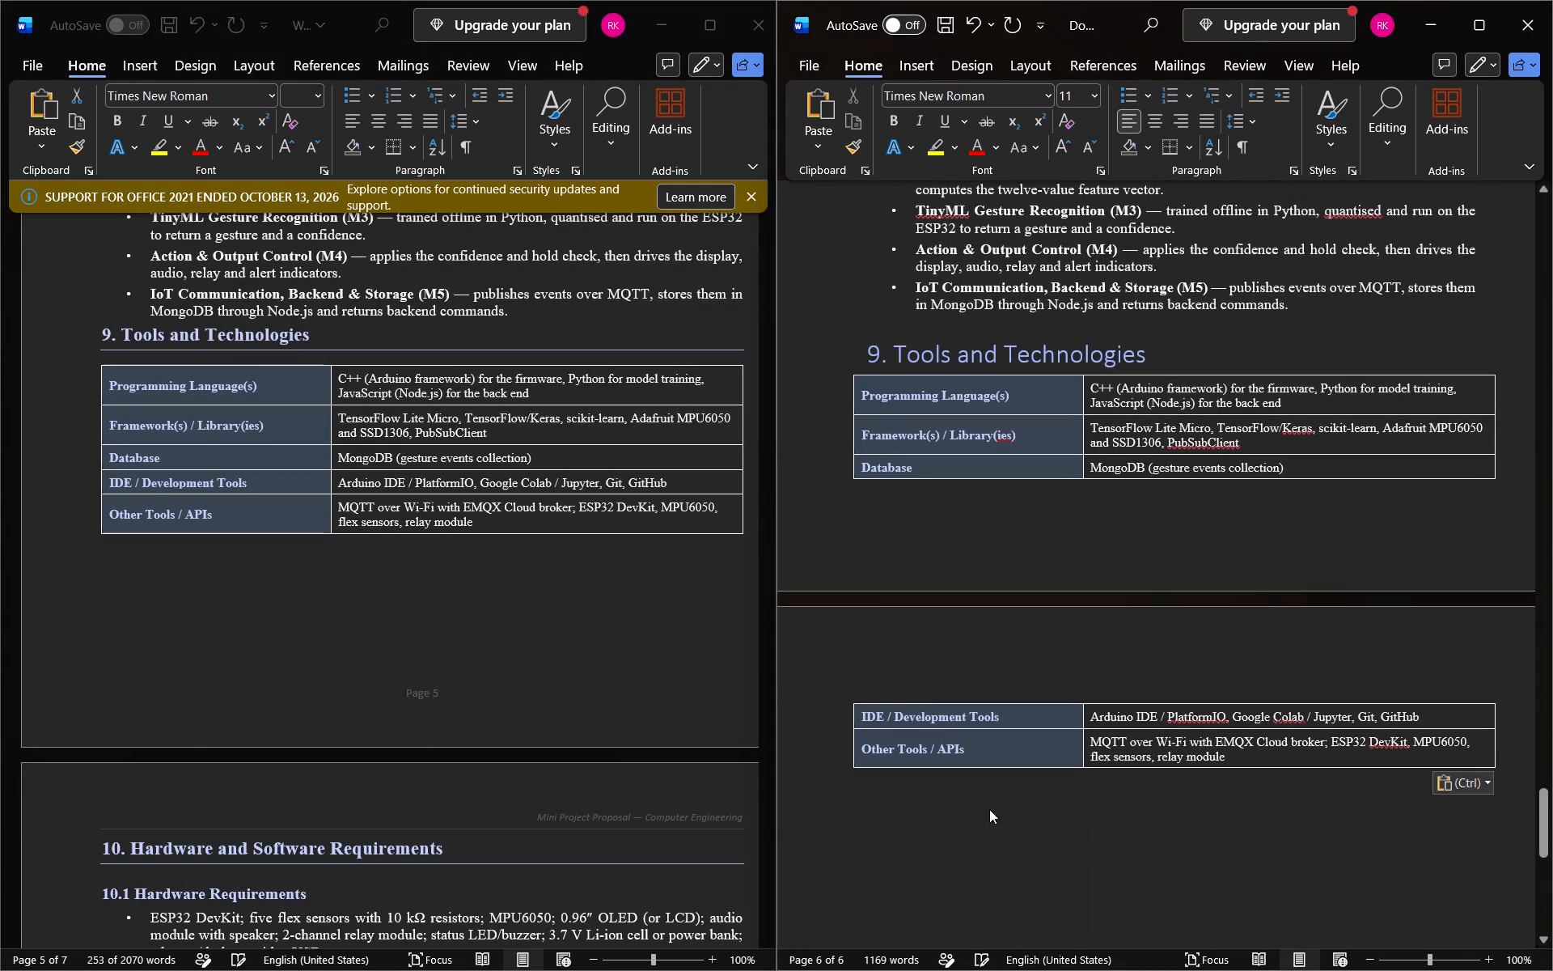
# Copy 10. Hardware and Software Requirements through 13.2 Economic Feasibility, and paste them below the Tools and Technologies table.
pyautogui.scroll(-1, 515, 730)
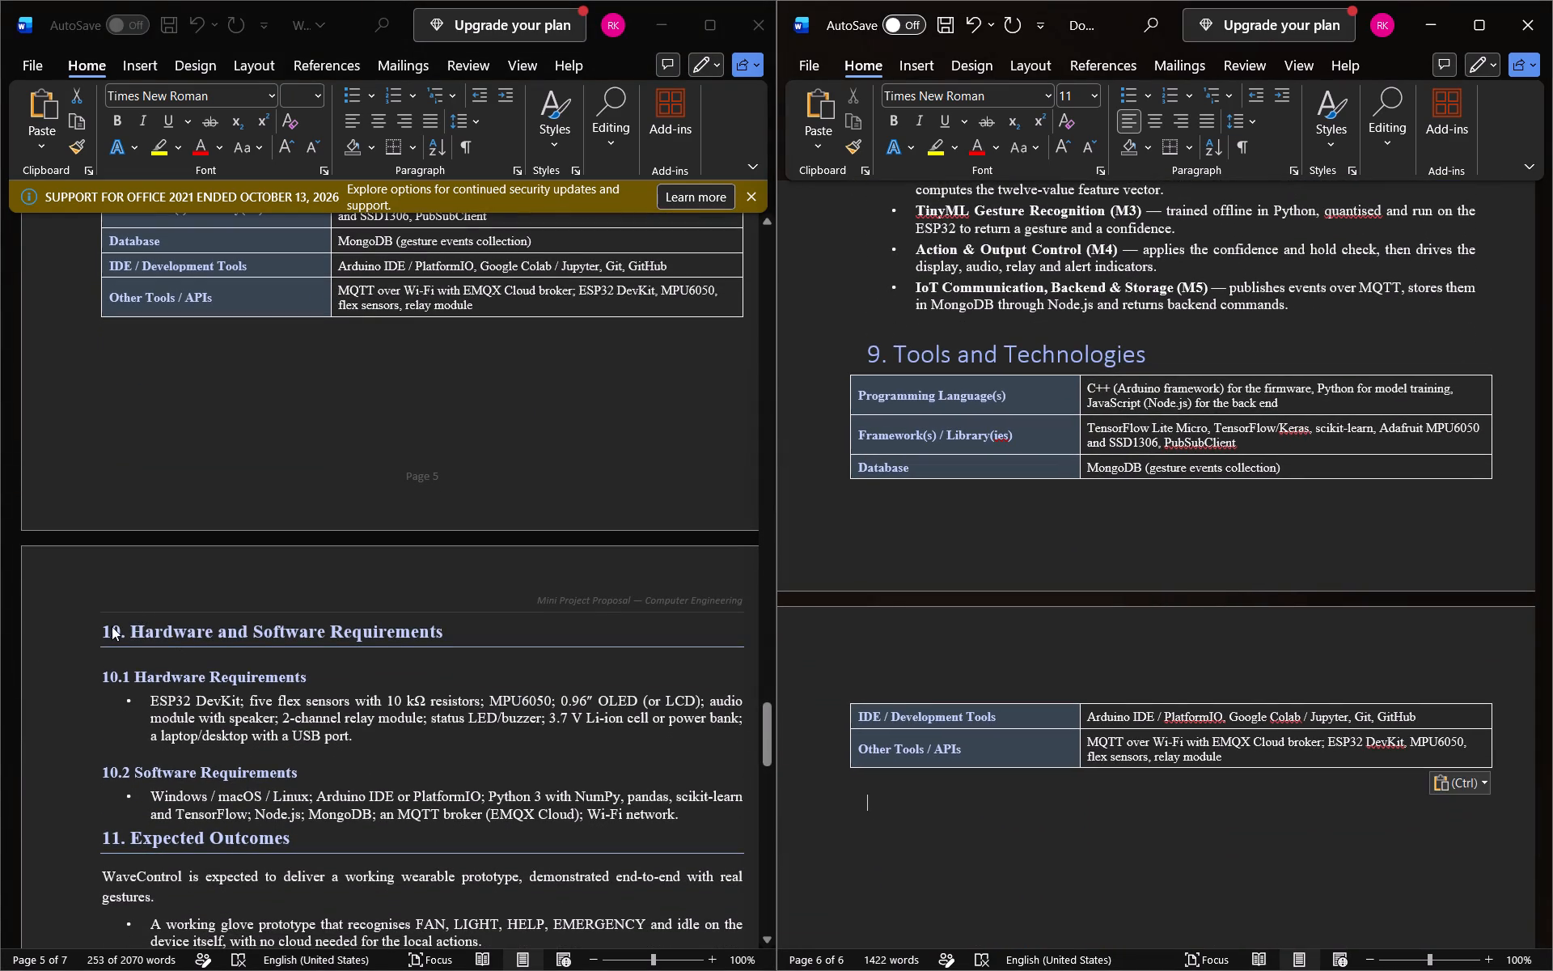
pyautogui.doubleClick(109, 626)
pyautogui.moveTo(109, 626); pyautogui.dragTo(166, 647)
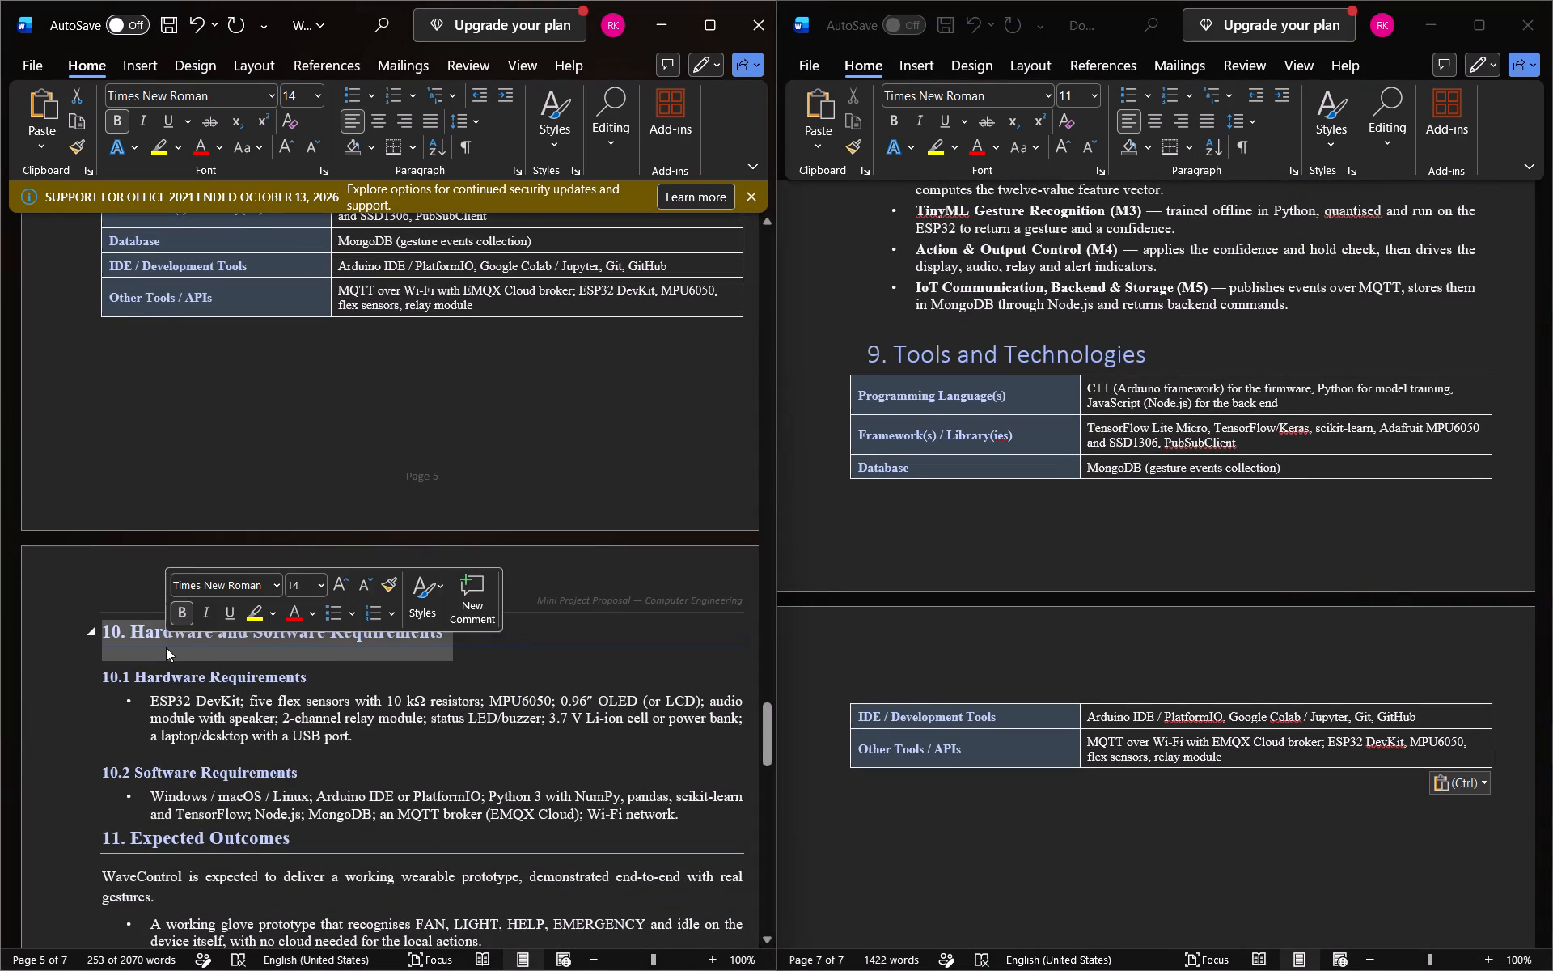
pyautogui.click(111, 631)
pyautogui.moveTo(111, 631); pyautogui.dragTo(338, 970)
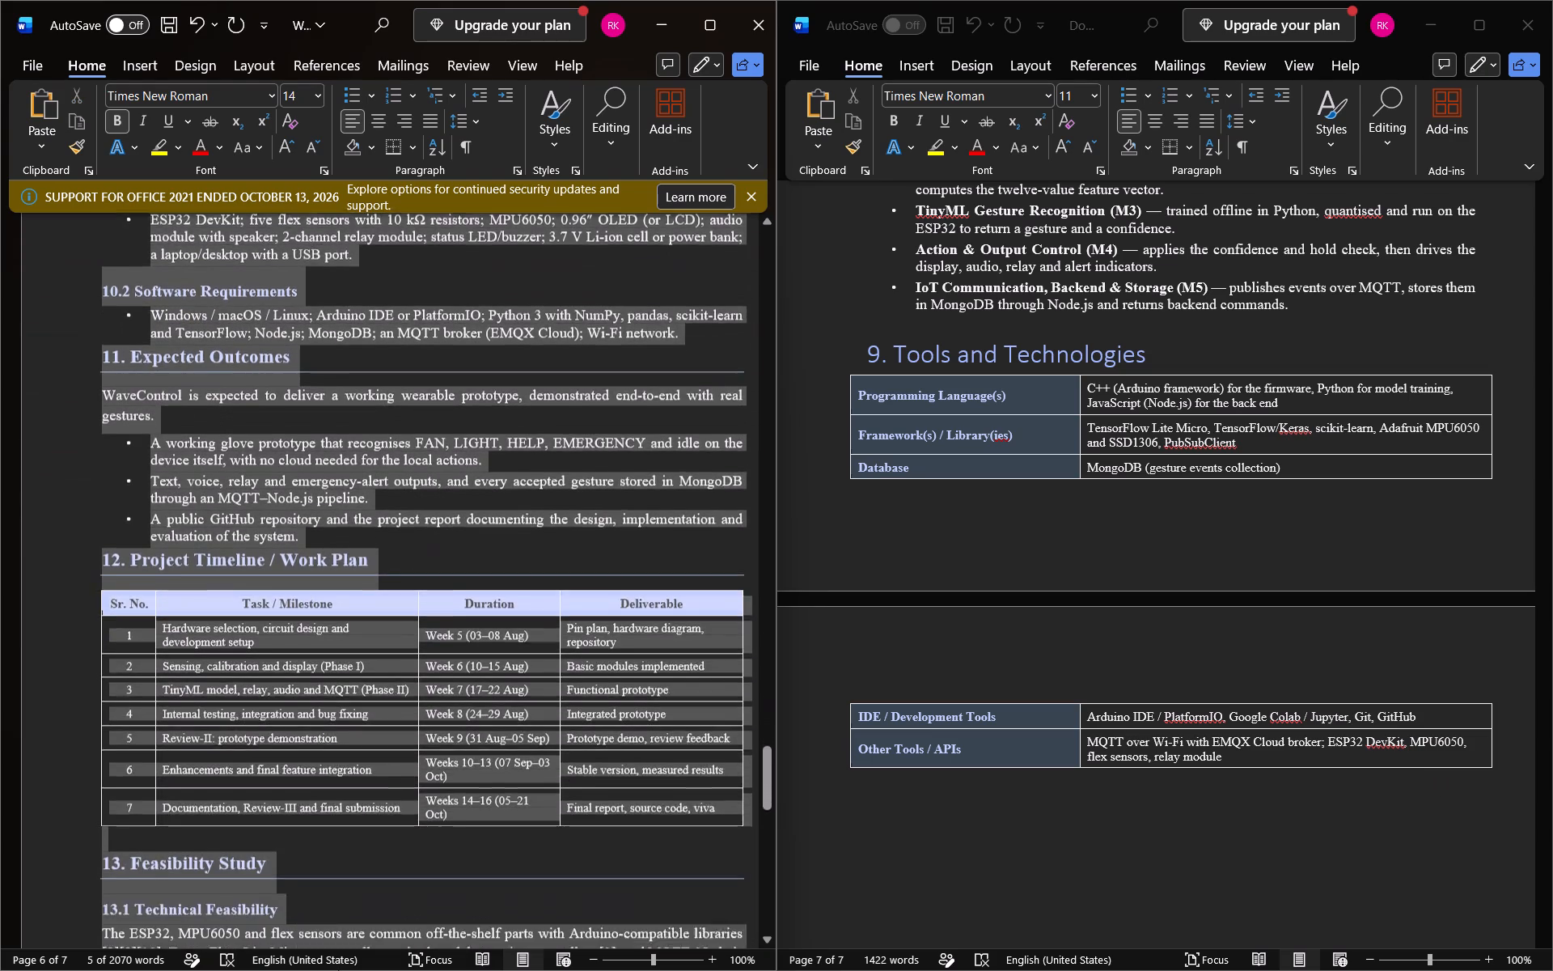
pyautogui.moveTo(338, 970); pyautogui.dragTo(448, 649)
pyautogui.hotkey('ctrl', 'c')
pyautogui.click(946, 818)
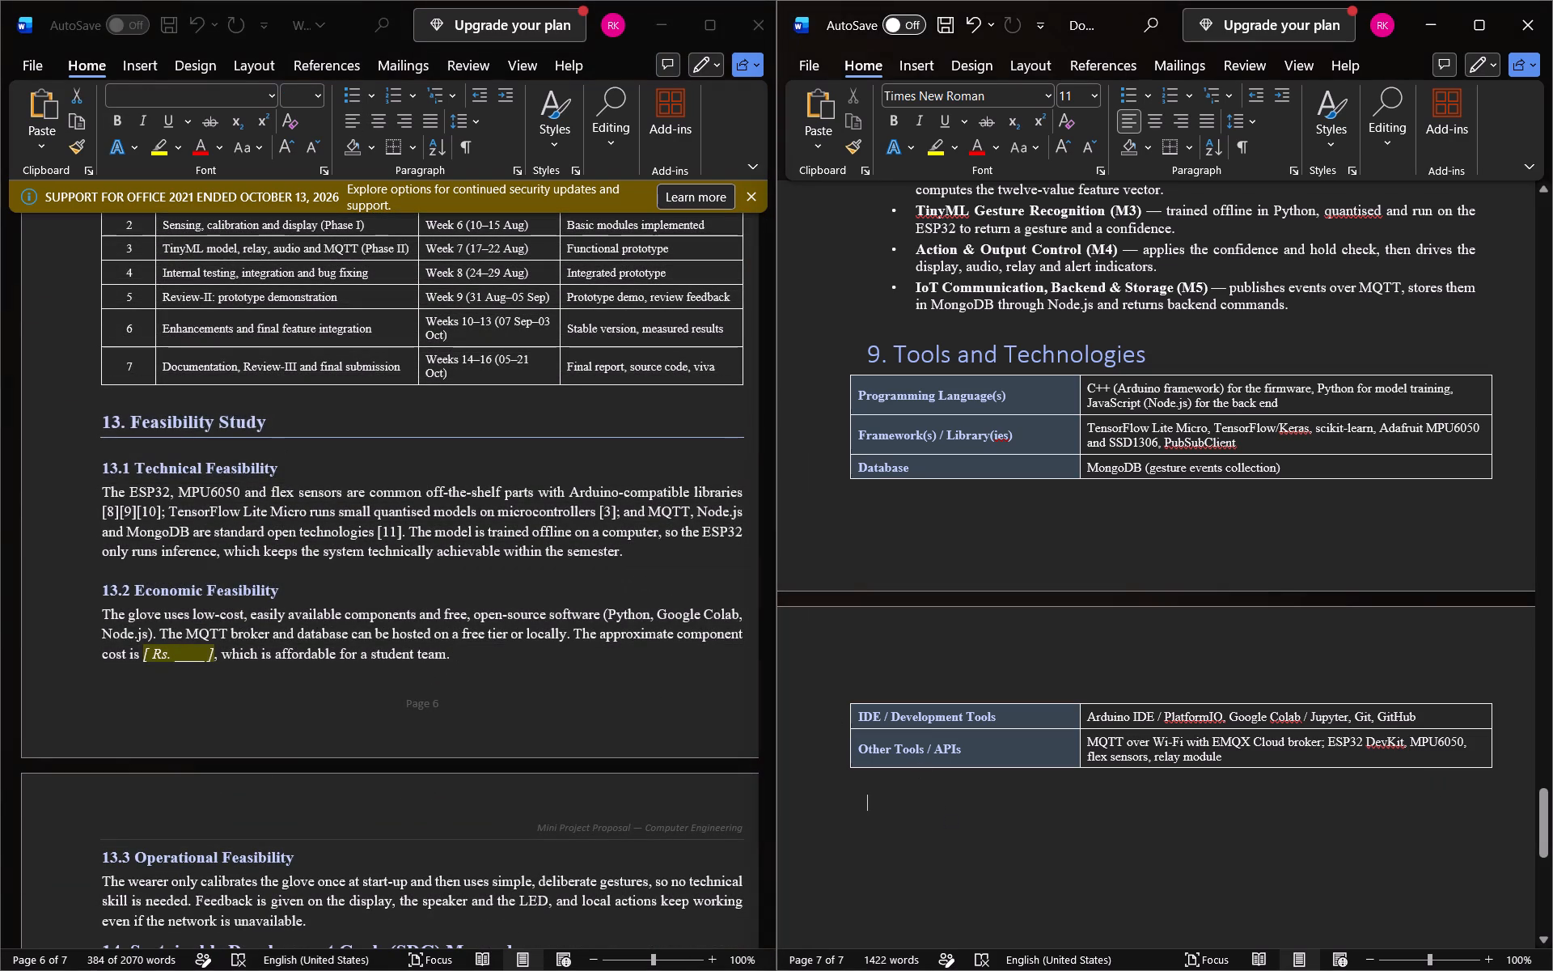
pyautogui.hotkey('ctrl', 'v')
# Copy the Operational Feasibility heading without its number, together with its paragraph, and paste them after 13.2 Economic Feasibility.
pyautogui.scroll(-1, 463, 791)
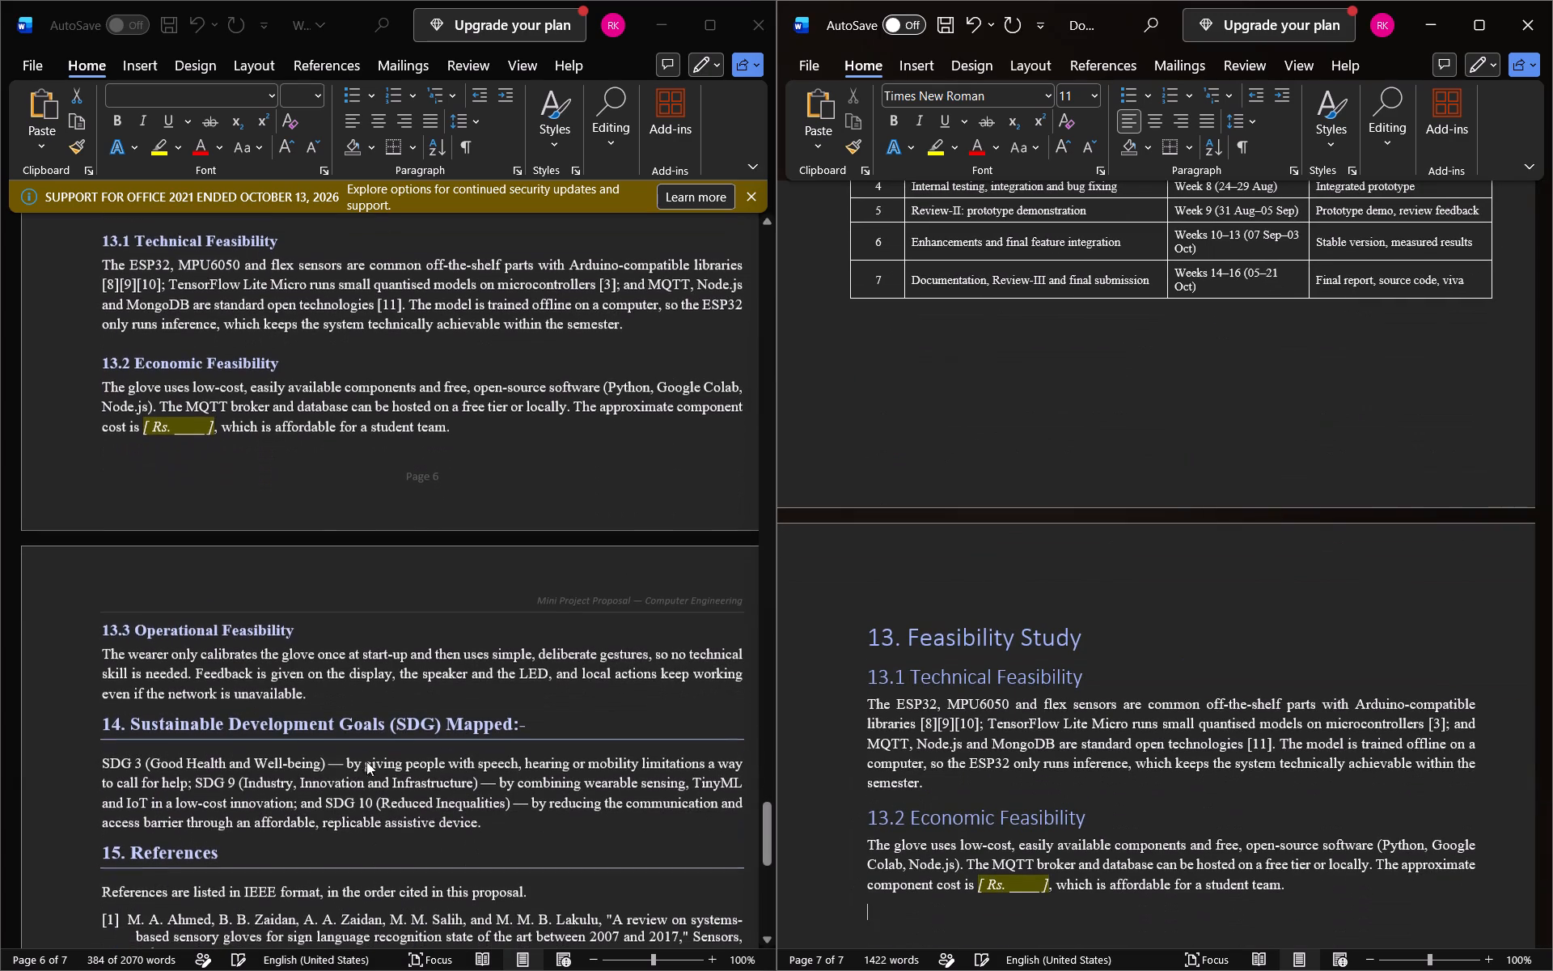
pyautogui.doubleClick(104, 627)
pyautogui.moveTo(104, 627); pyautogui.dragTo(106, 627)
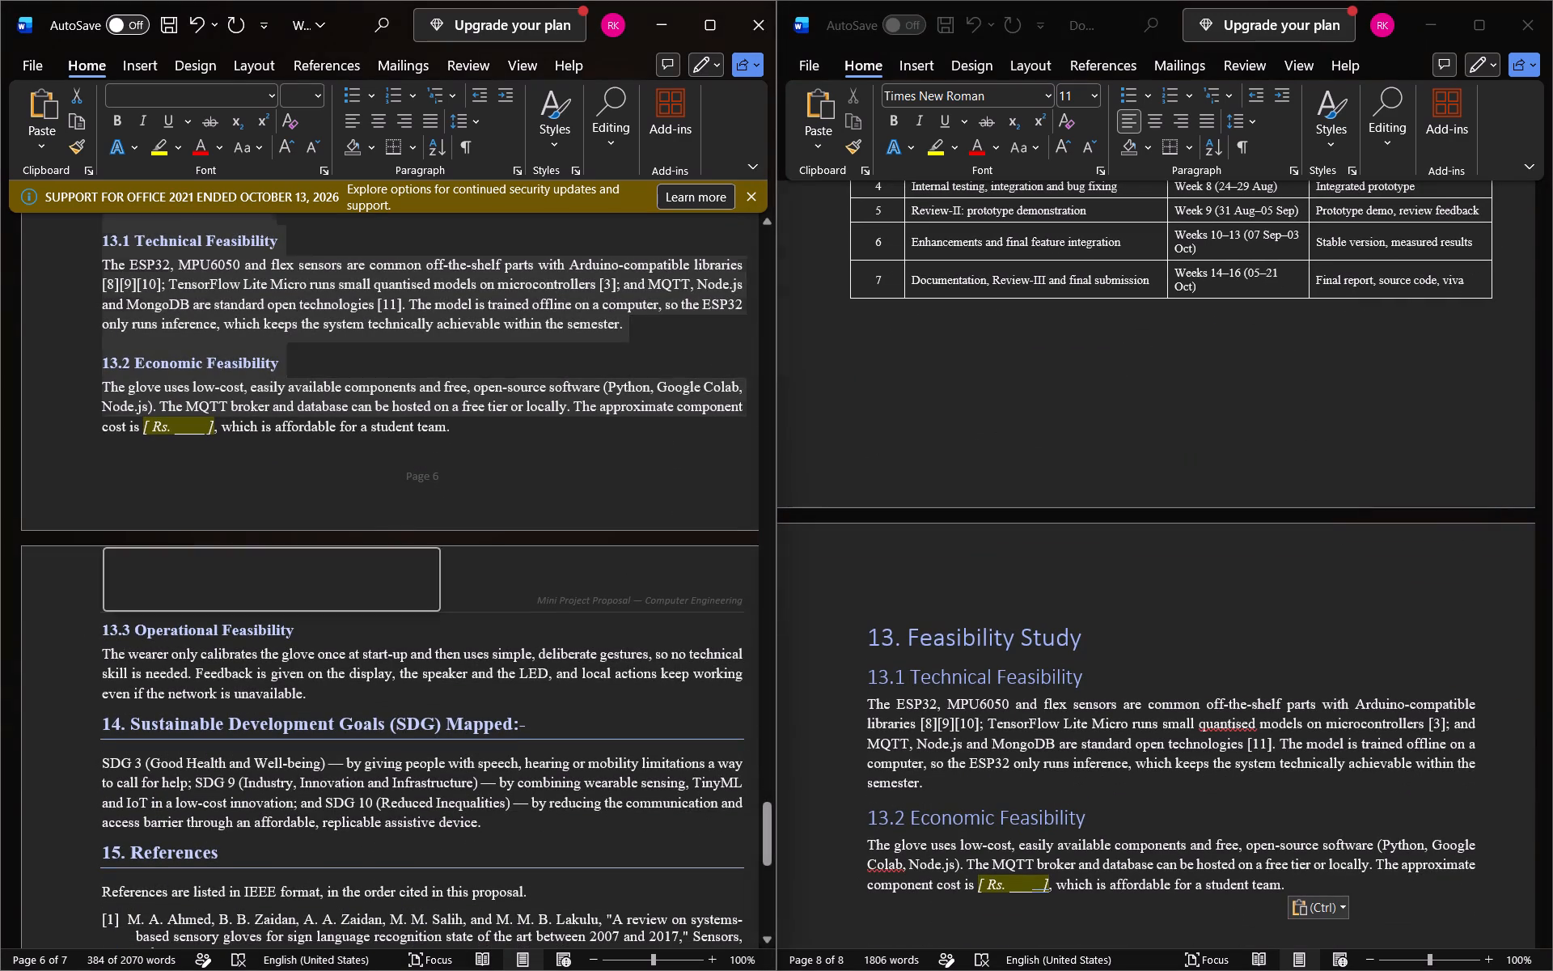
pyautogui.moveTo(106, 627); pyautogui.dragTo(342, 682)
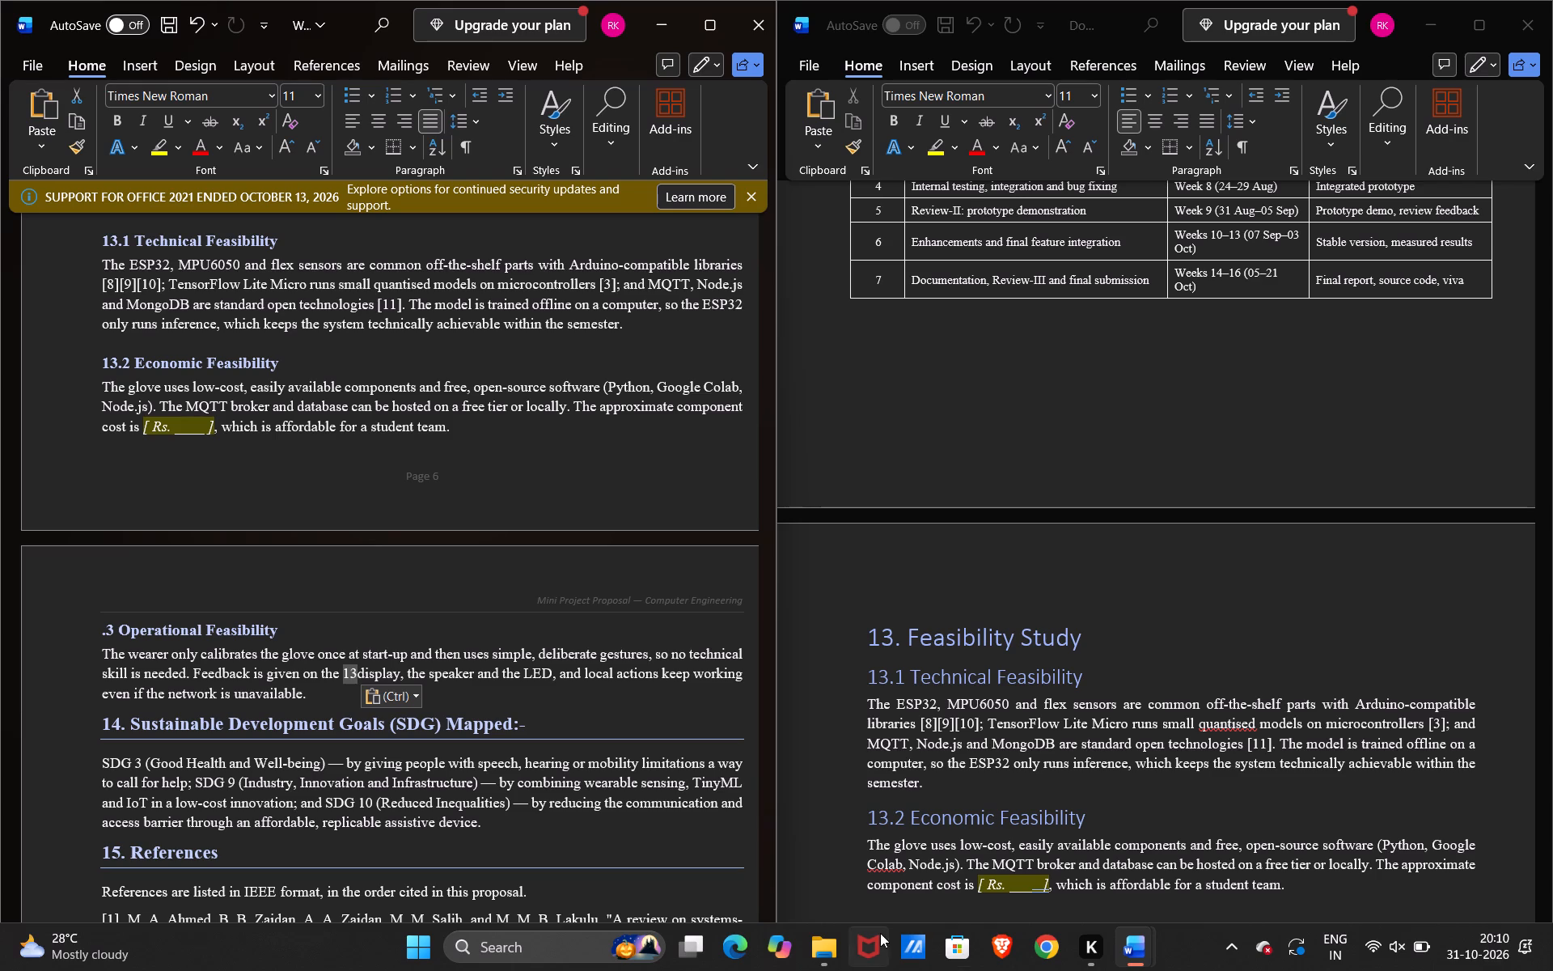
pyautogui.scroll(-1, 770, 886)
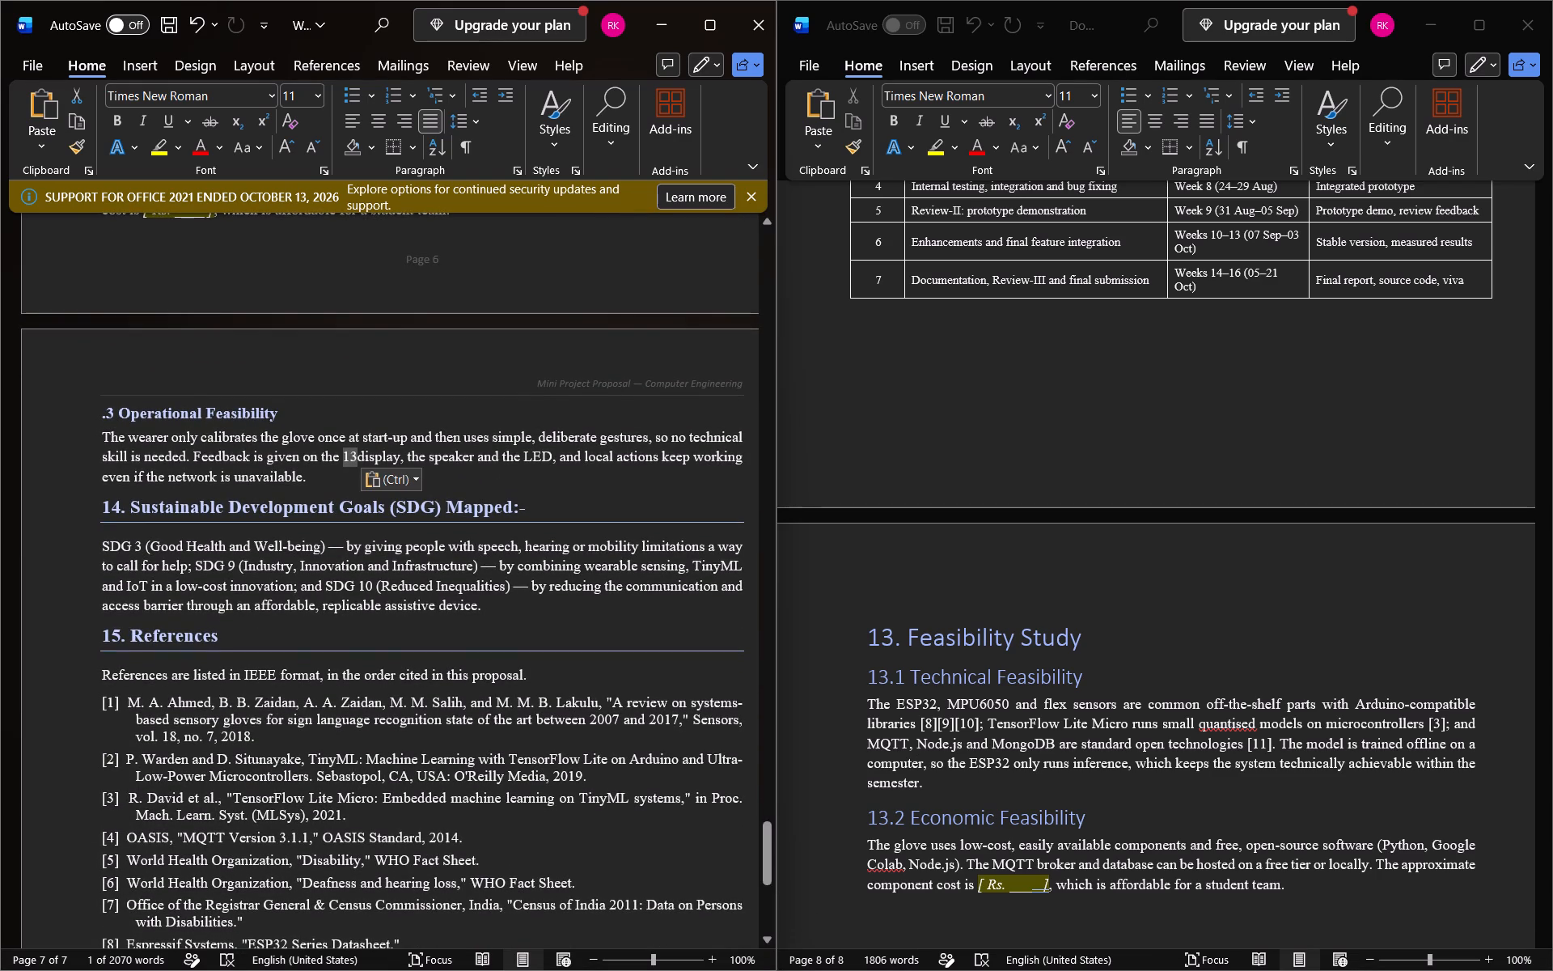
pyautogui.click(125, 419)
pyautogui.moveTo(125, 419); pyautogui.dragTo(339, 547)
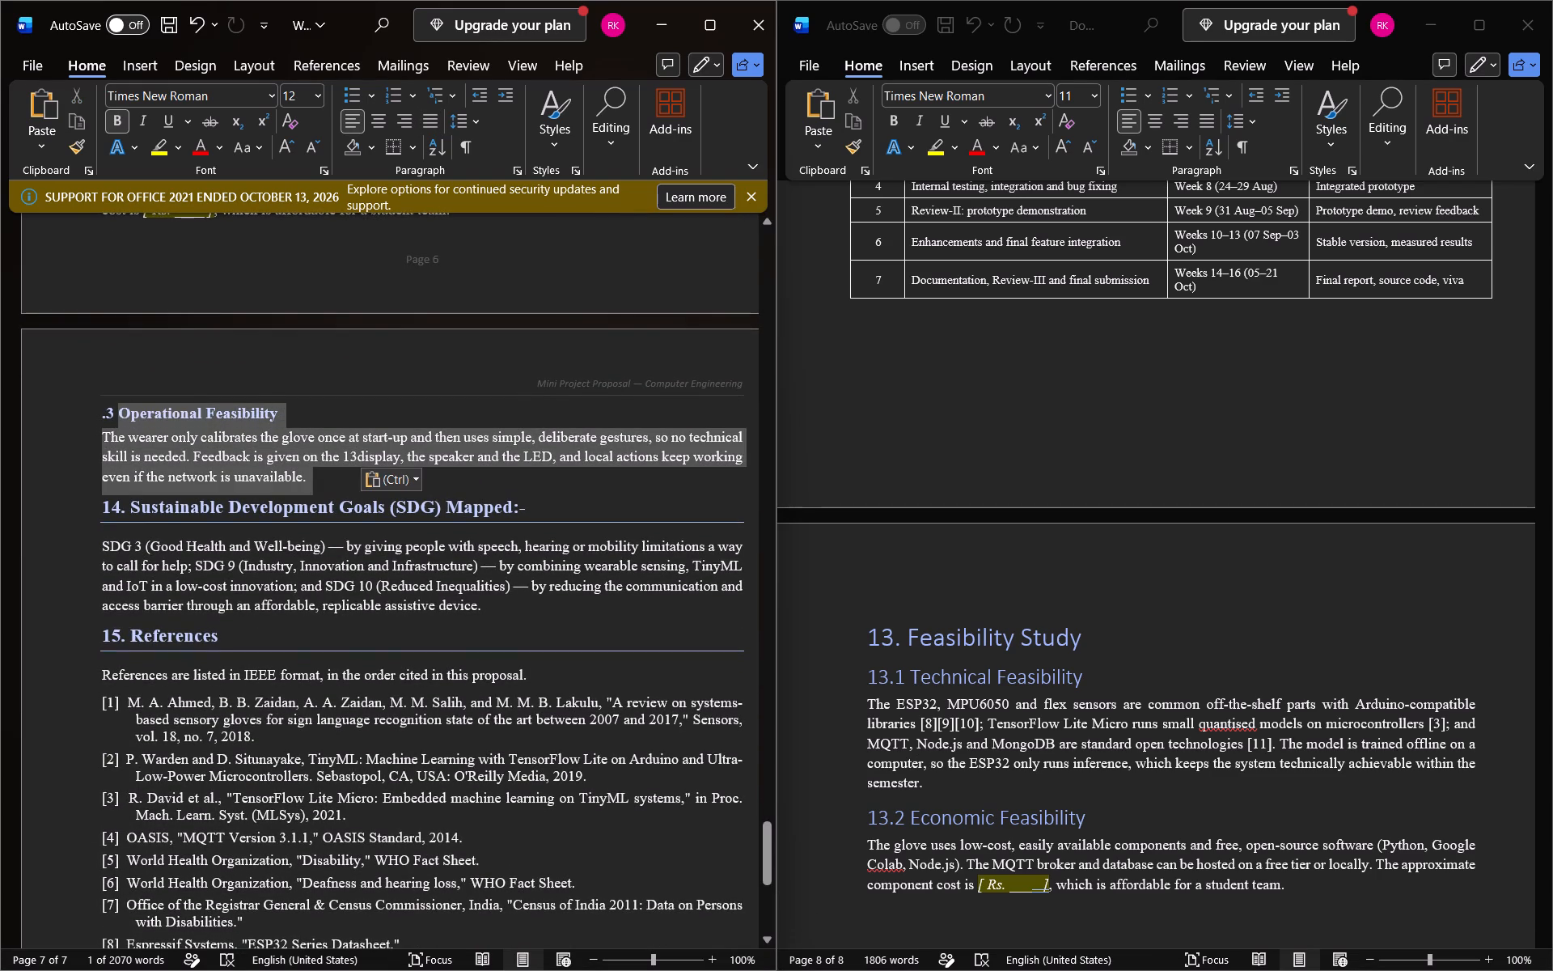
pyautogui.moveTo(339, 547); pyautogui.dragTo(290, 497)
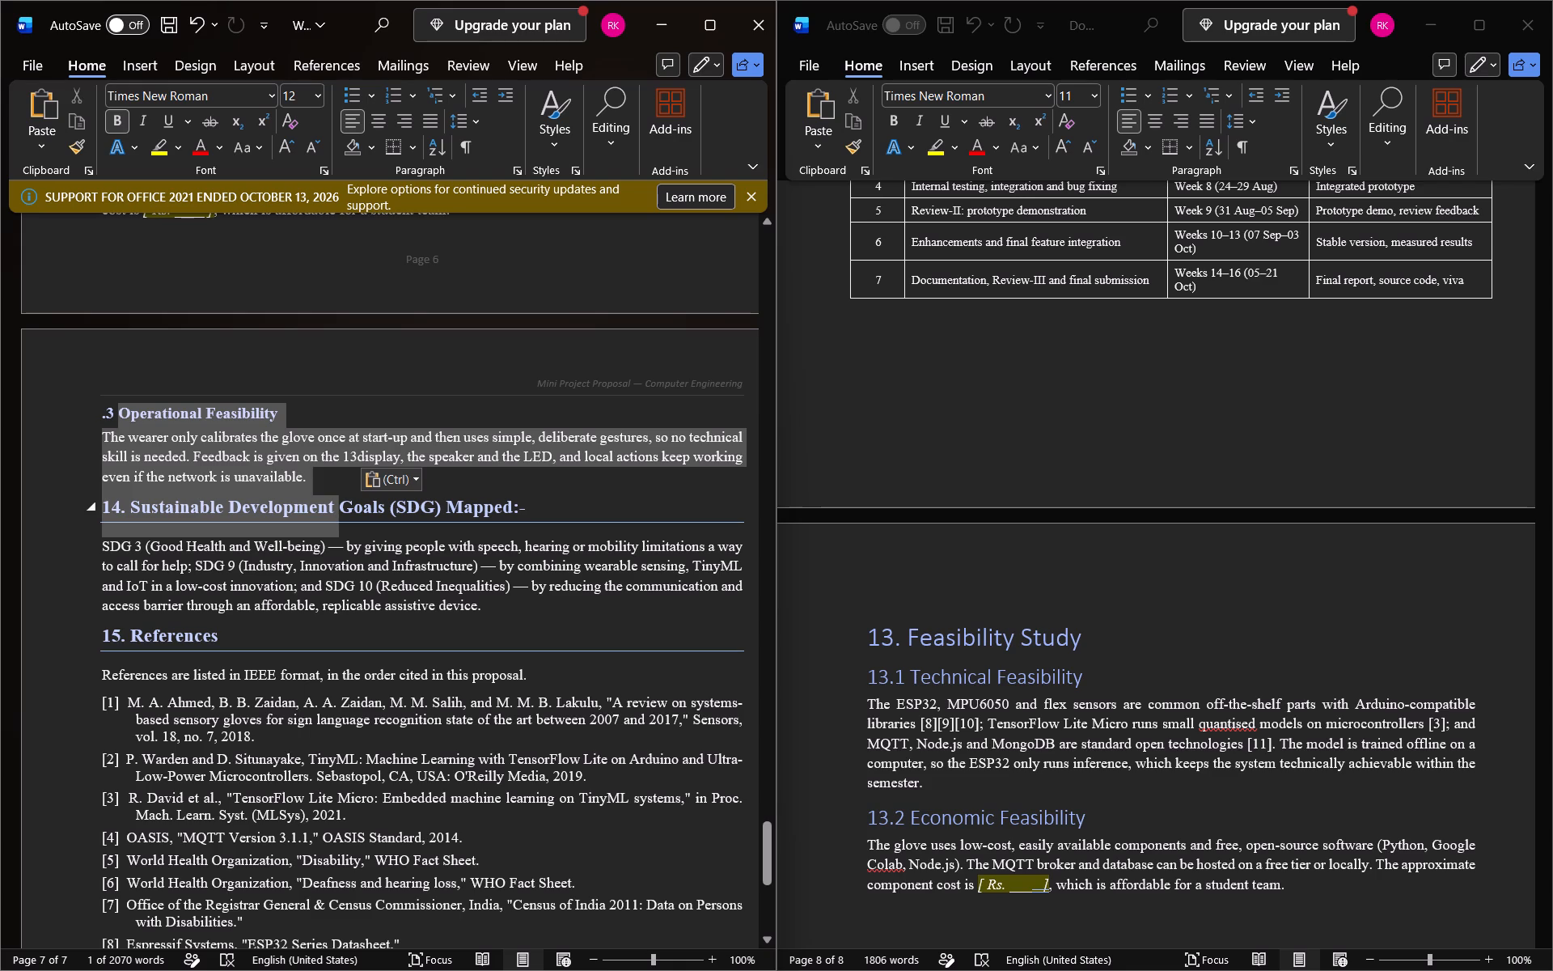
pyautogui.moveTo(290, 497); pyautogui.dragTo(303, 478)
pyautogui.hotkey('ctrl', 'c')
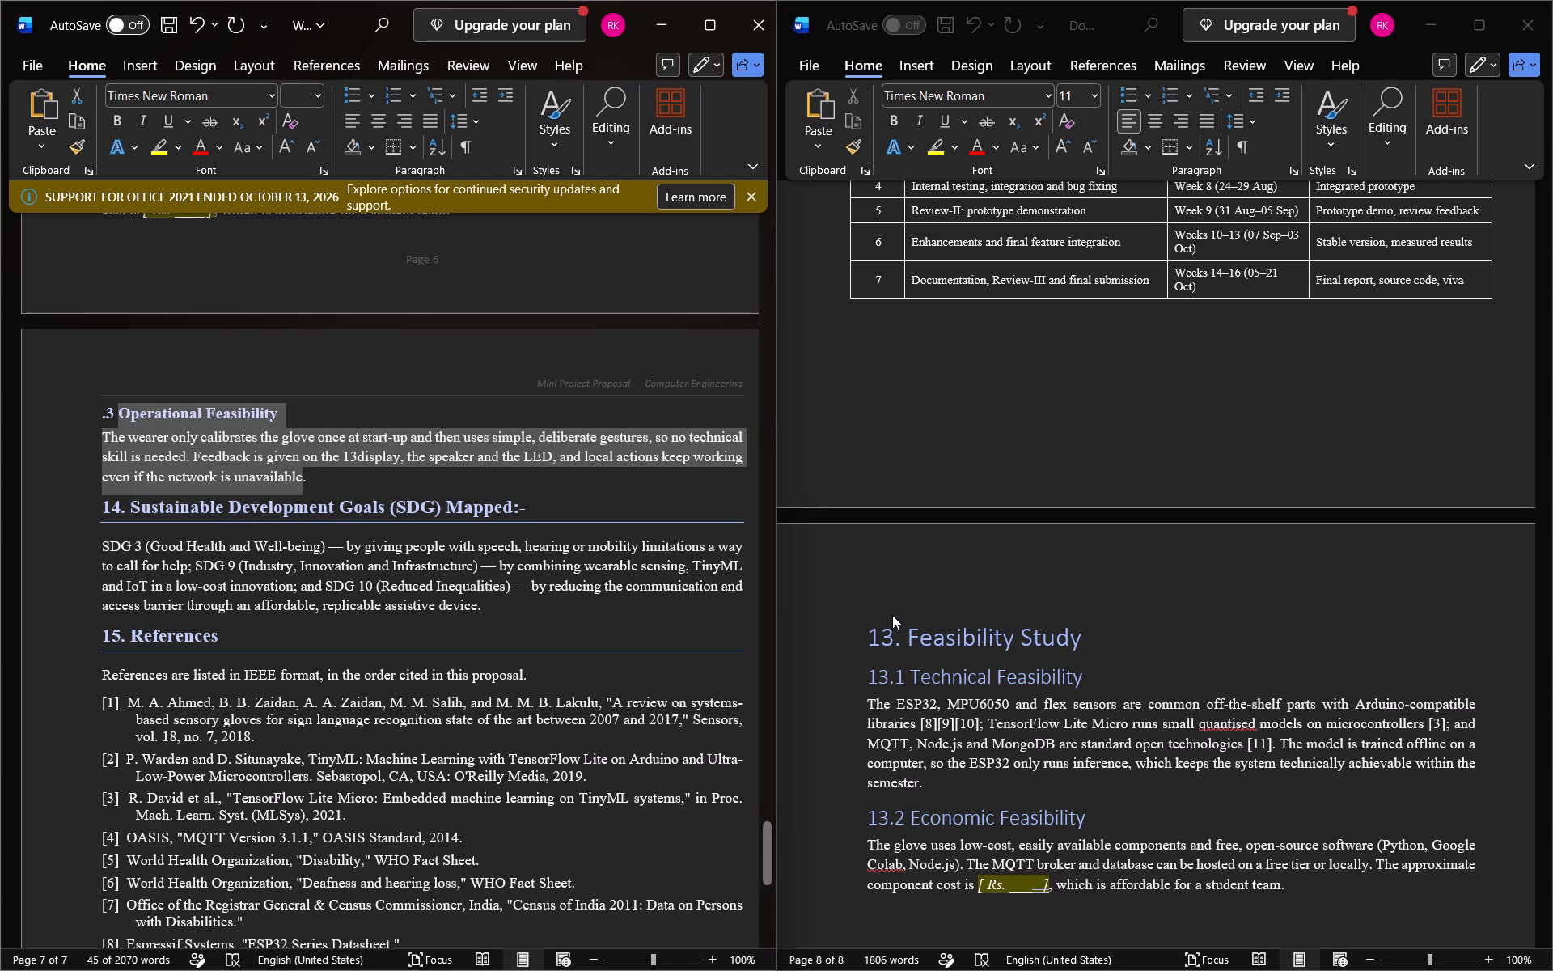
pyautogui.scroll(-2, 1077, 933)
pyautogui.click(1077, 776)
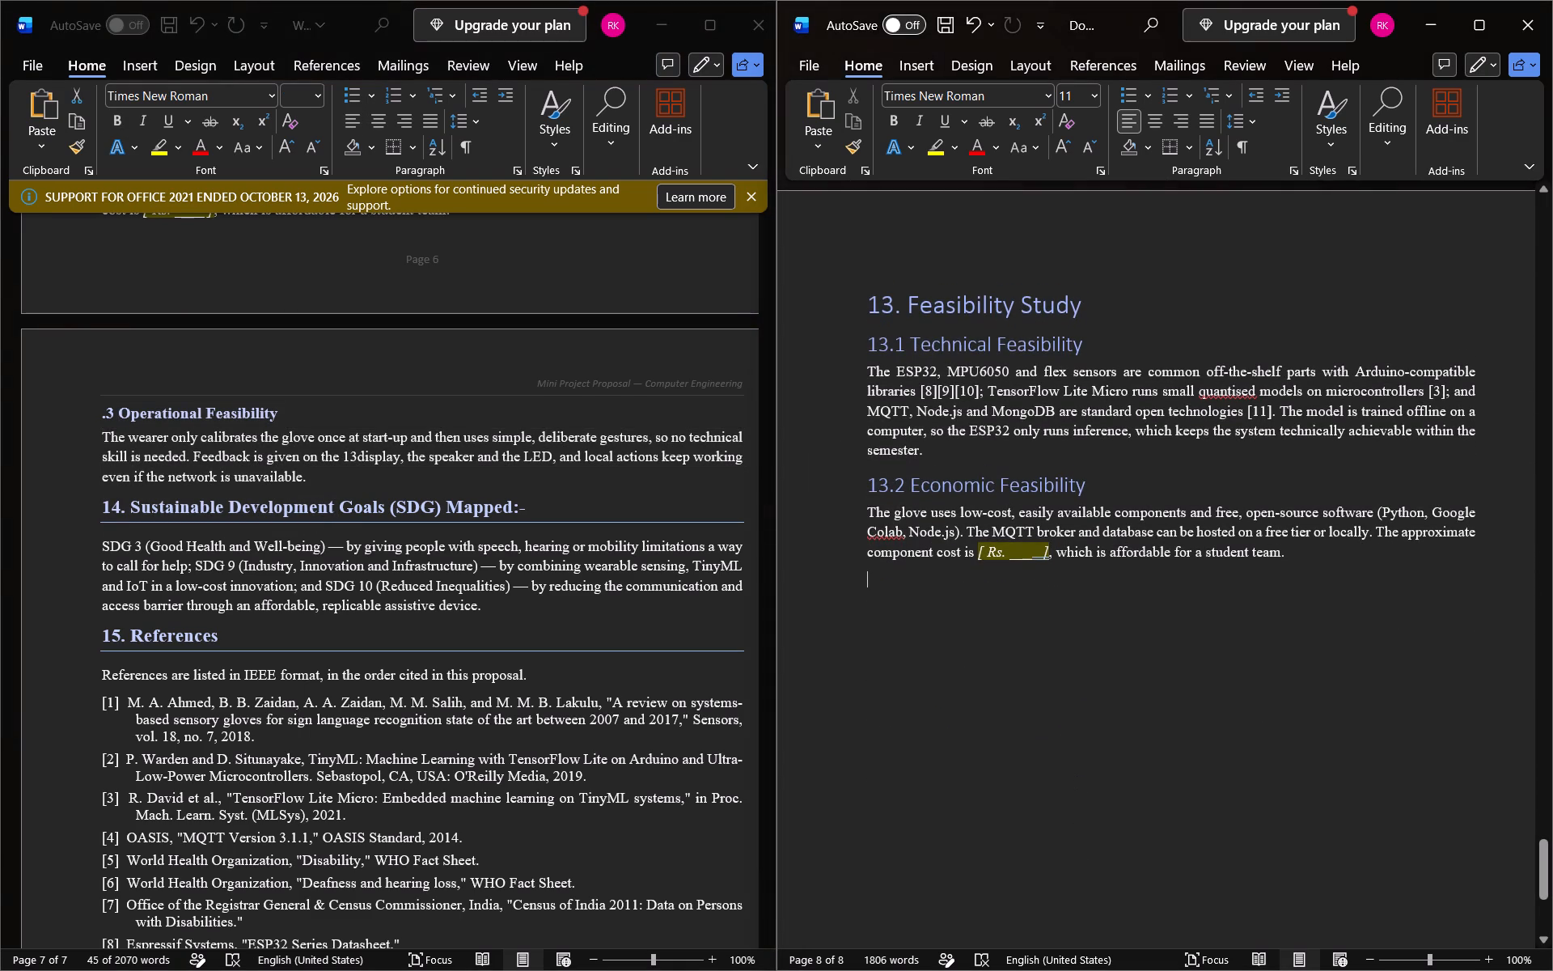
pyautogui.hotkey('ctrl', 'v')
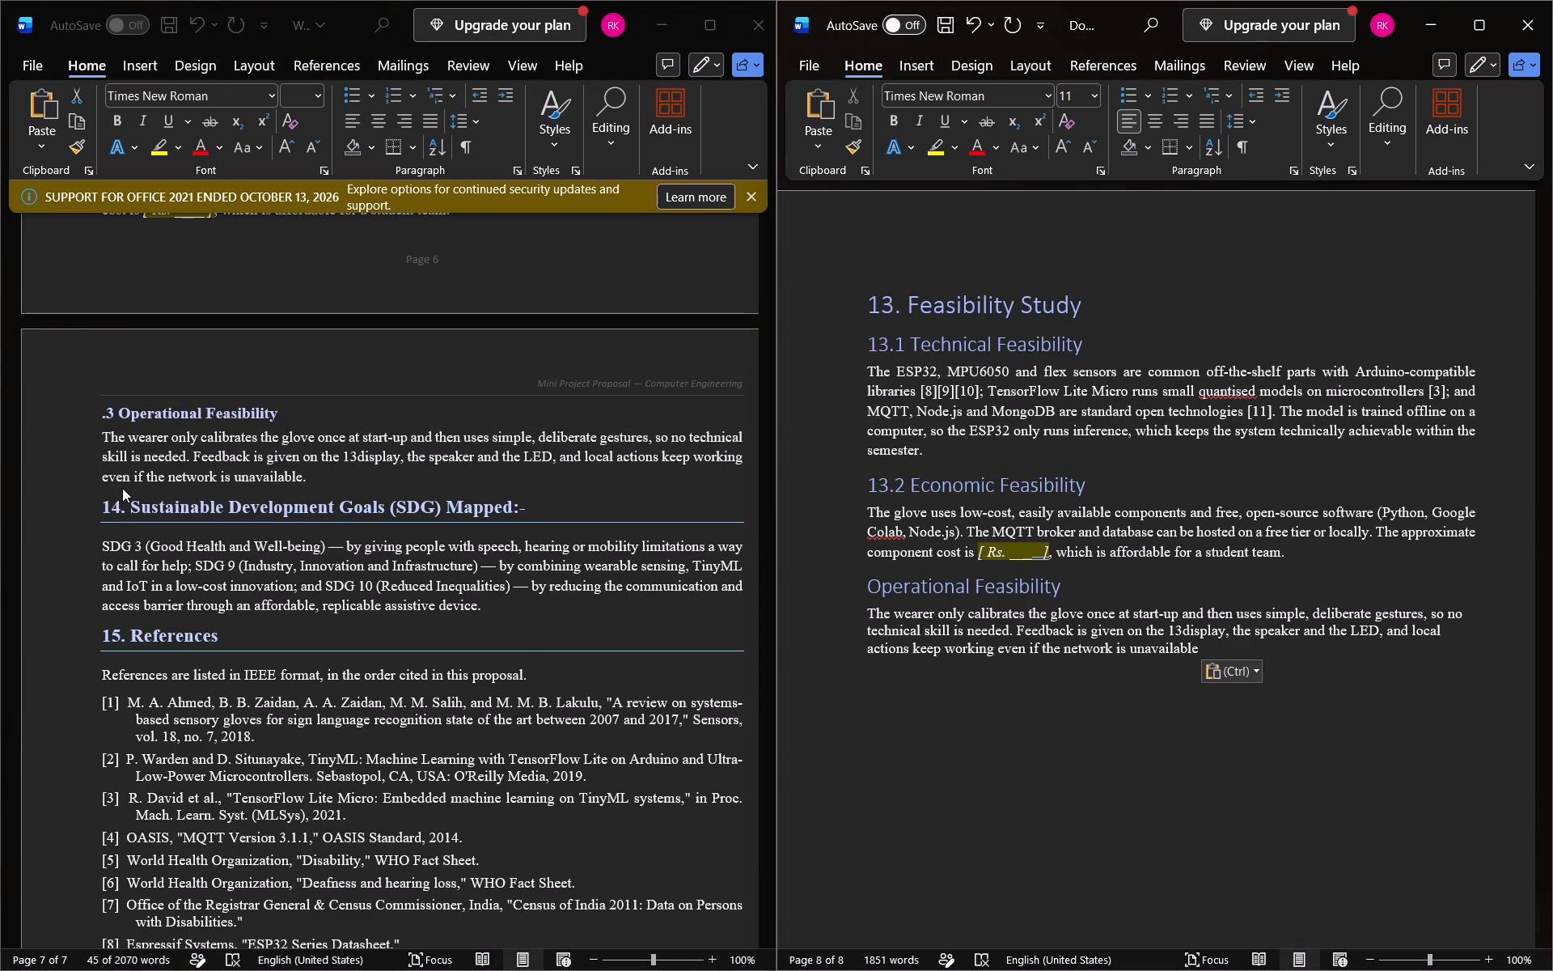
# Copy 14. Sustainable Development Goals (SDG) Mapped with its paragraph, and paste it directly after the Operational Feasibility text.
pyautogui.tripleClick(114, 506)
pyautogui.moveTo(114, 506); pyautogui.dragTo(358, 583)
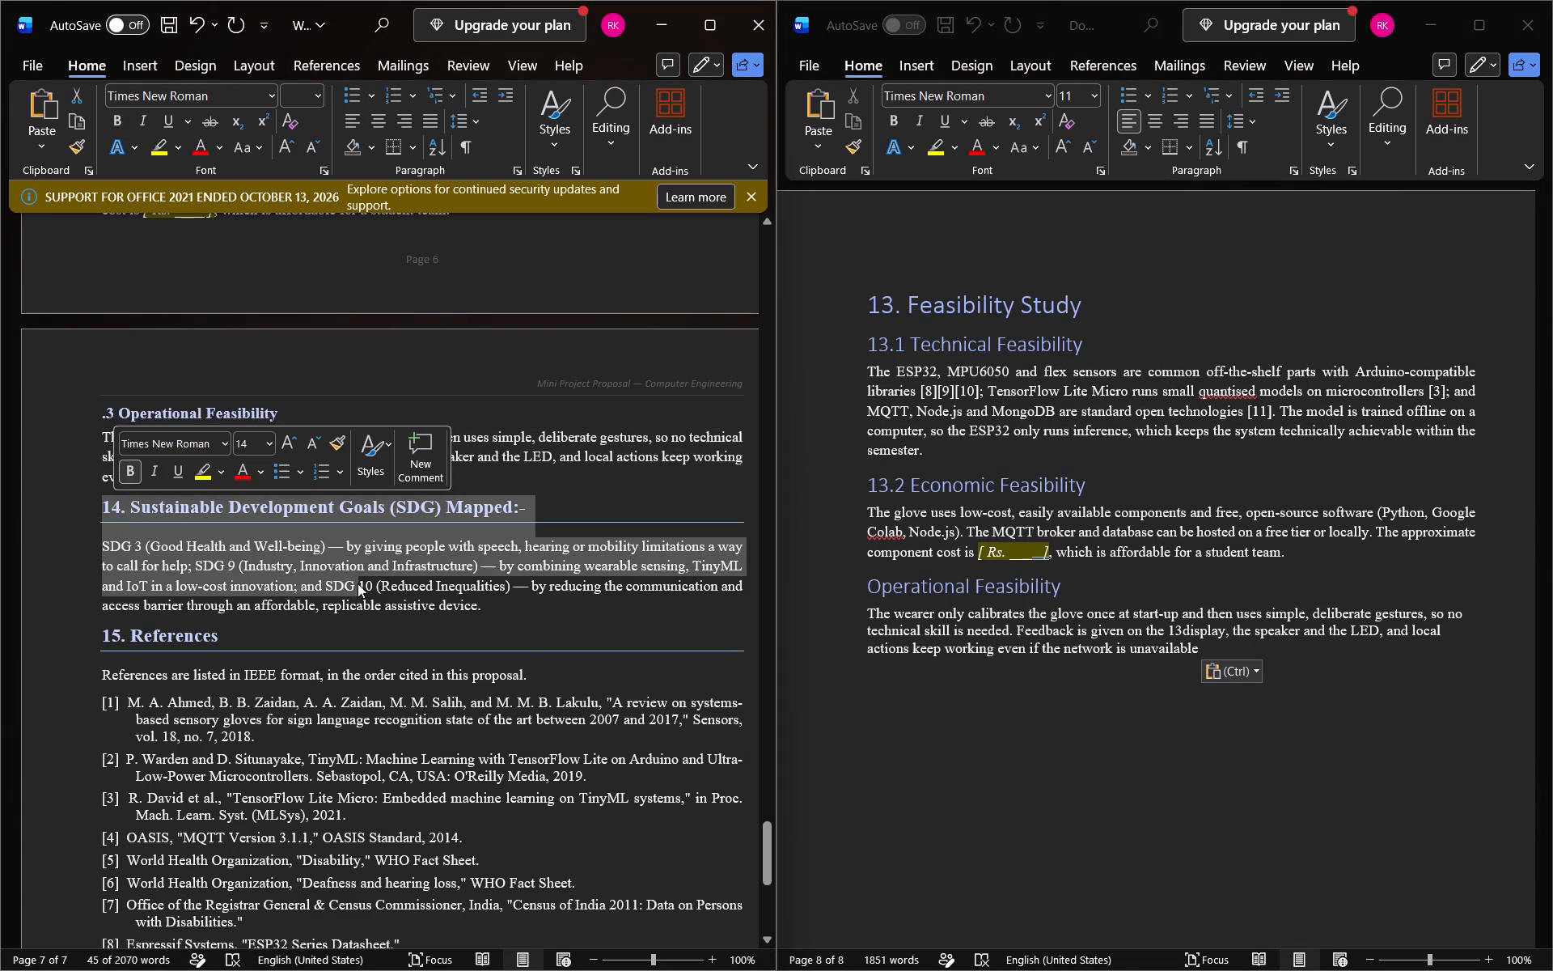
pyautogui.moveTo(358, 583); pyautogui.dragTo(465, 603)
pyautogui.hotkey('ctrl', 'c')
pyautogui.keyDown('ctrl'); pyautogui.click(465, 603); pyautogui.keyUp('ctrl')
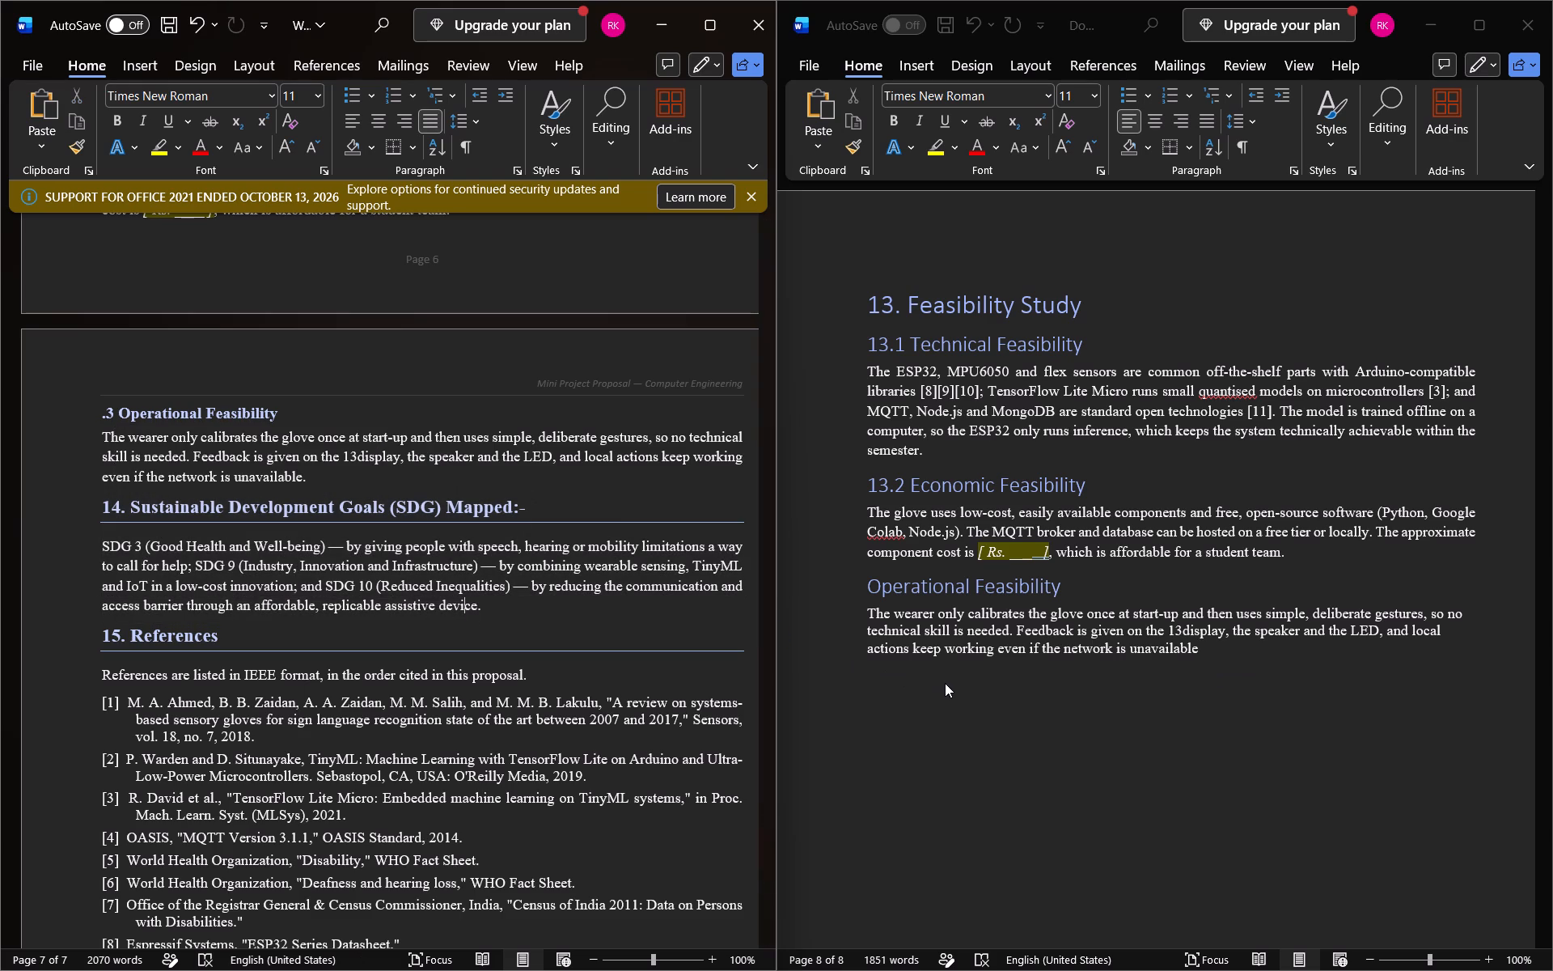
pyautogui.keyDown('ctrl'); pyautogui.click(950, 685); pyautogui.keyUp('ctrl')
pyautogui.hotkey('ctrl', 'v')
# Copy the References section without its number, from the heading through entry [11], and paste it directly after the SDG paragraph.
pyautogui.scroll(-1, 343, 590)
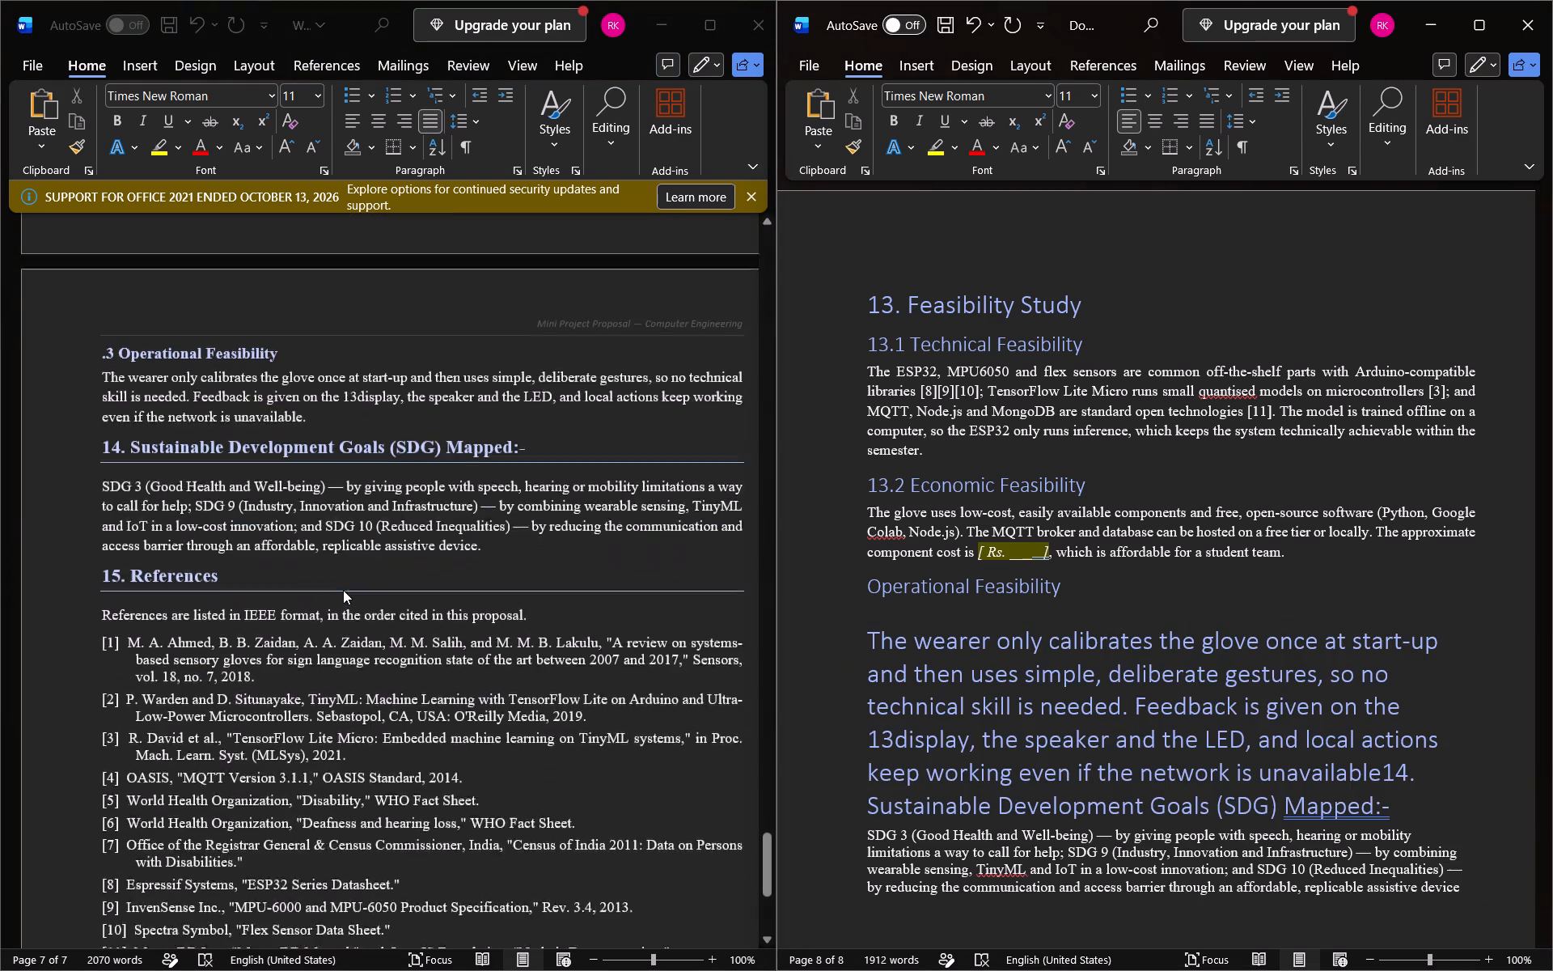
pyautogui.scroll(-1, 343, 590)
pyautogui.click(103, 484)
pyautogui.moveTo(103, 484); pyautogui.dragTo(184, 517)
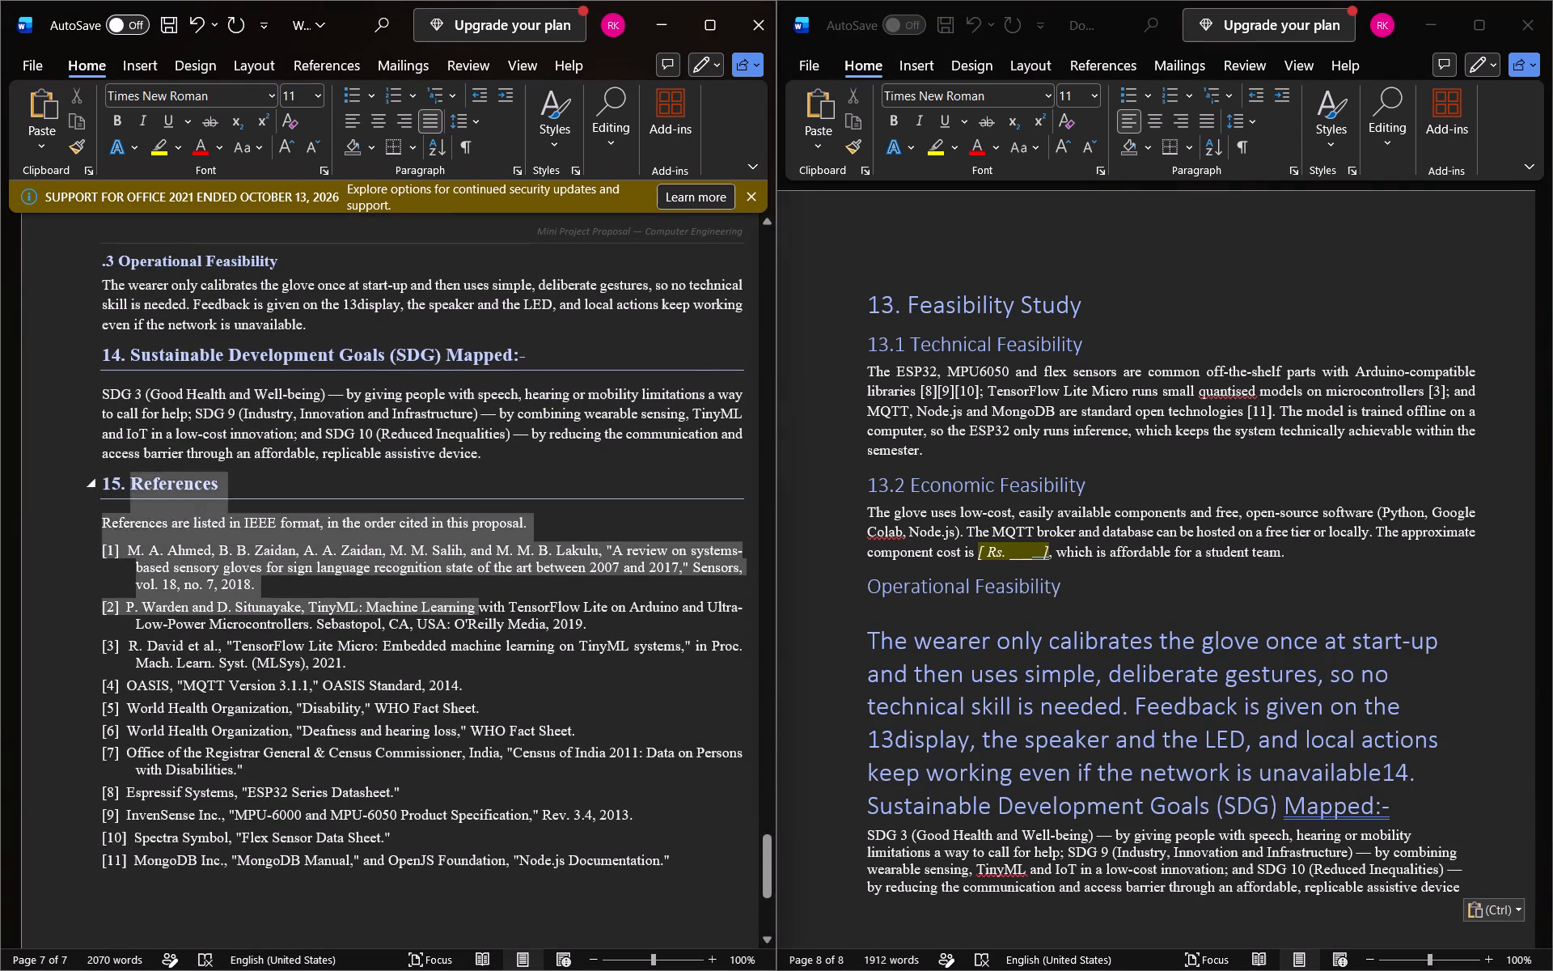
pyautogui.moveTo(184, 517); pyautogui.dragTo(339, 736)
pyautogui.click(339, 736)
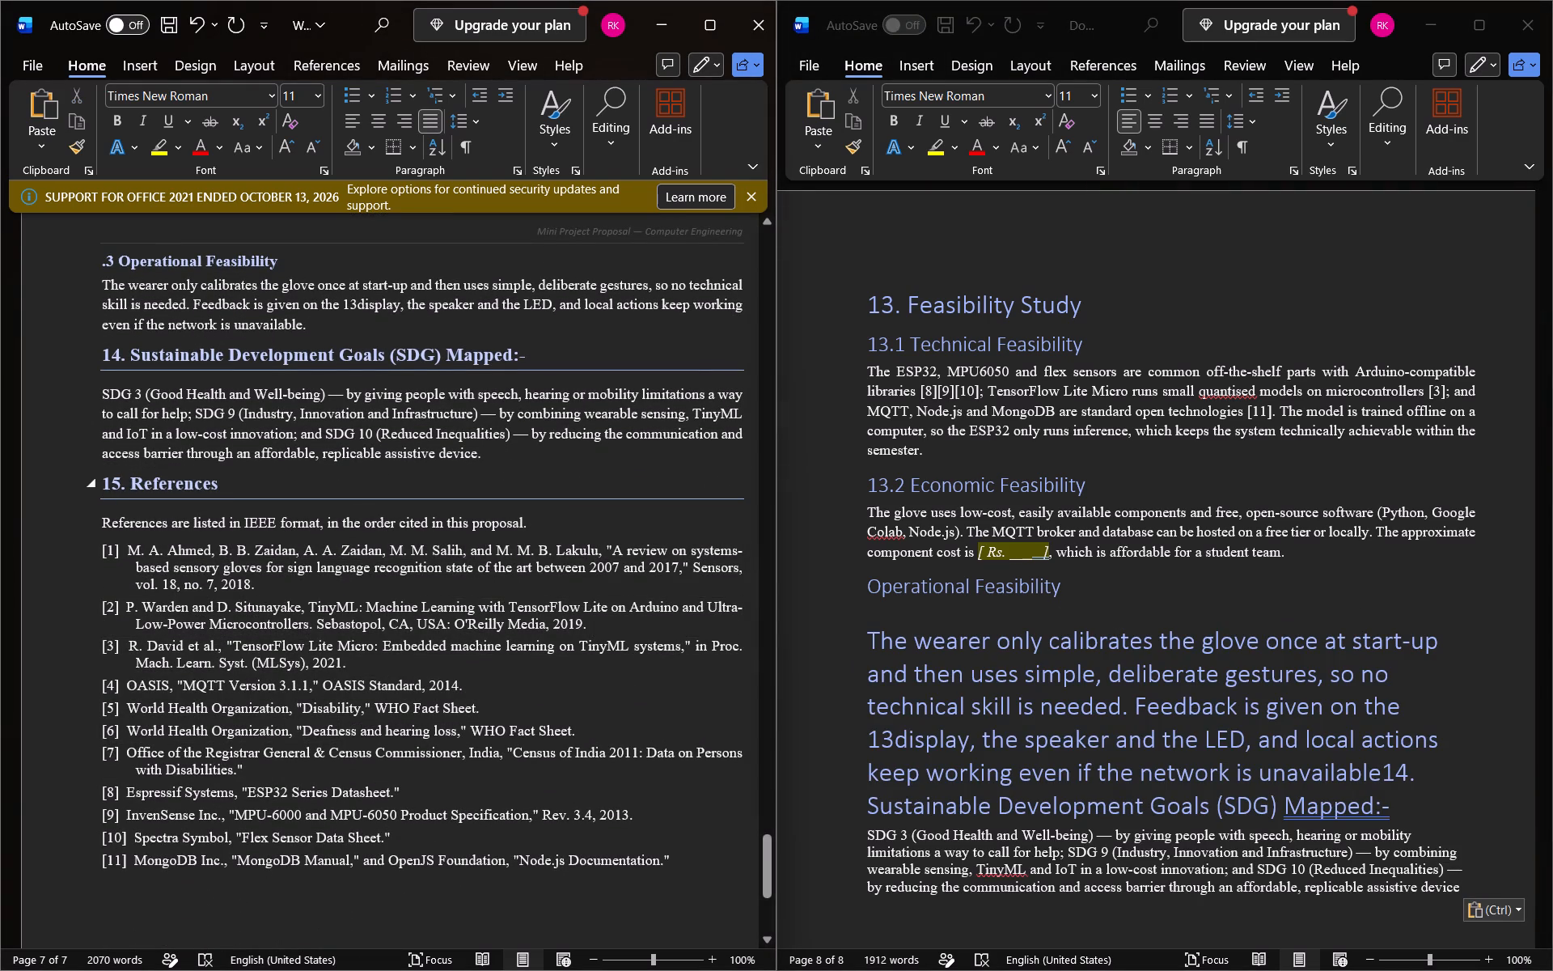
pyautogui.doubleClick(106, 486)
pyautogui.moveTo(106, 486); pyautogui.dragTo(389, 543)
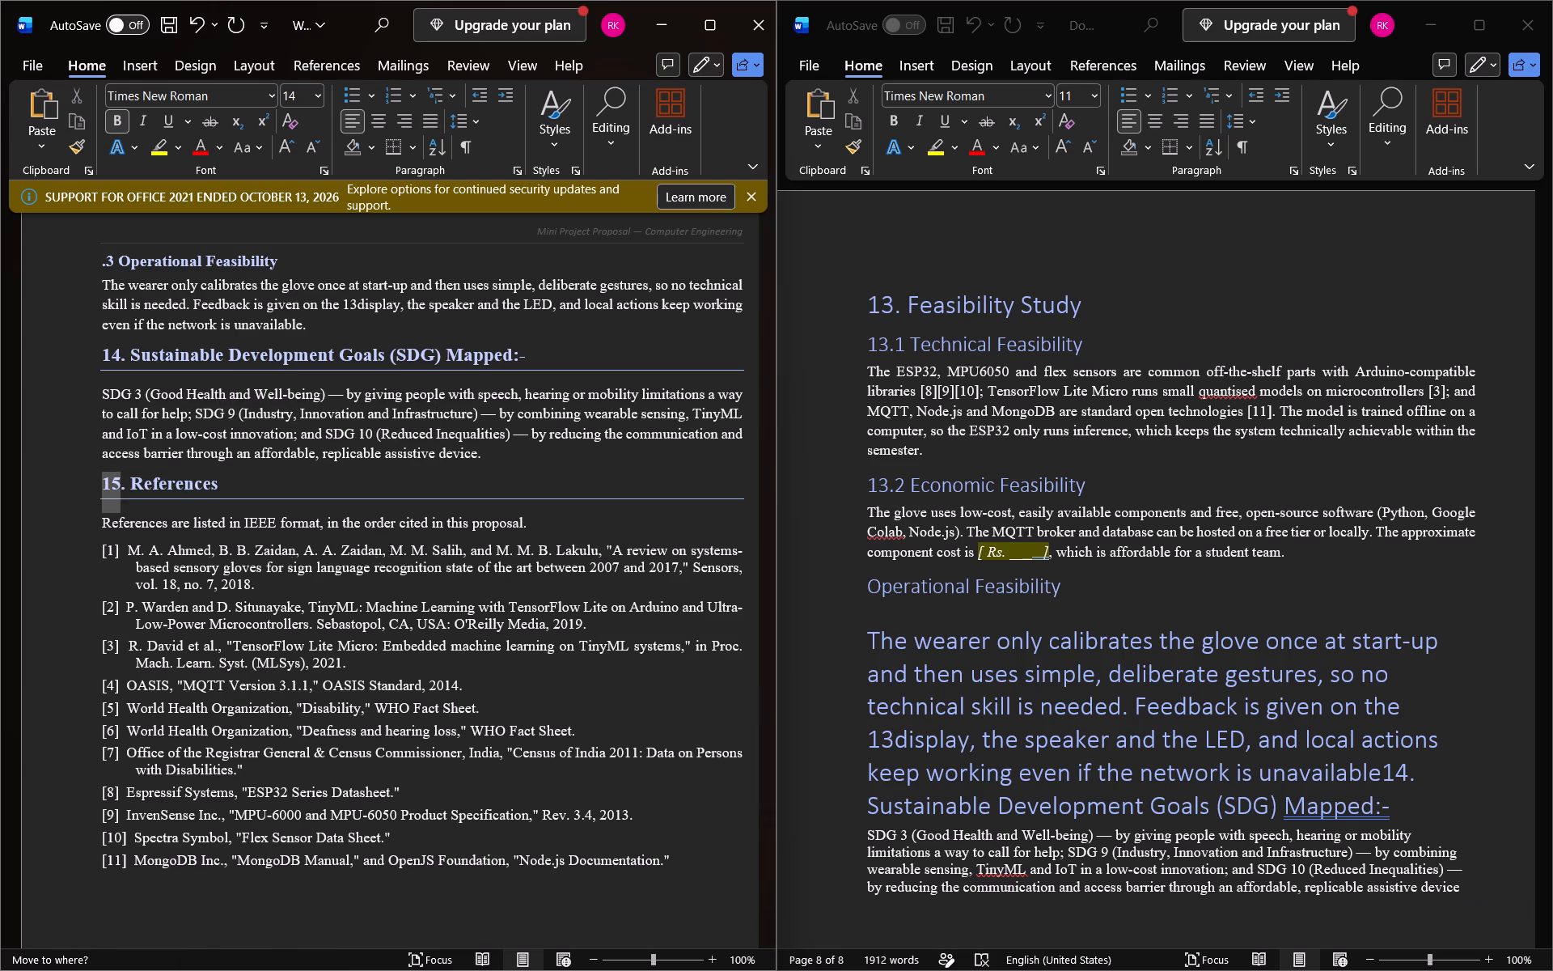
pyautogui.click(108, 482)
pyautogui.moveTo(108, 482); pyautogui.dragTo(514, 775)
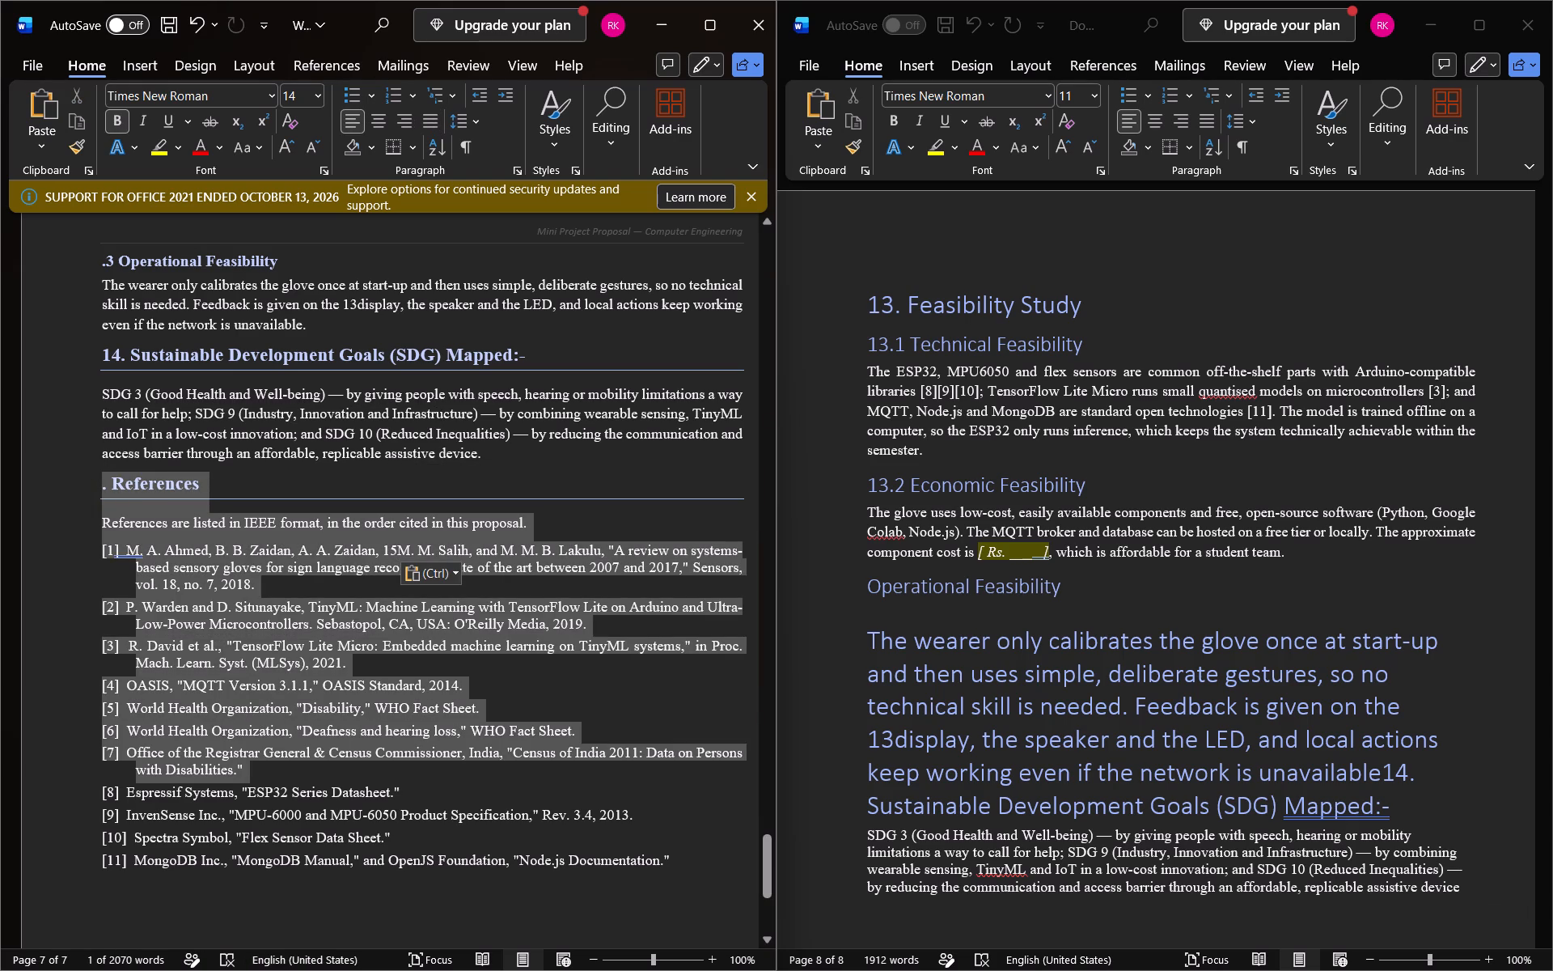
pyautogui.moveTo(514, 775); pyautogui.dragTo(611, 855)
pyautogui.hotkey('ctrl', 'c')
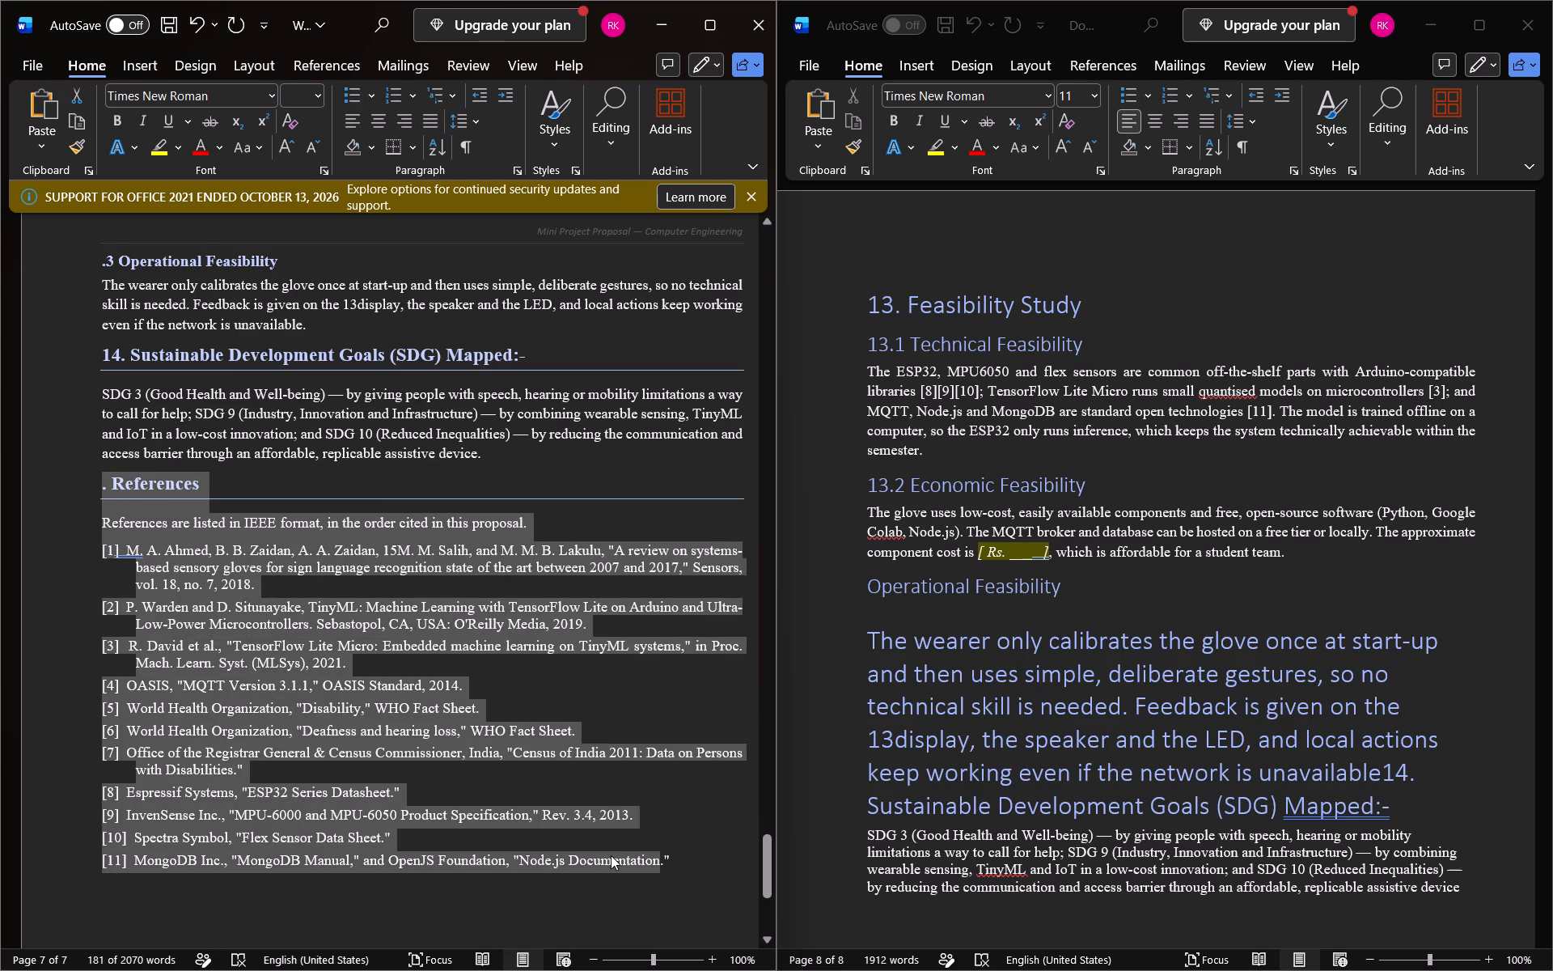
pyautogui.scroll(-3, 1118, 957)
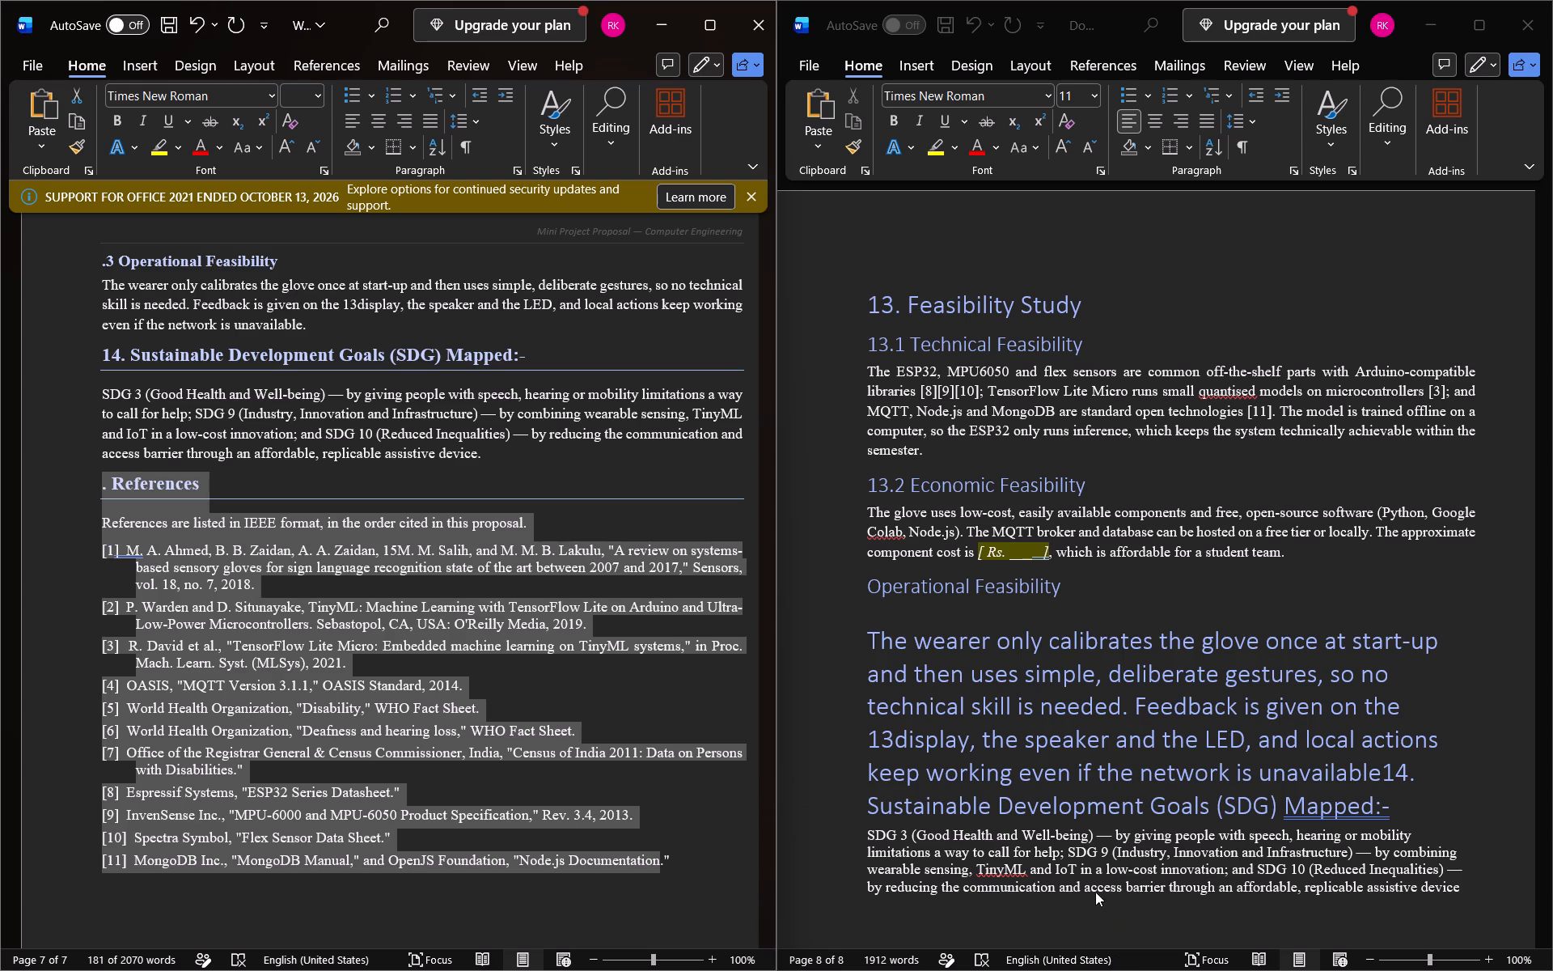
pyautogui.click(1063, 918)
pyautogui.hotkey('ctrl', 'v')
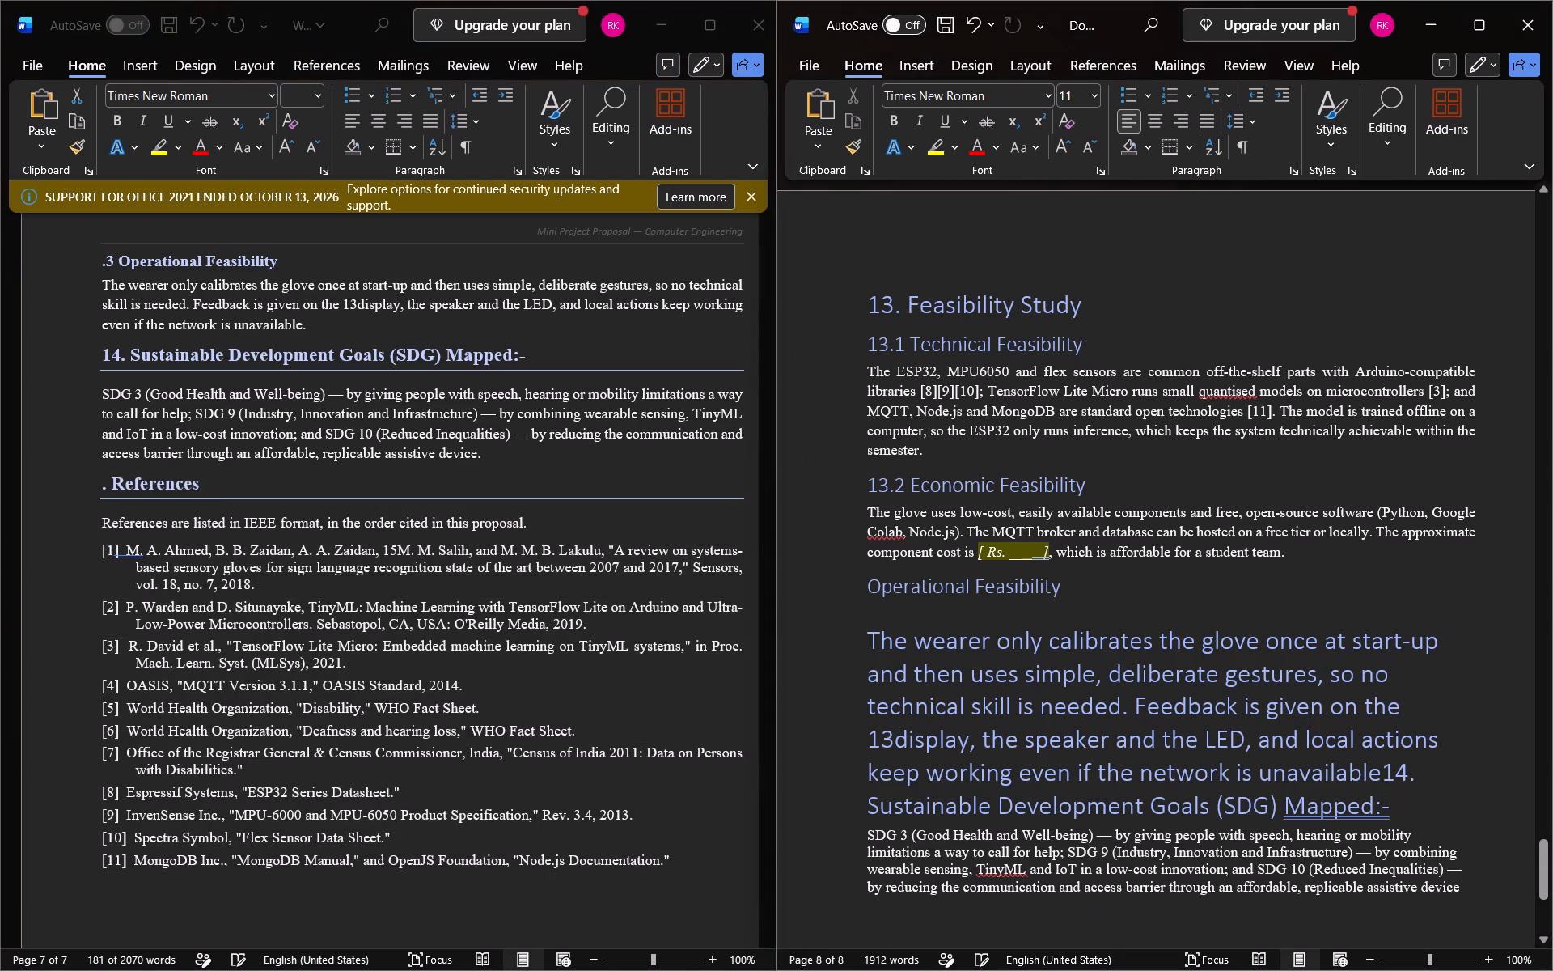
# Copy the cover's header from Sanjivani College of Engineering, Kopargaon through the NBA Tier-1 line, and paste it on a new line inside reference [11].
pyautogui.scroll(17, 337, 595)
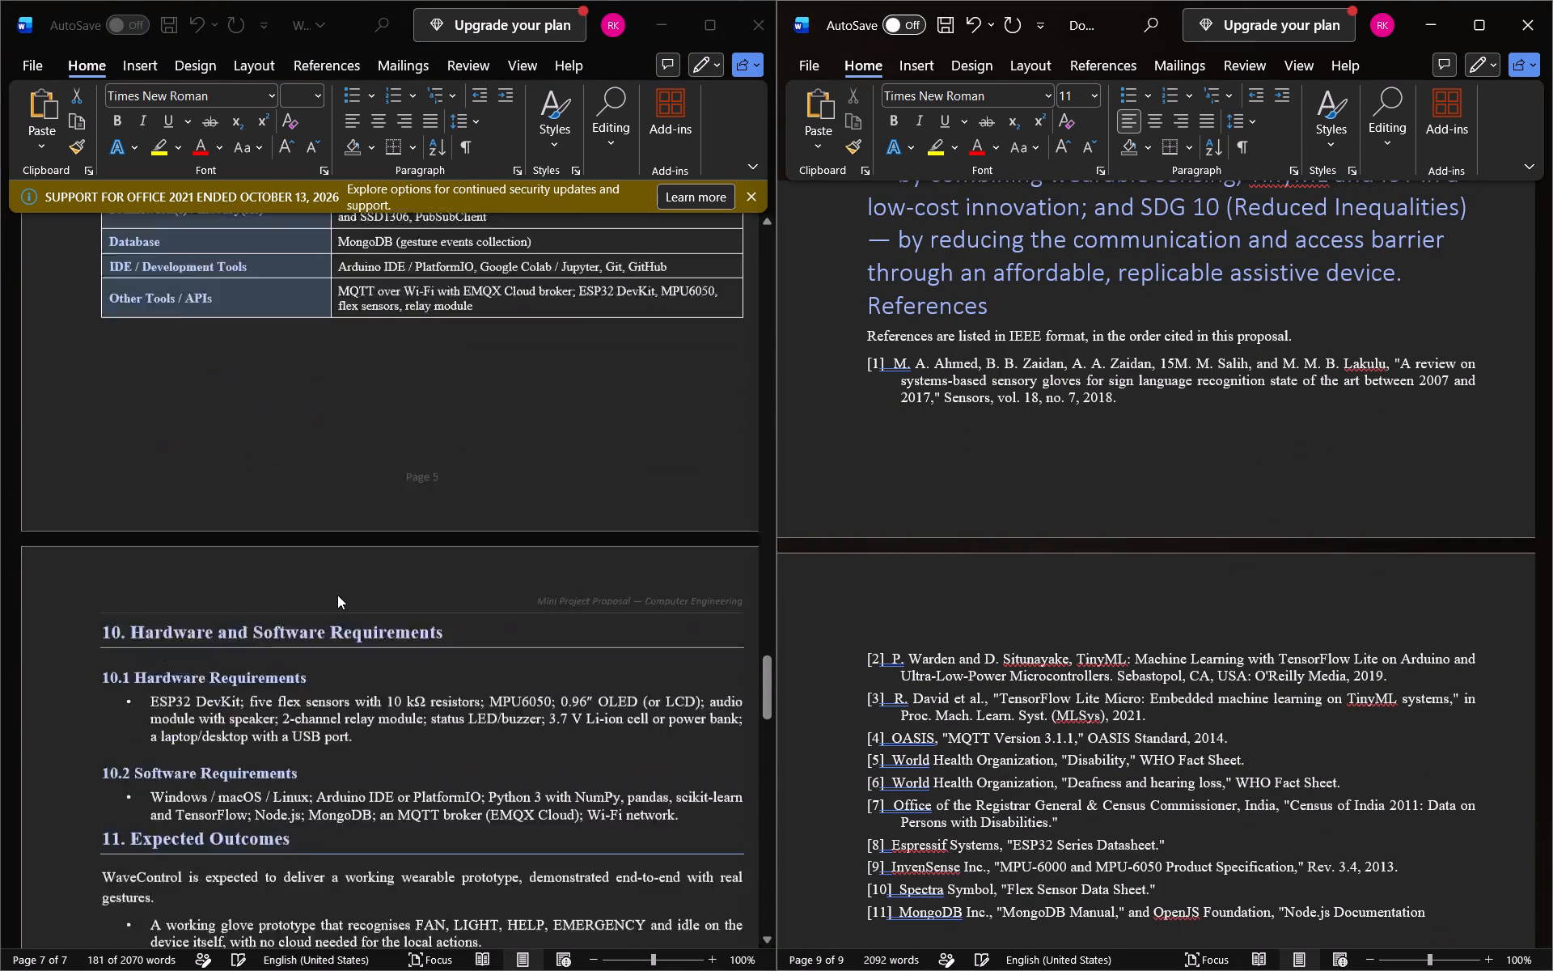
pyautogui.scroll(19, 337, 595)
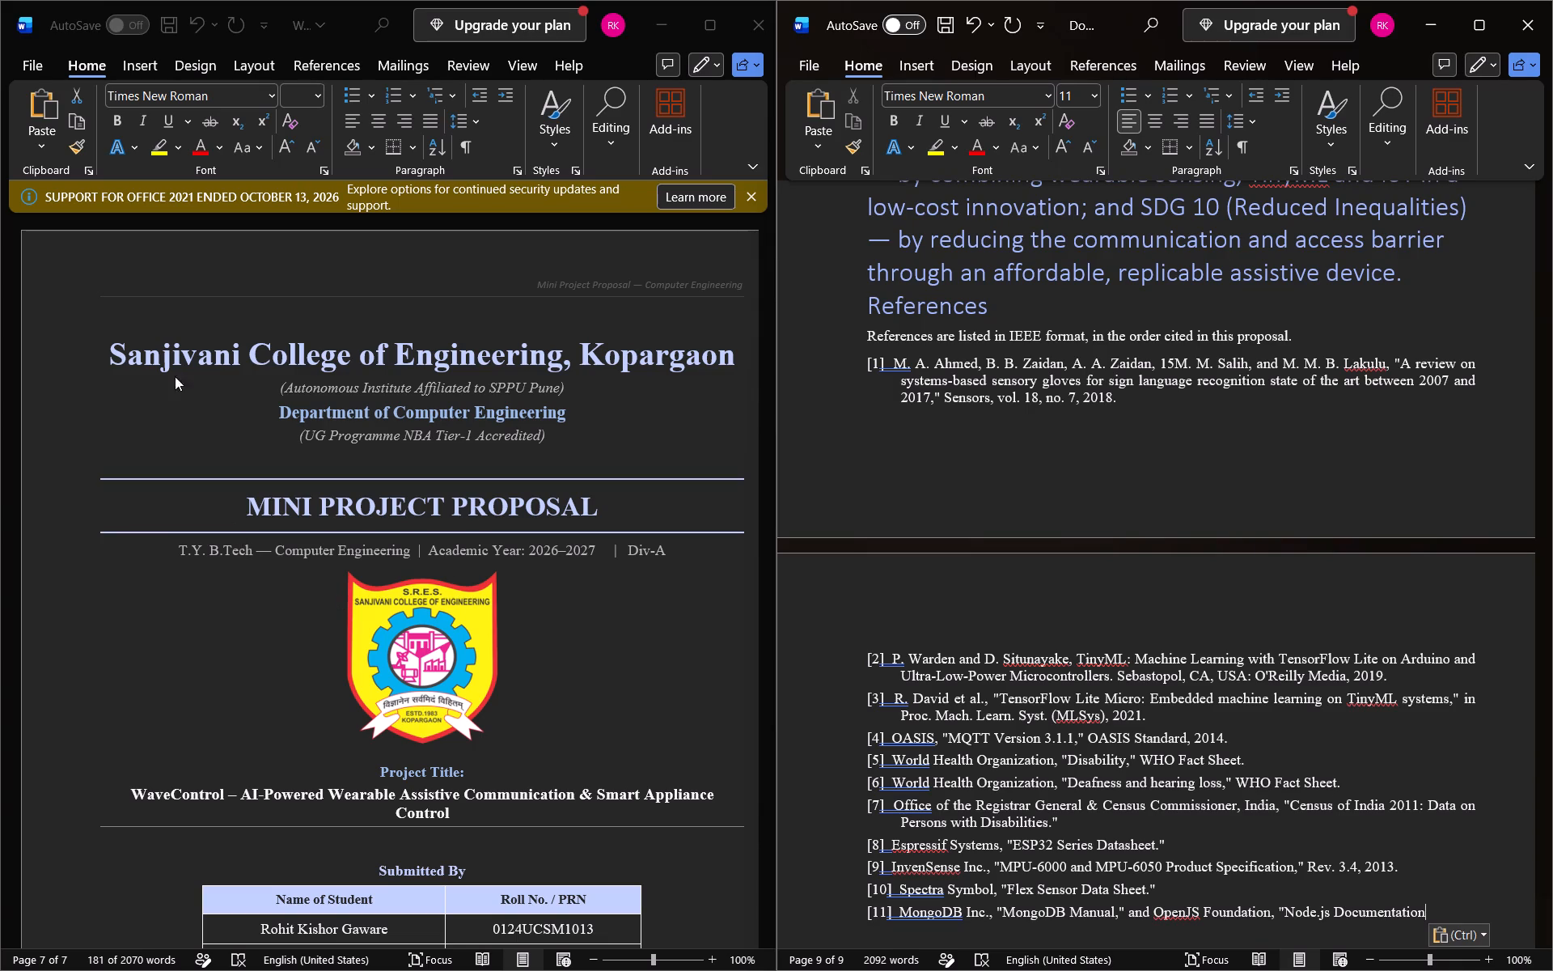
pyautogui.doubleClick(121, 364)
pyautogui.moveTo(121, 364); pyautogui.dragTo(505, 439)
pyautogui.hotkey('ctrl', 'c')
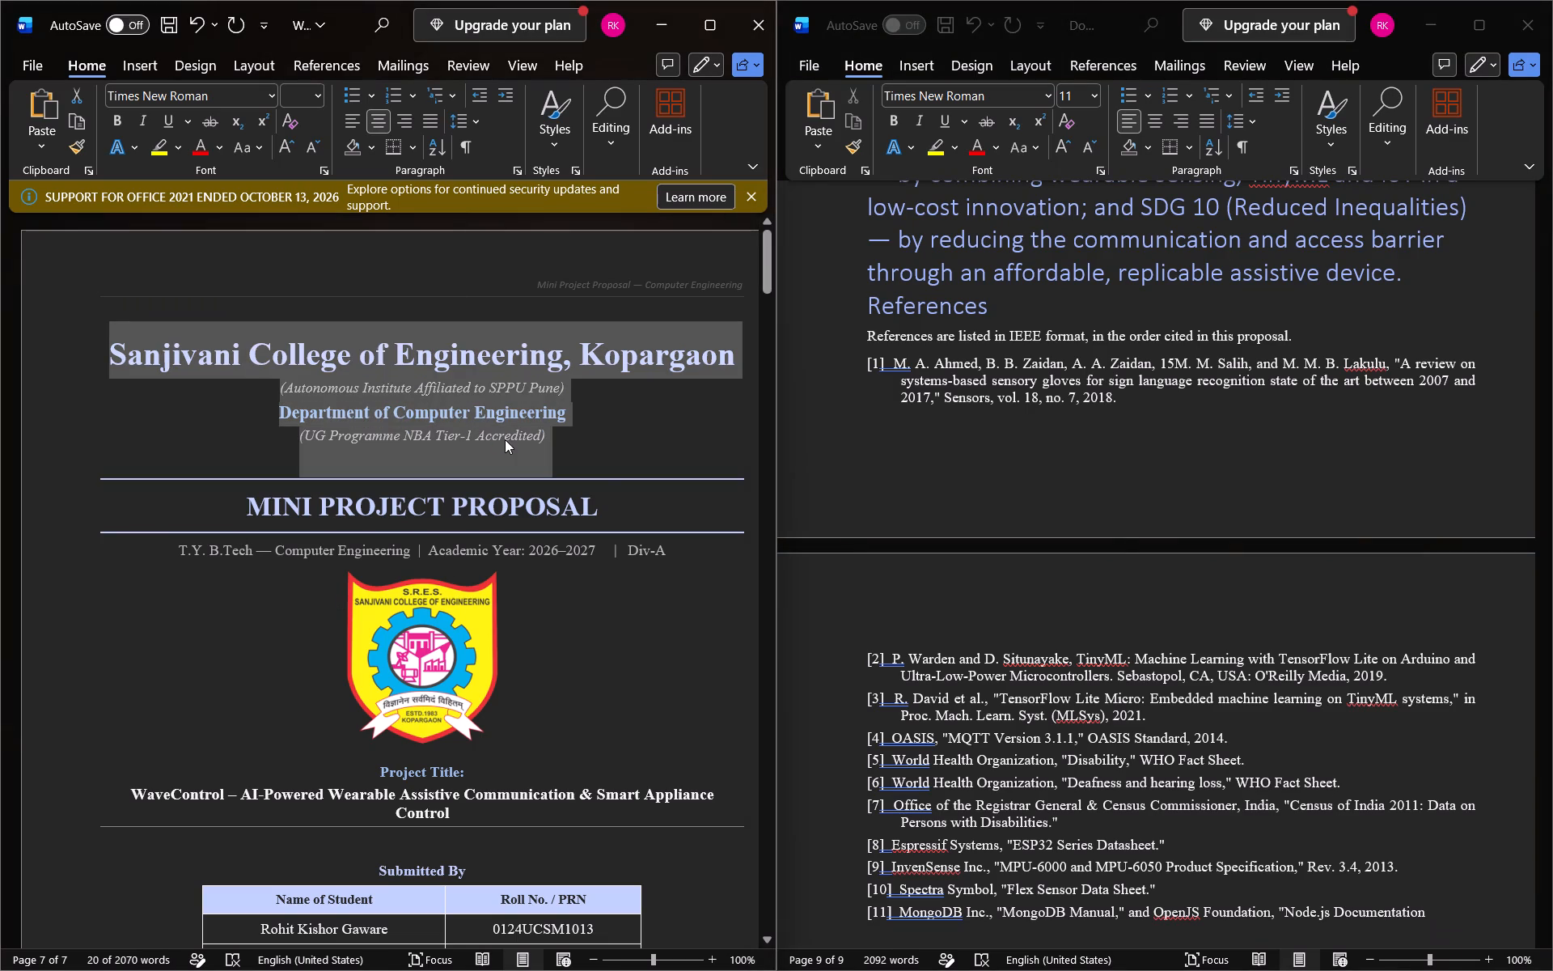
pyautogui.scroll(-3, 1039, 774)
pyautogui.click(1039, 774)
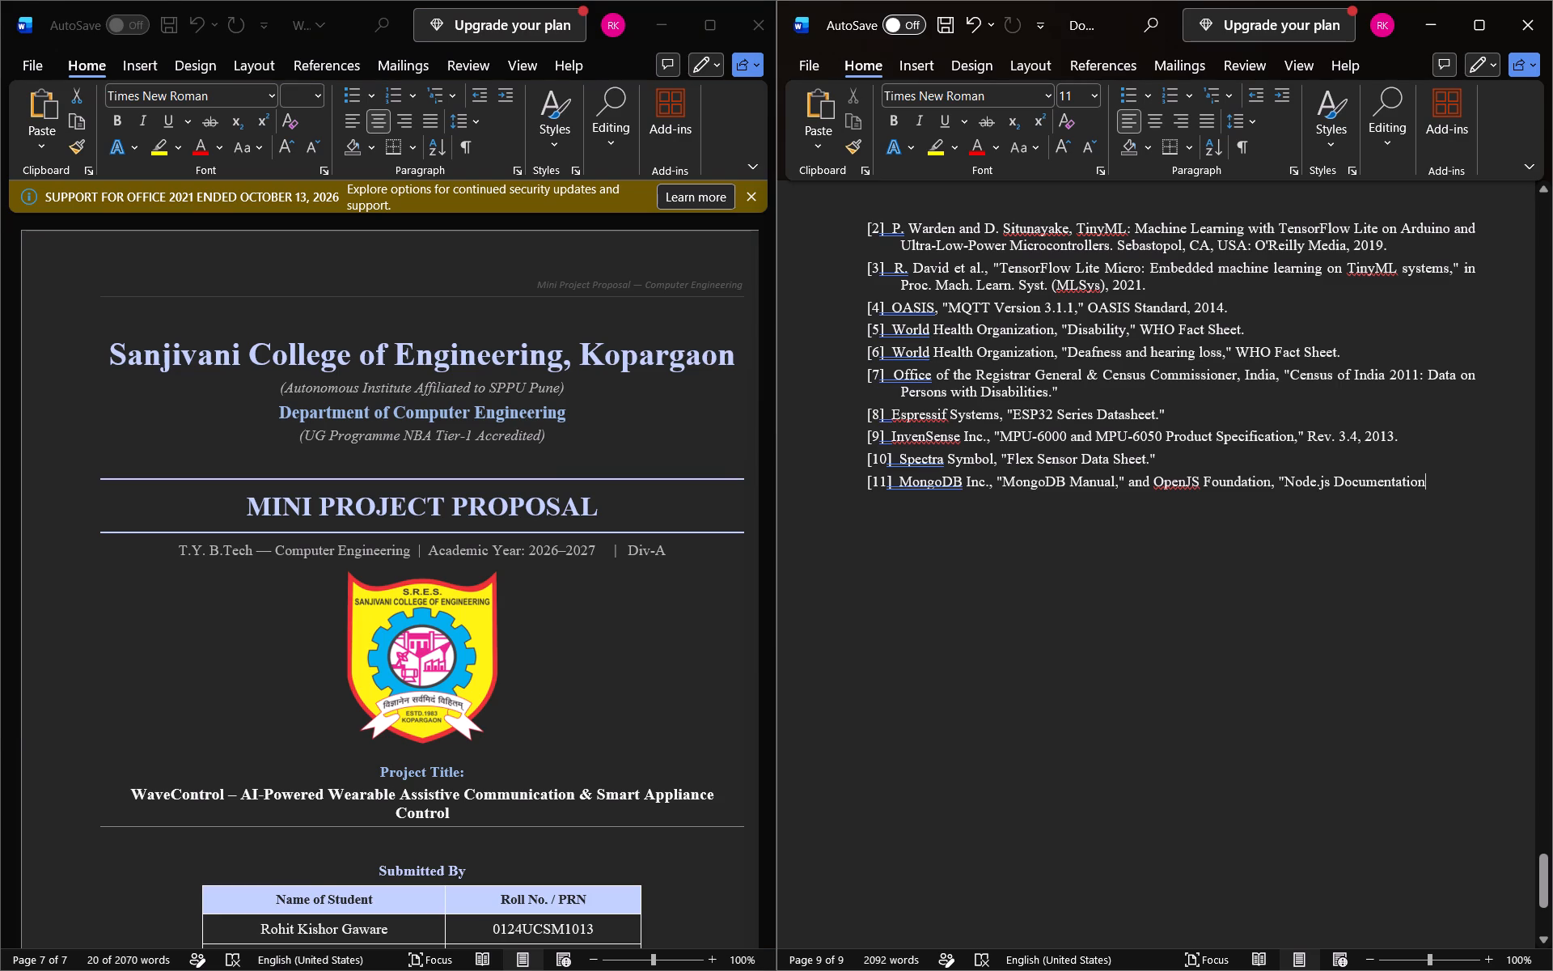
pyautogui.click(1039, 774)
pyautogui.press('Return')
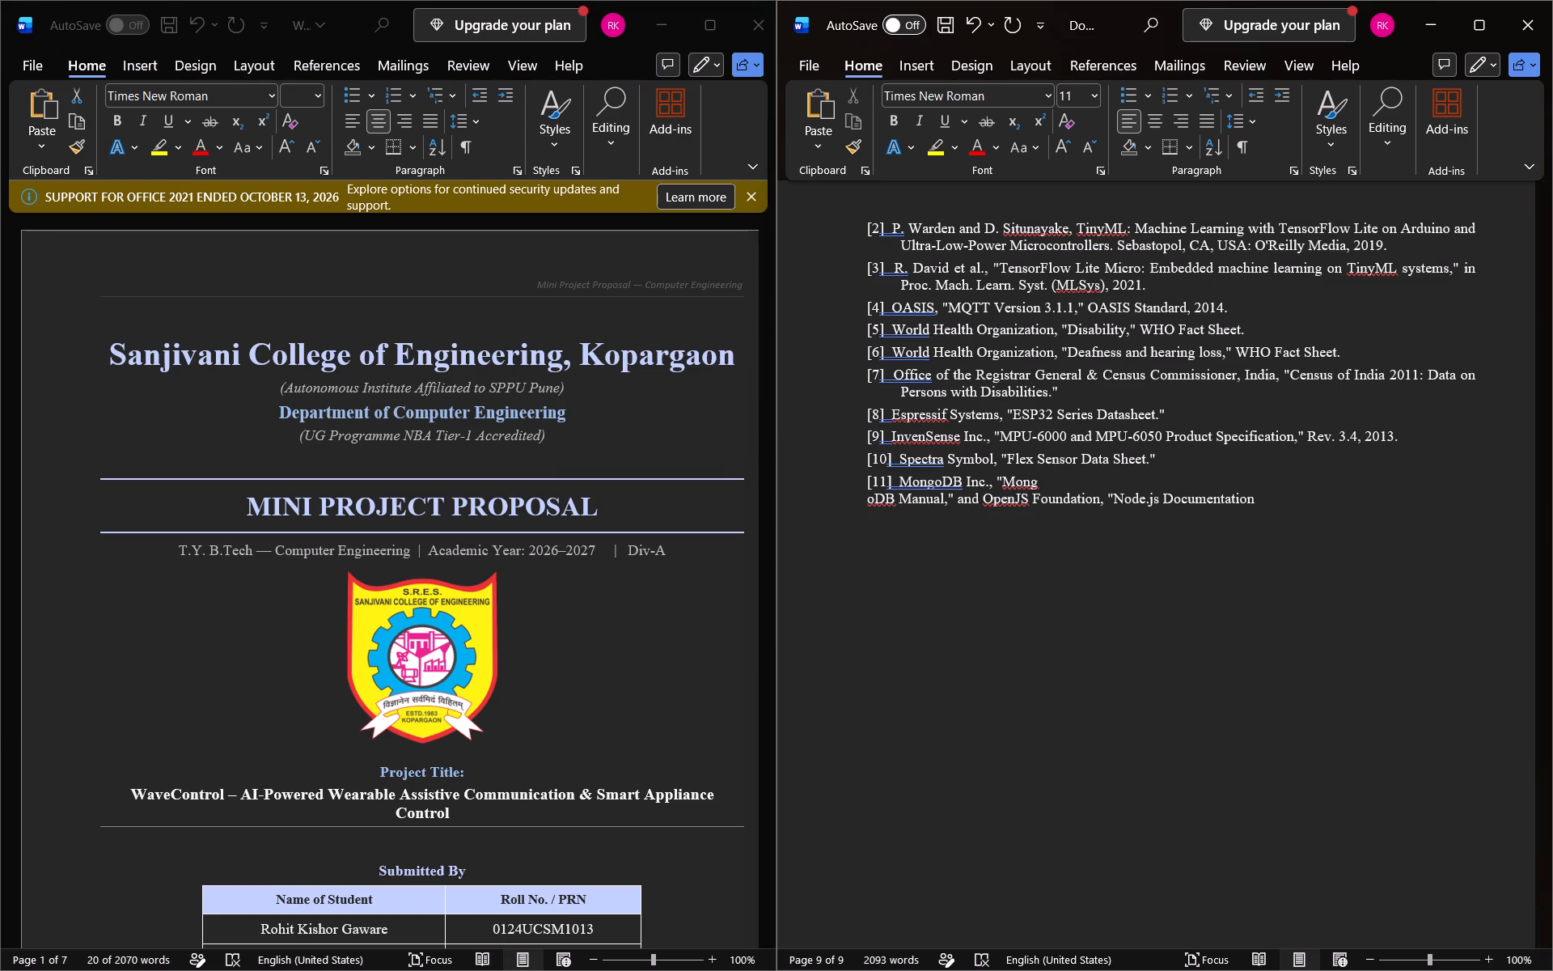
pyautogui.hotkey('ctrl', 'v')
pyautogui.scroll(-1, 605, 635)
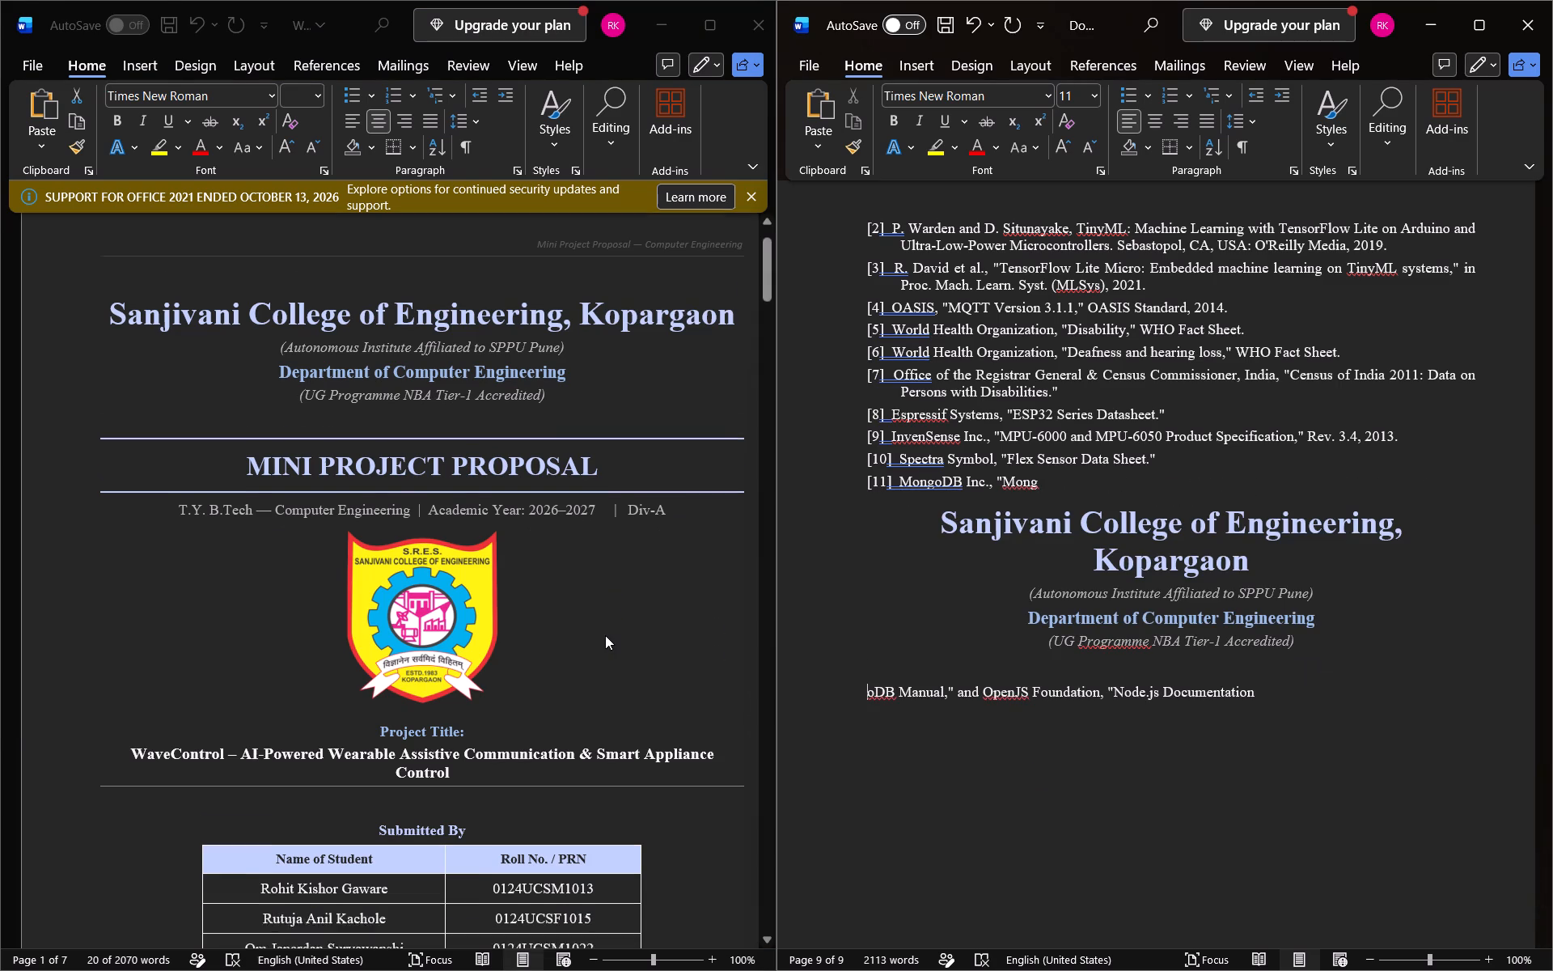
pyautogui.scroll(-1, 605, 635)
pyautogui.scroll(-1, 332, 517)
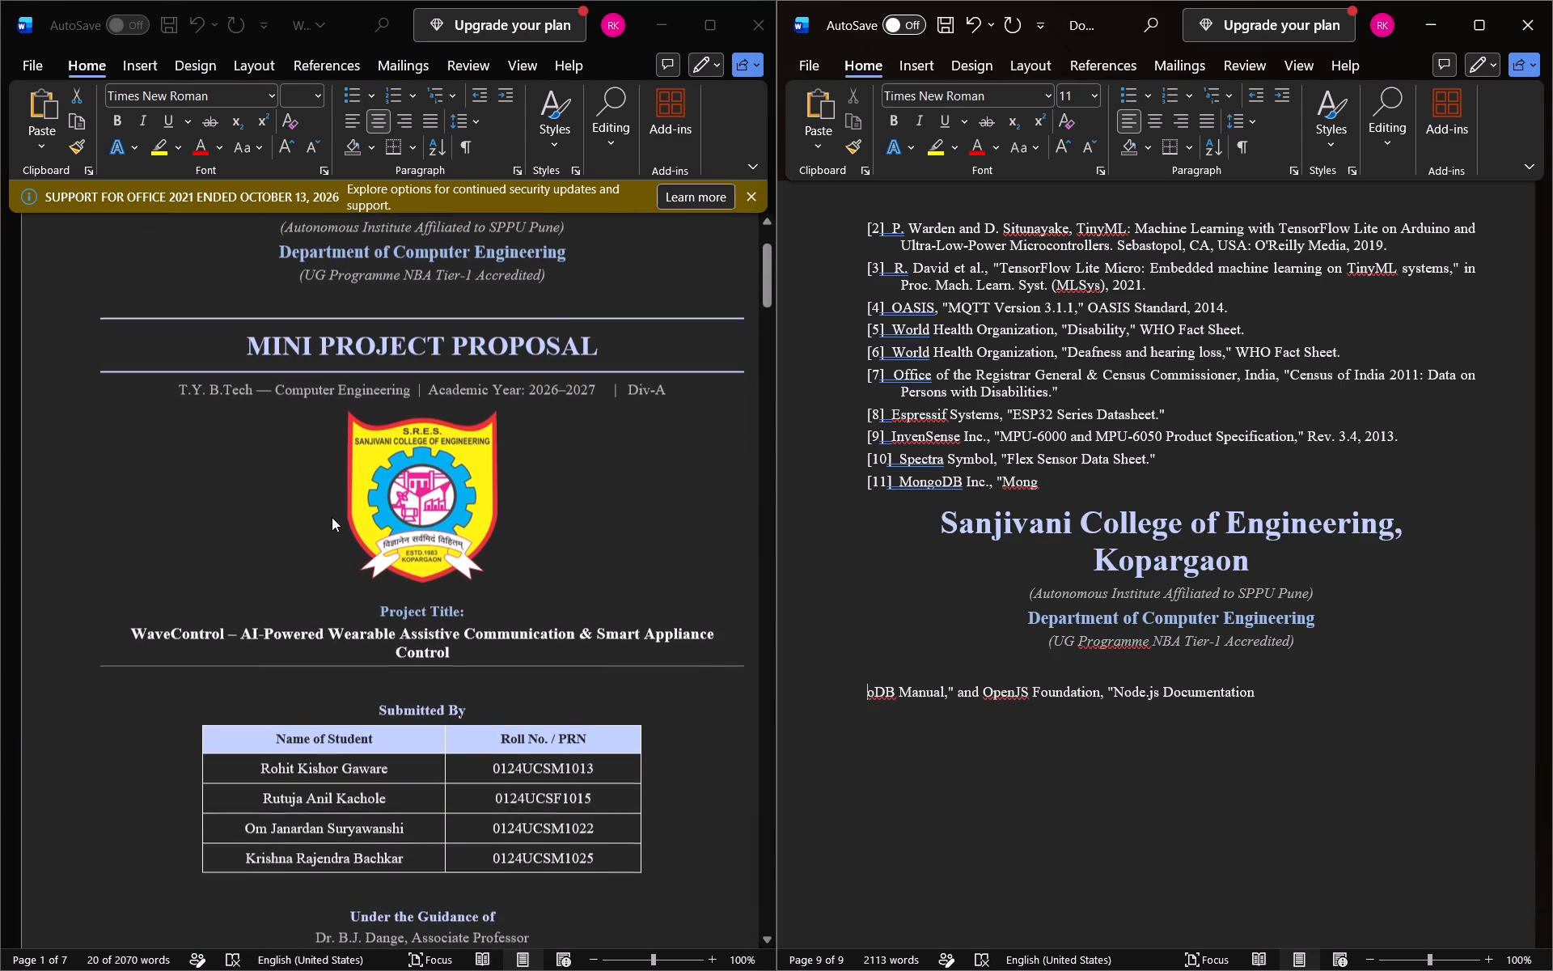
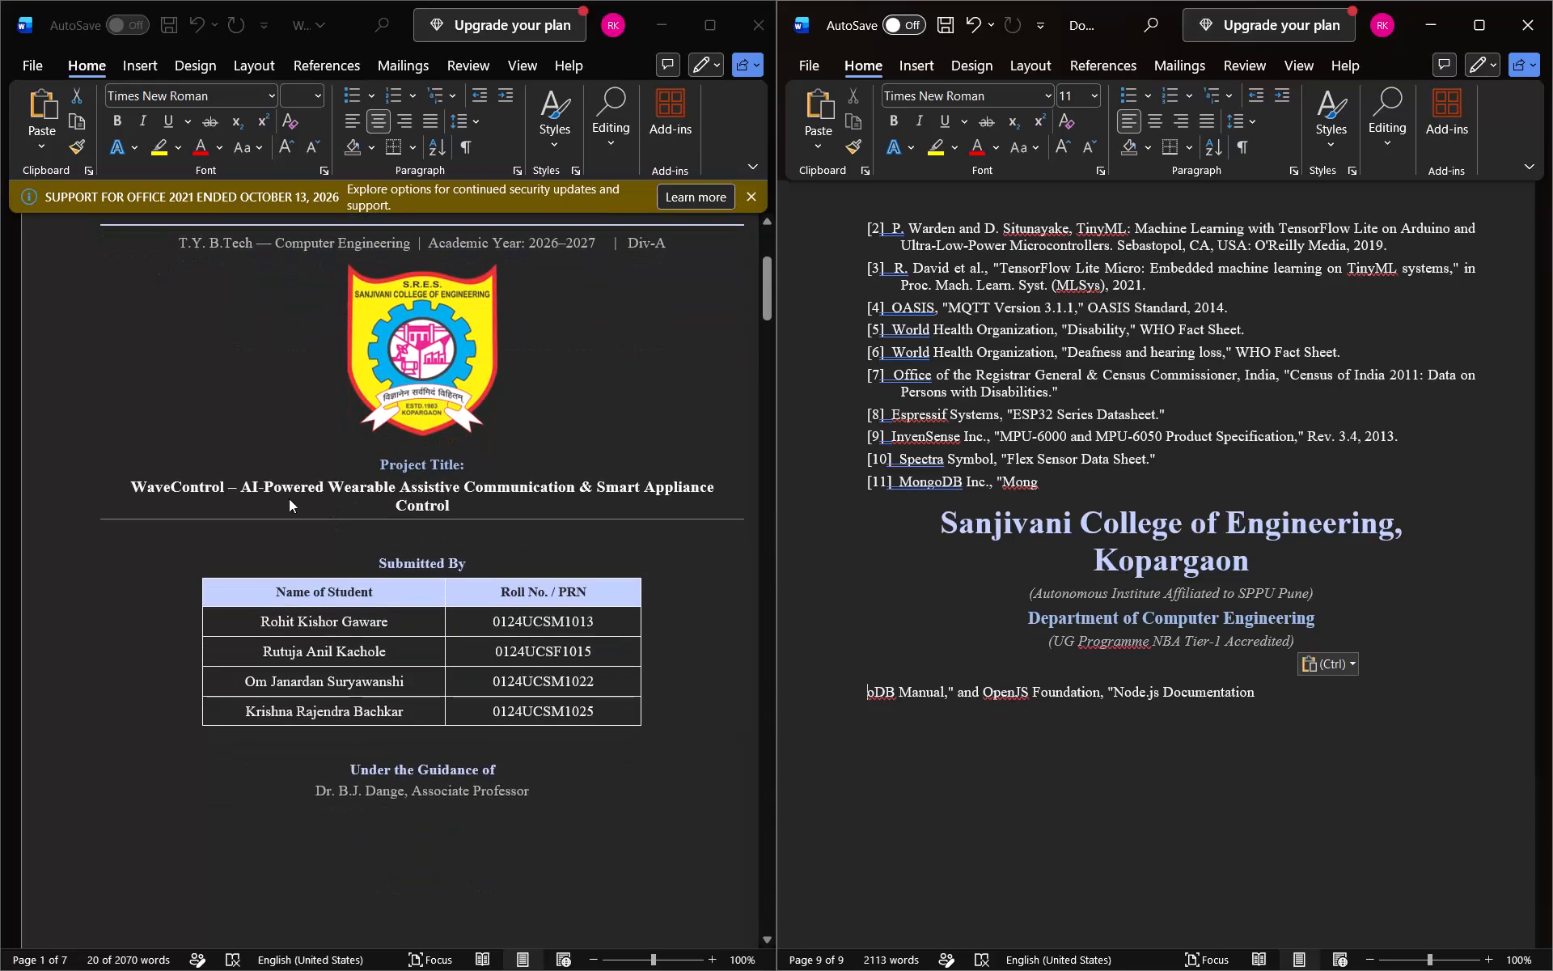
# Copy the cover's block from the college logo through the guide's line, including the student table, and paste it before the leftover "oDB Manual" reference text.
pyautogui.click(268, 590)
pyautogui.moveTo(268, 590); pyautogui.dragTo(547, 798)
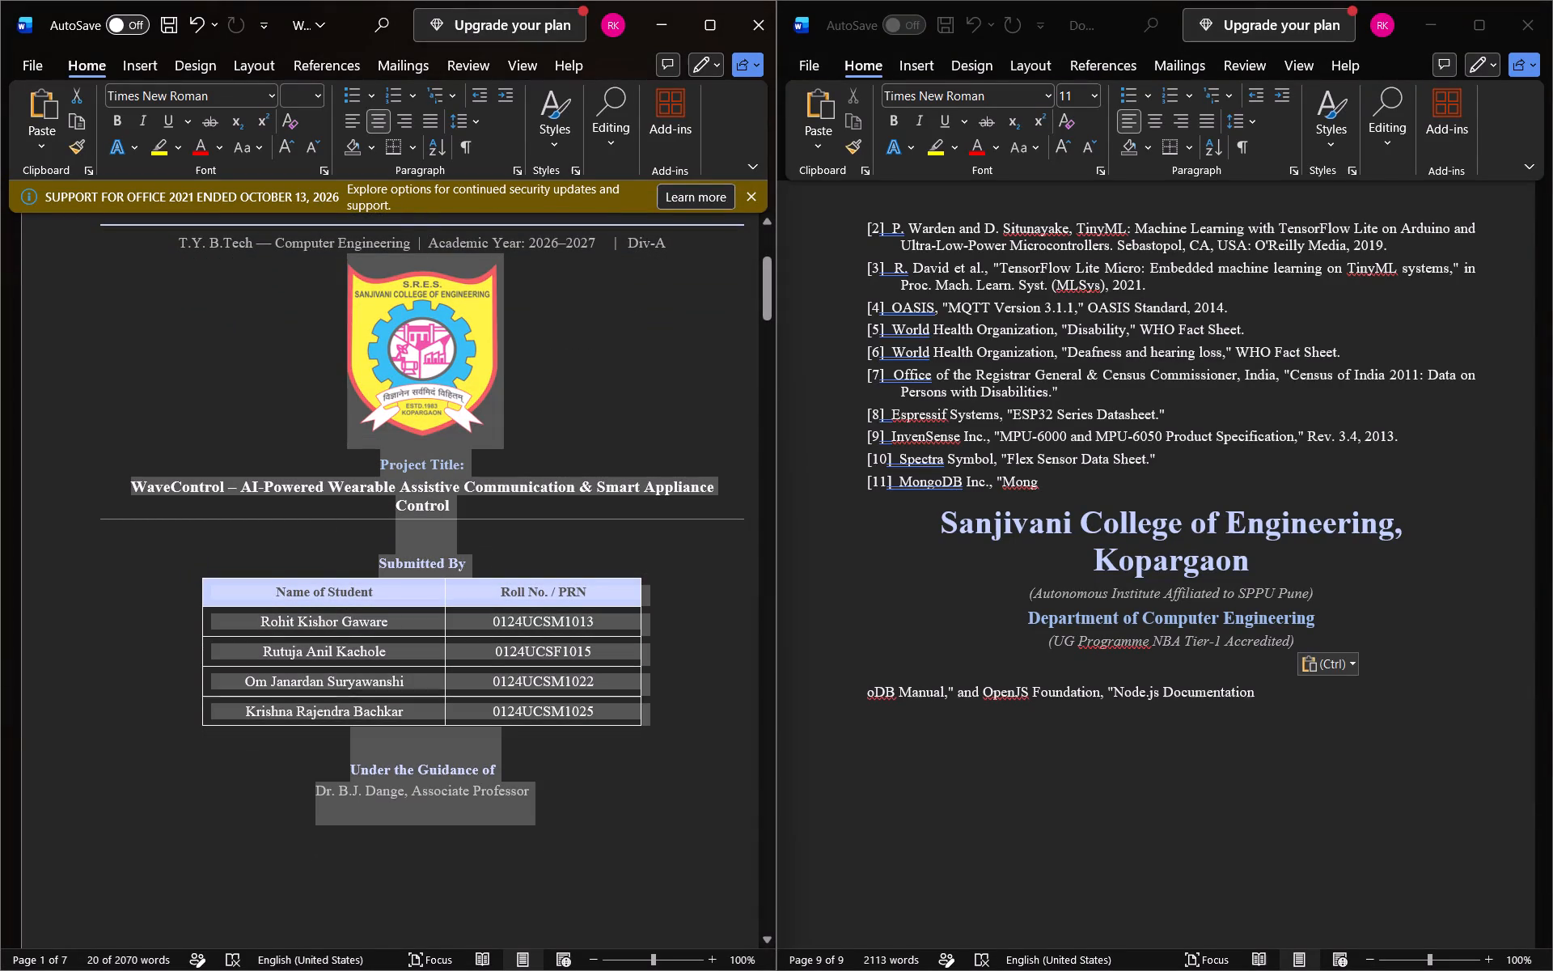
pyautogui.moveTo(547, 798); pyautogui.dragTo(547, 799)
pyautogui.hotkey('ctrl', 'c')
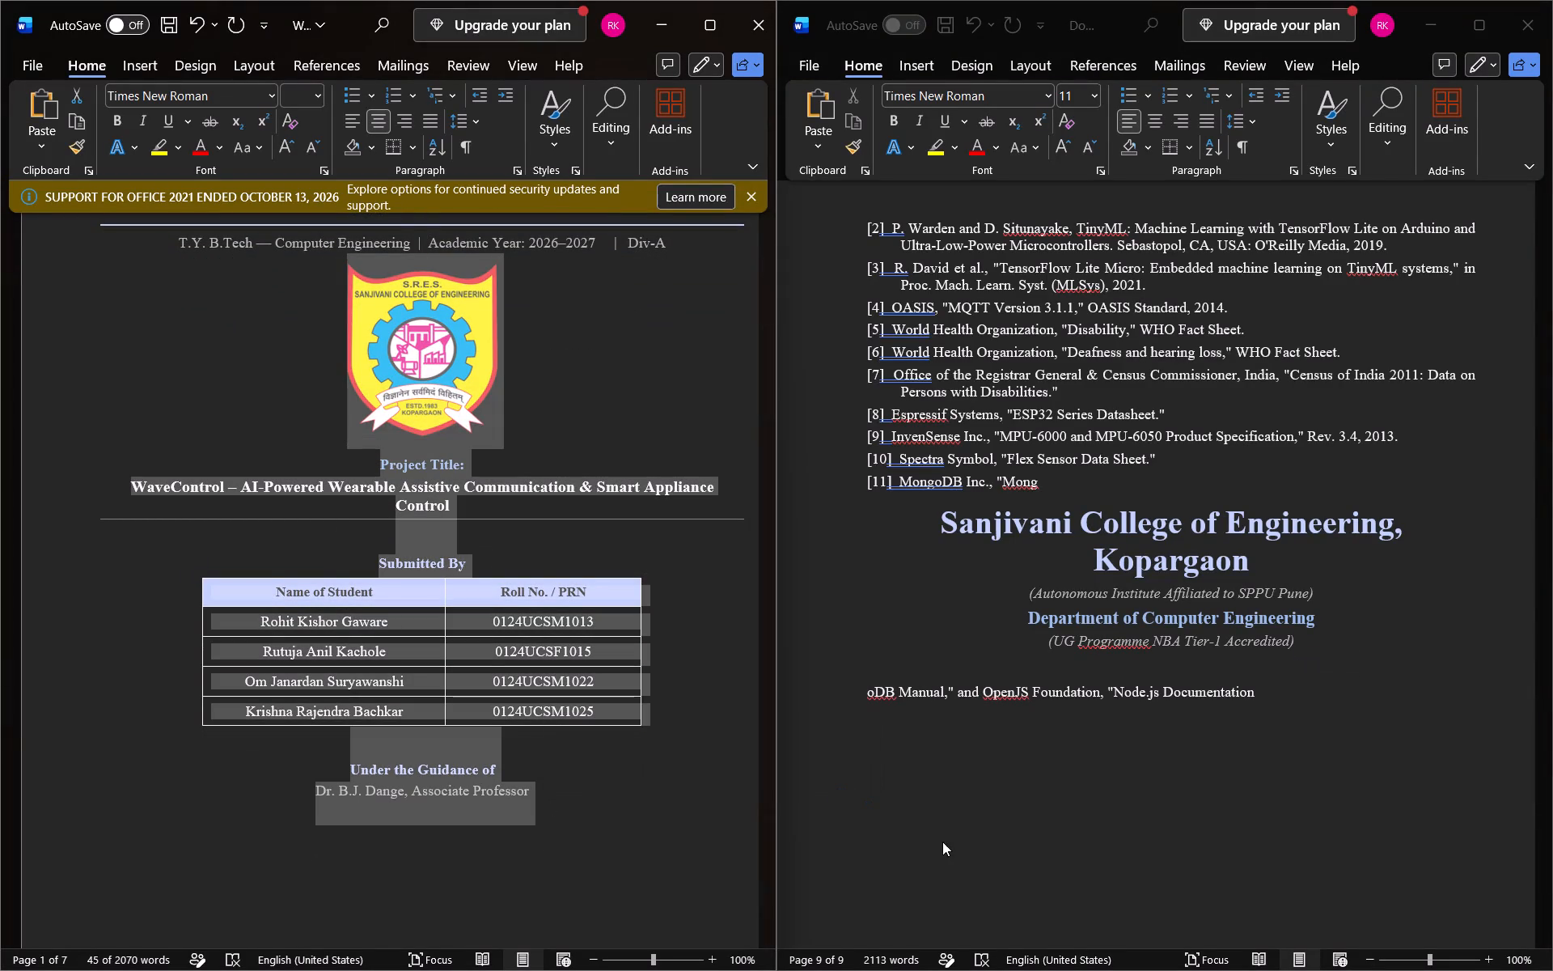
pyautogui.click(942, 842)
pyautogui.hotkey('ctrl', 'v')
# Copy the certificate page's header from Sanjivani College of Engineering through the NBA Tier-1 line, and paste it over the leftover "oDB Manual" reference line.
pyautogui.scroll(-2, 513, 672)
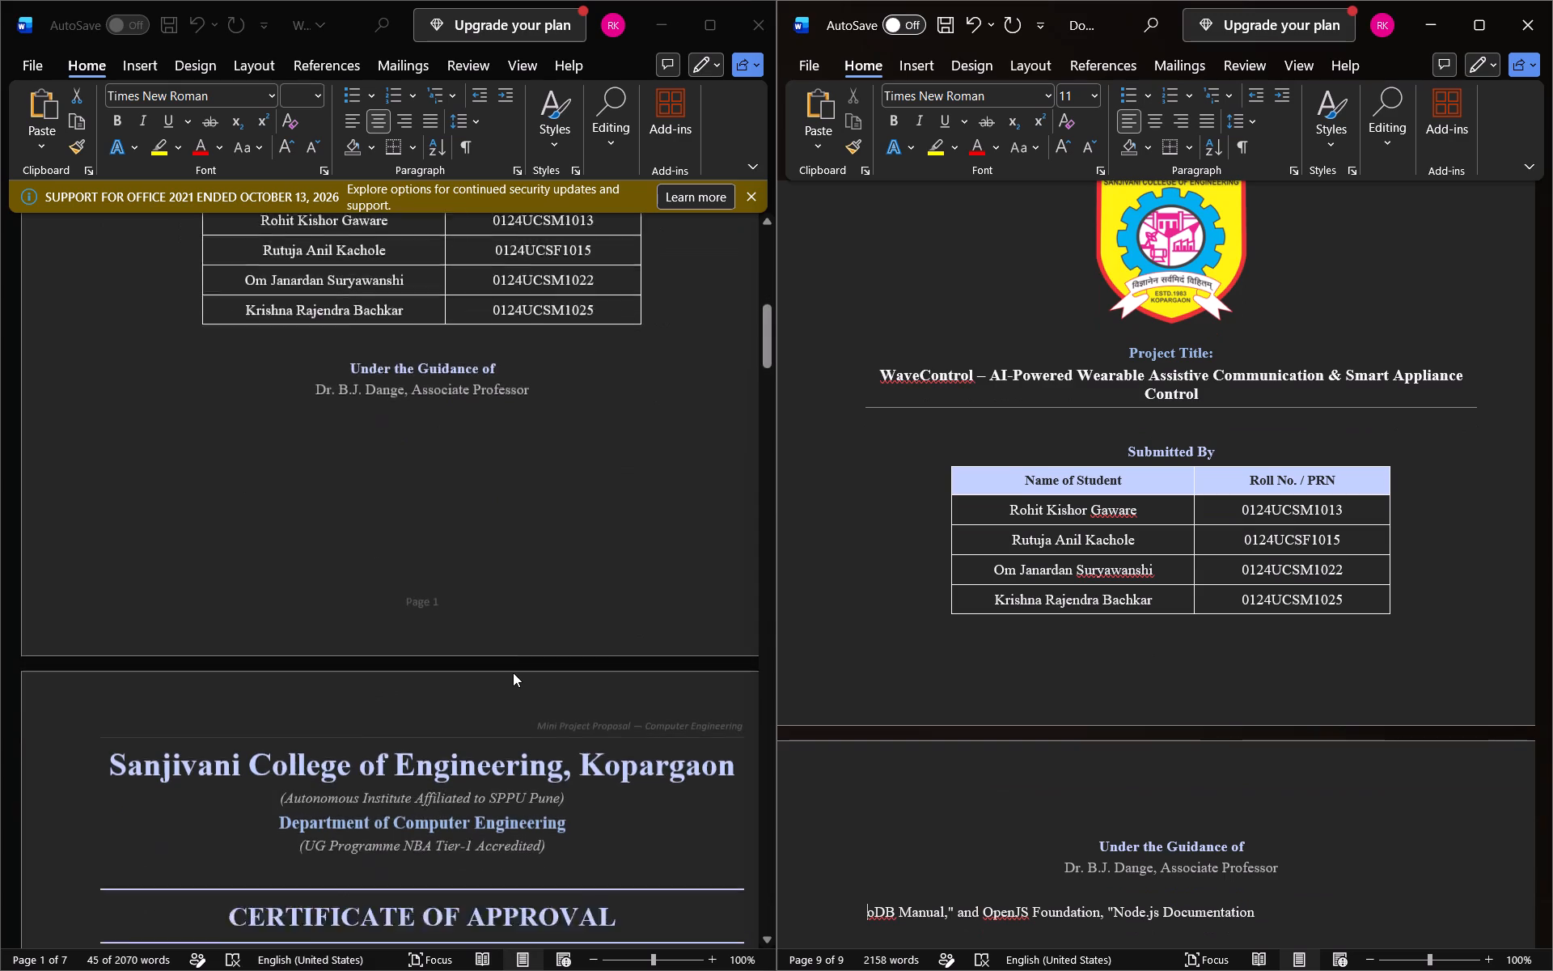
pyautogui.scroll(-1, 513, 672)
pyautogui.click(134, 494)
pyautogui.moveTo(134, 494); pyautogui.dragTo(245, 515)
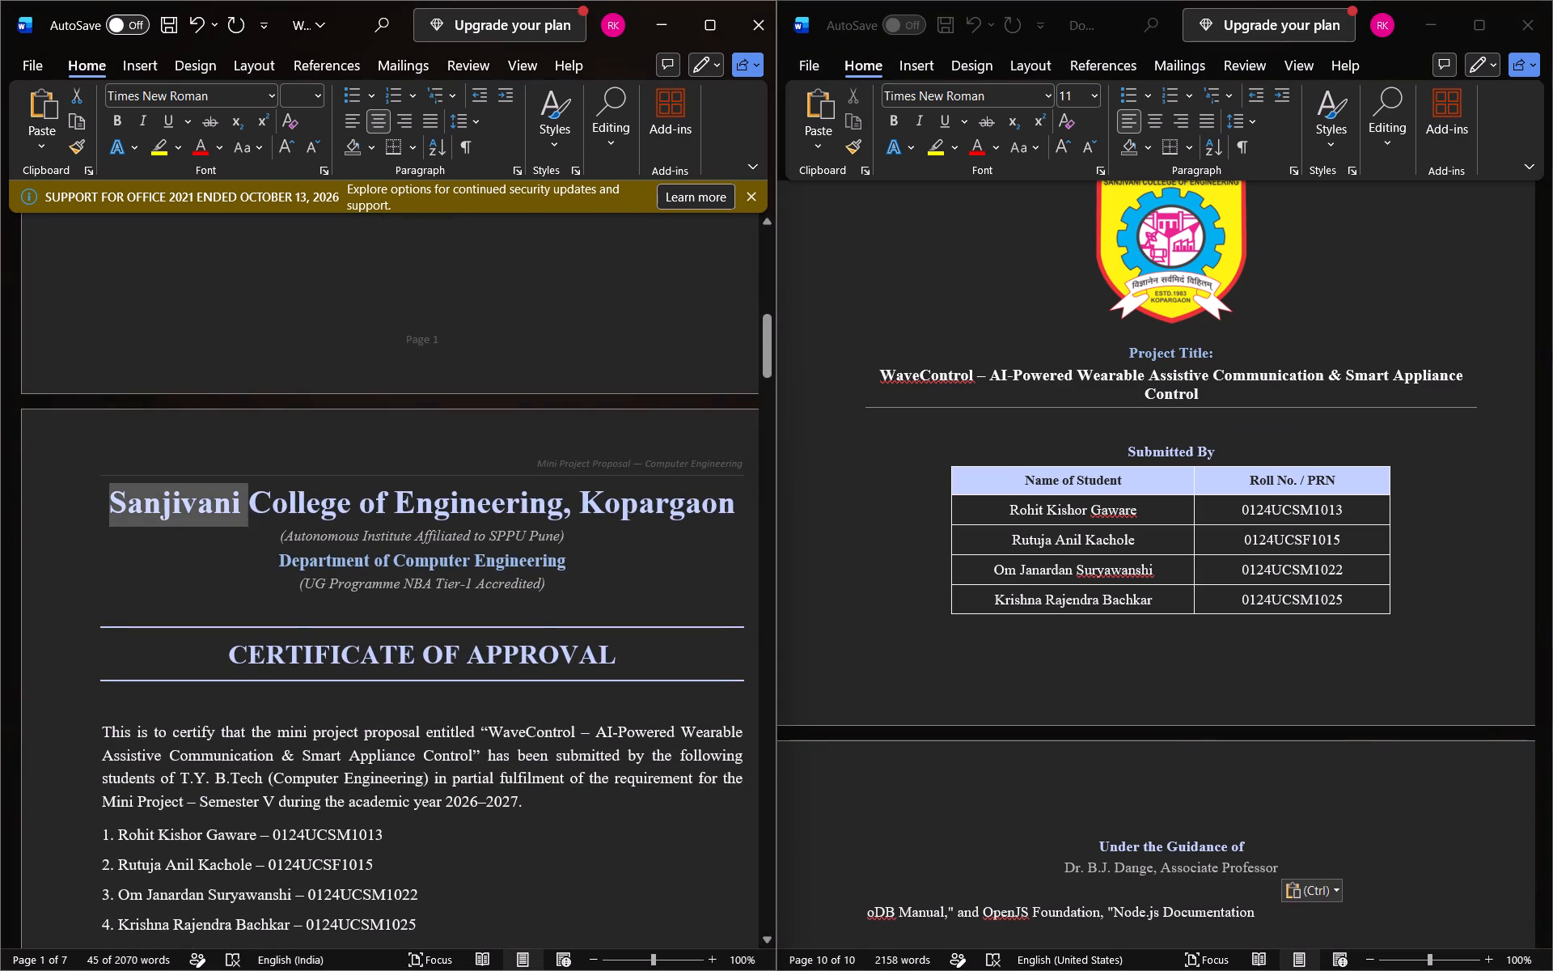
pyautogui.moveTo(245, 515); pyautogui.dragTo(518, 587)
pyautogui.hotkey('ctrl', 'c')
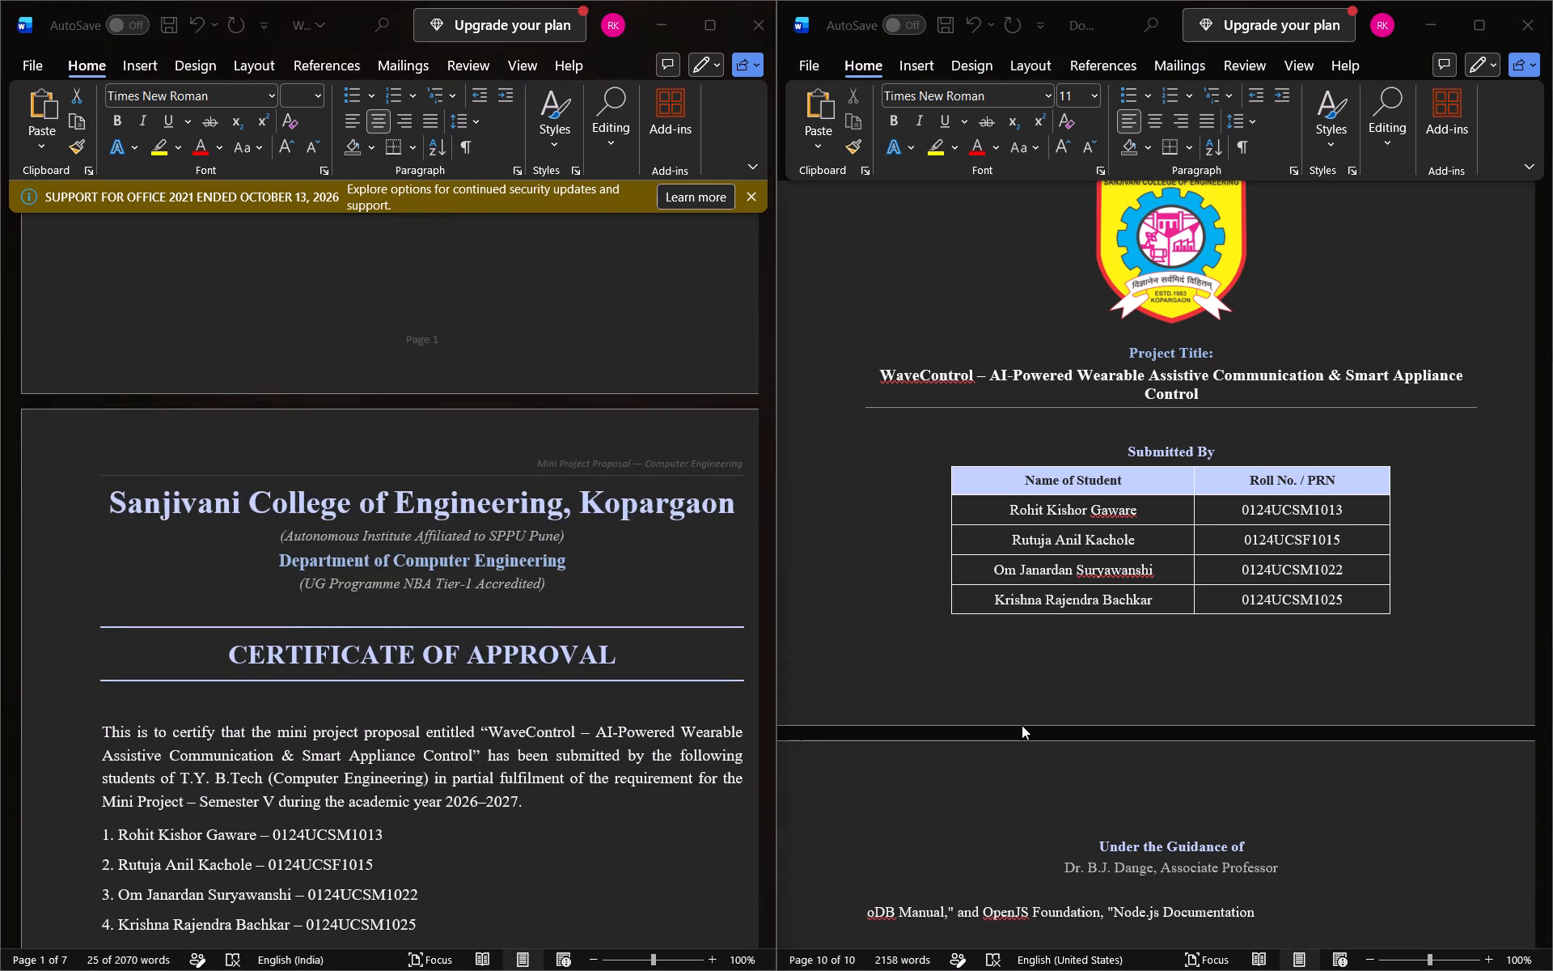
pyautogui.scroll(-2, 1022, 725)
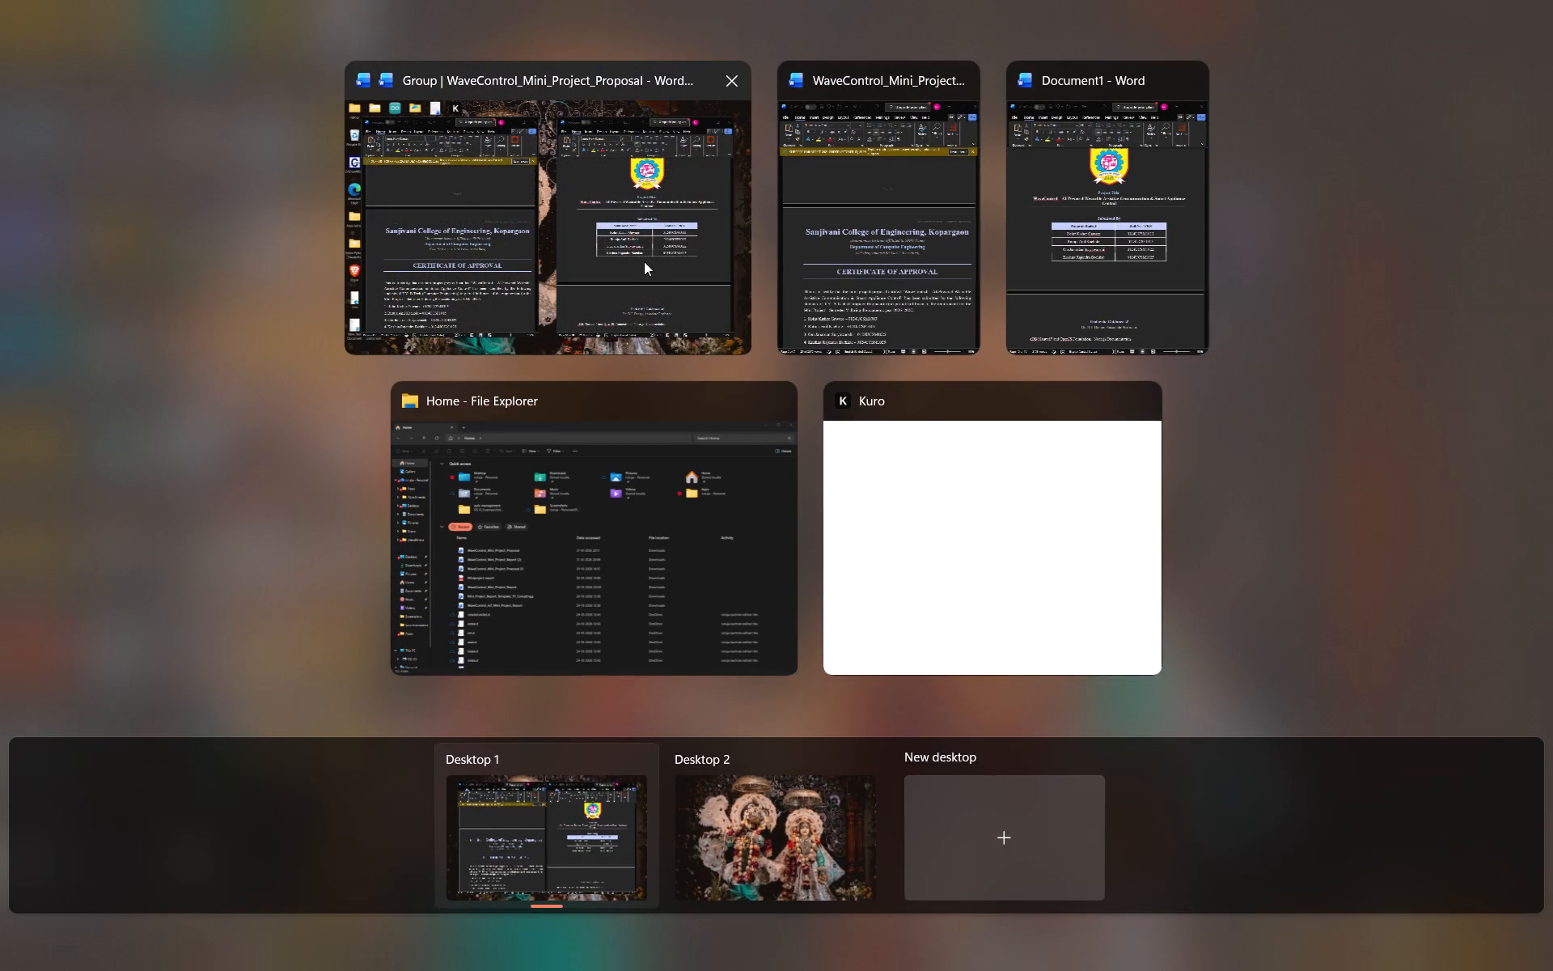
pyautogui.click(644, 261)
pyautogui.scroll(-2, 1016, 803)
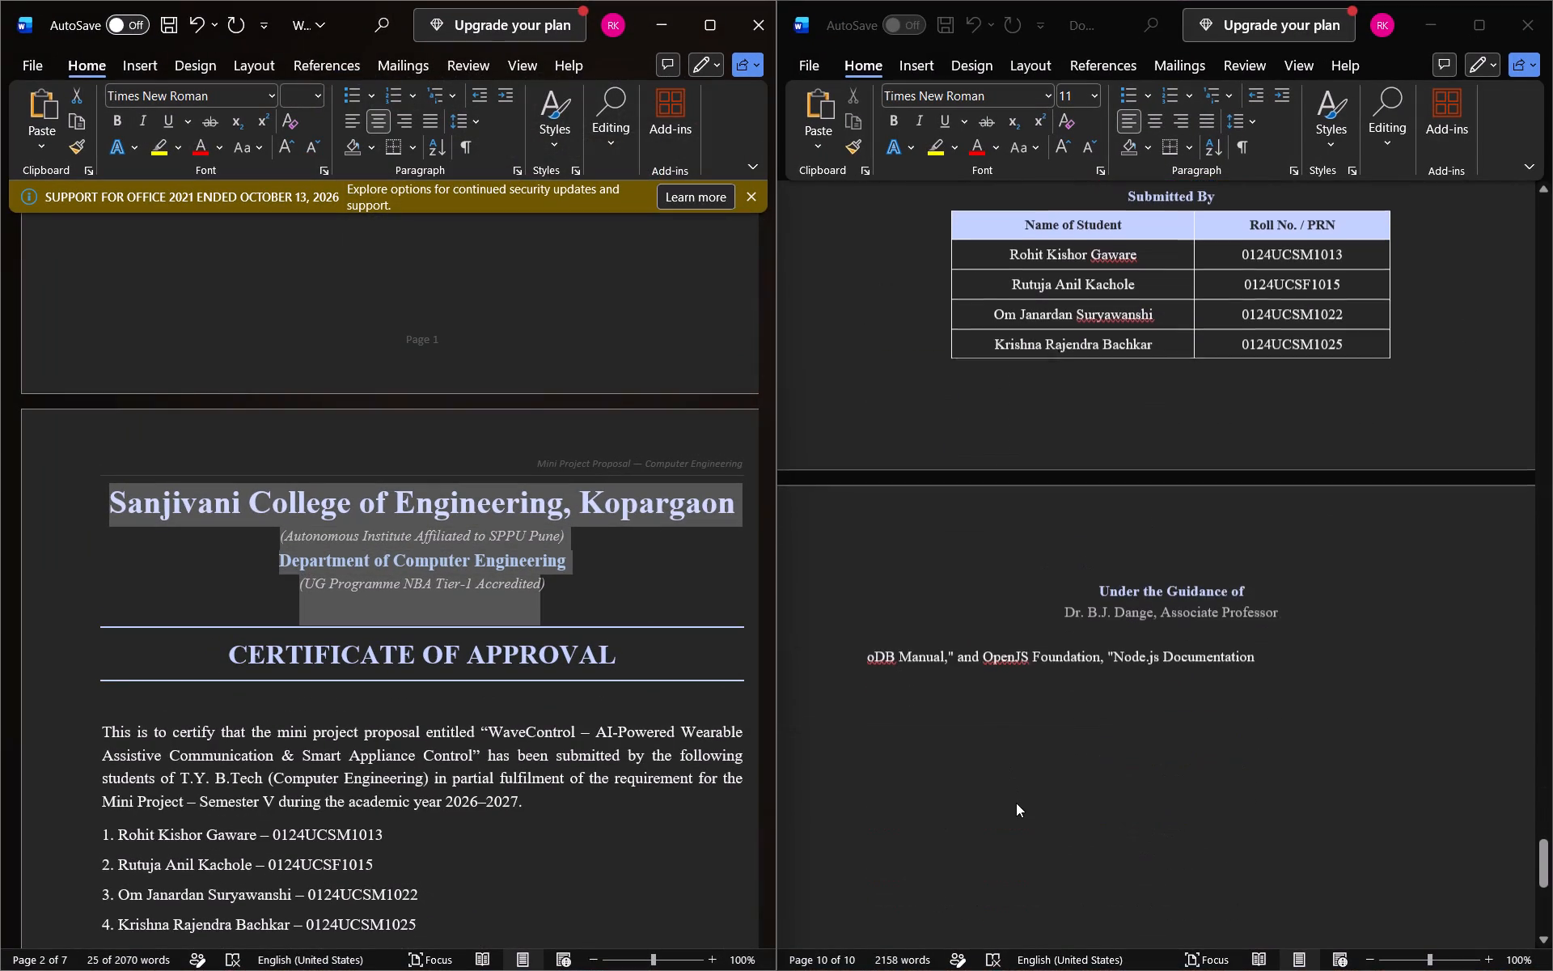
pyautogui.rightClick(1016, 803)
pyautogui.click(1016, 803)
pyautogui.hotkey('ctrl', 'v')
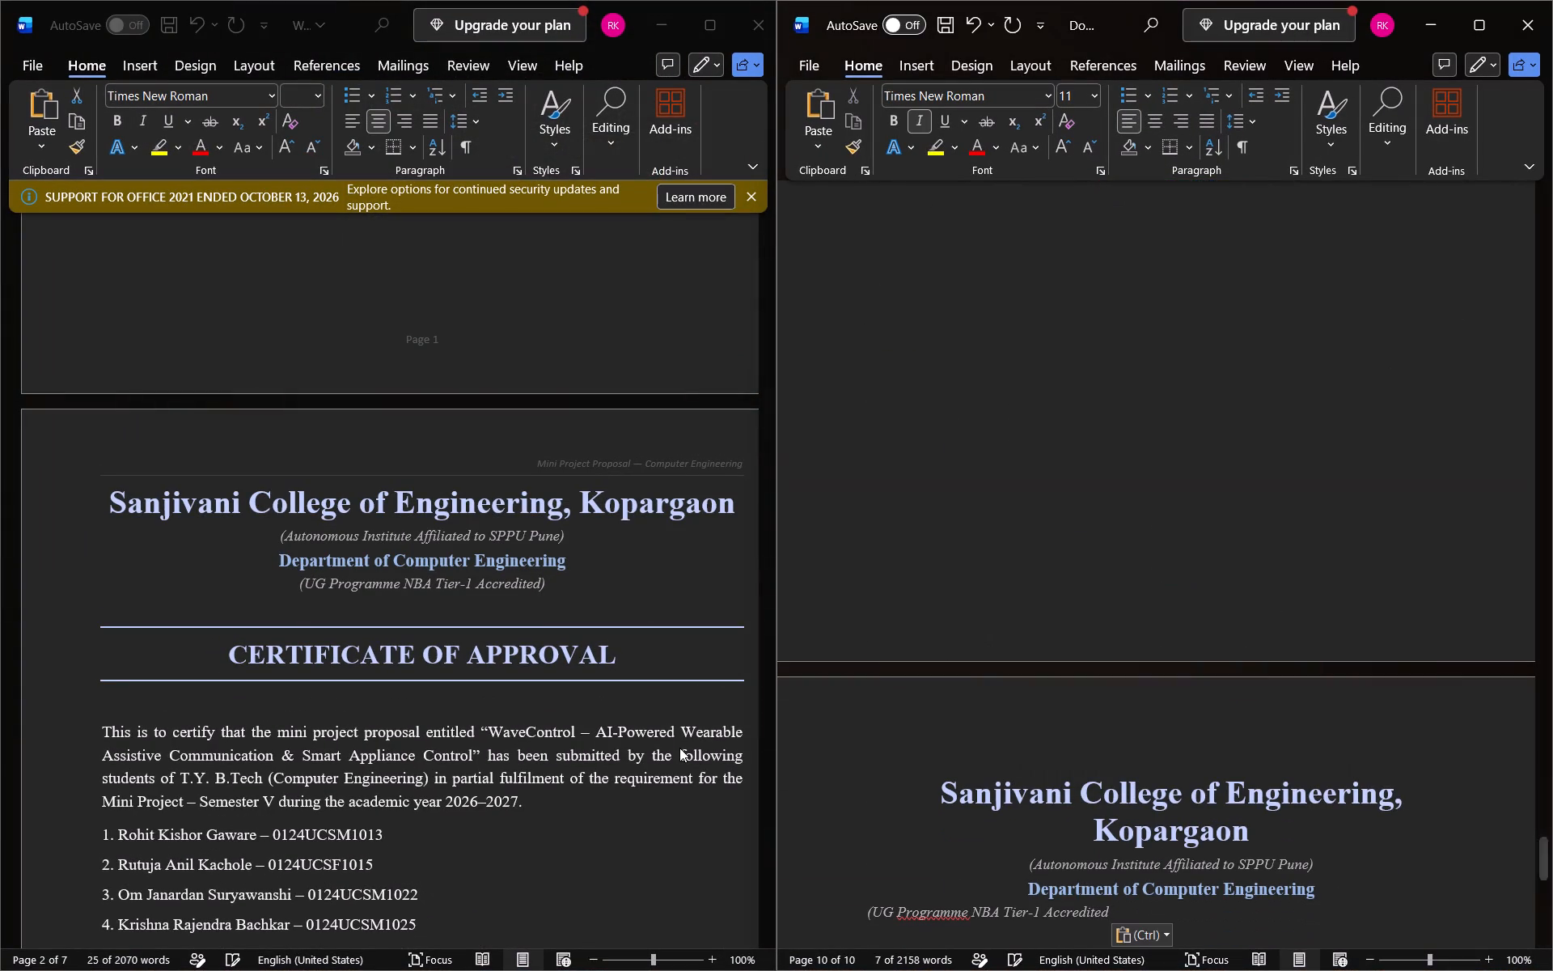
# Copy the certificate text from "This is to certify" through "guidance of the undersigned", and paste it directly after the last NBA Tier-1 line.
pyautogui.scroll(-1, 501, 705)
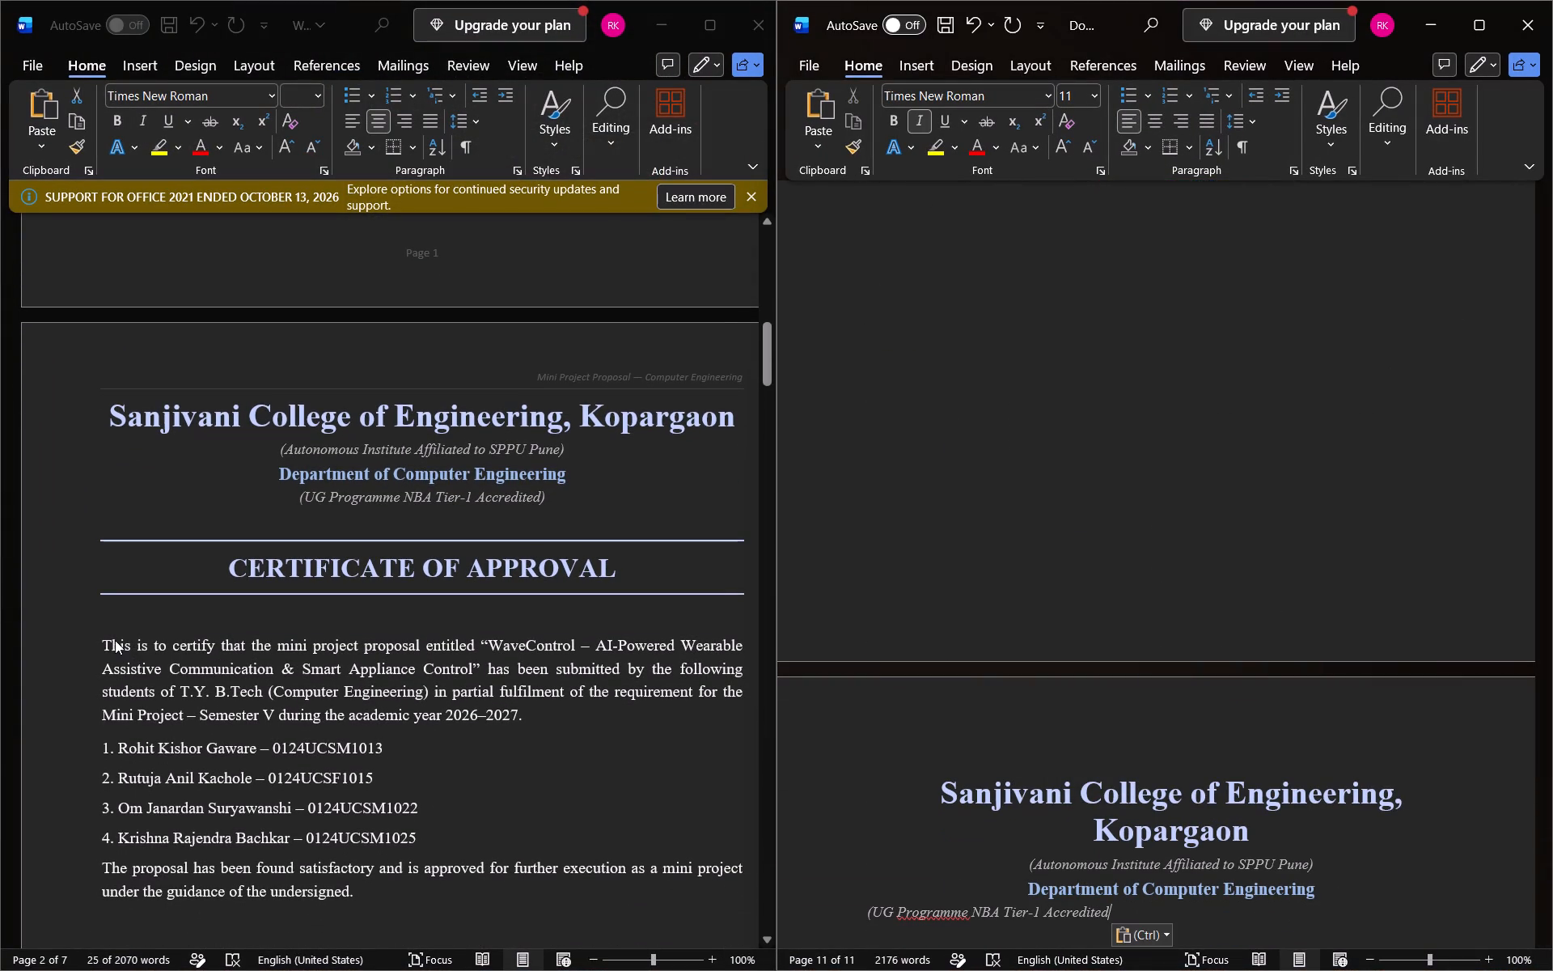
pyautogui.doubleClick(115, 640)
pyautogui.moveTo(115, 640); pyautogui.dragTo(406, 923)
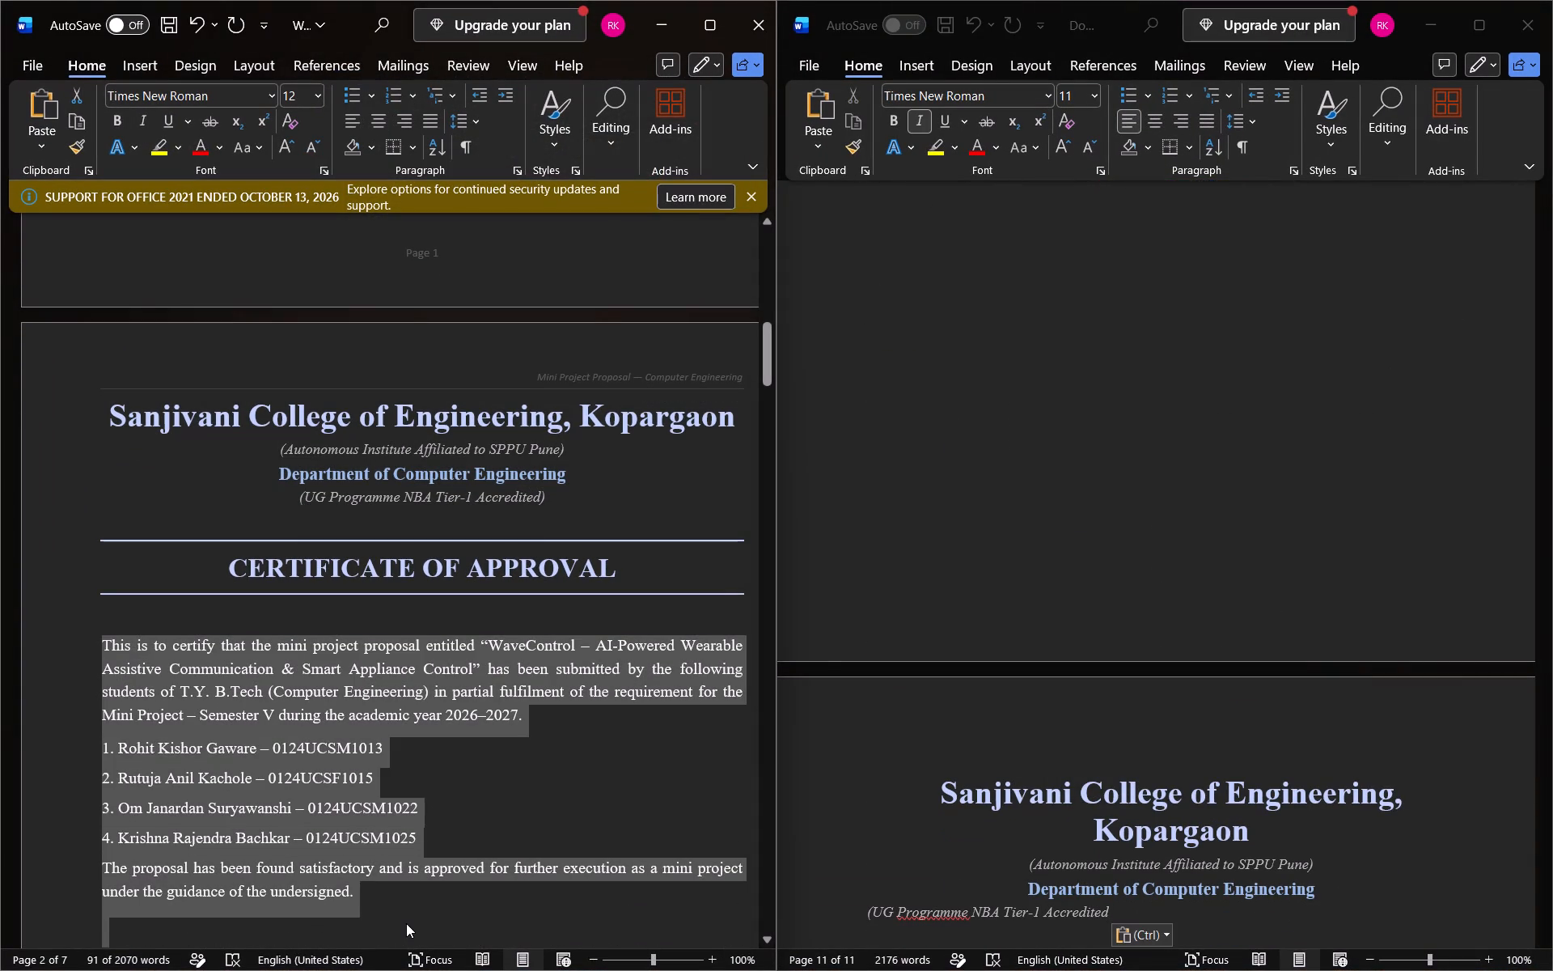
pyautogui.hotkey('ctrl', 'c')
pyautogui.scroll(-2, 989, 816)
pyautogui.click(989, 816)
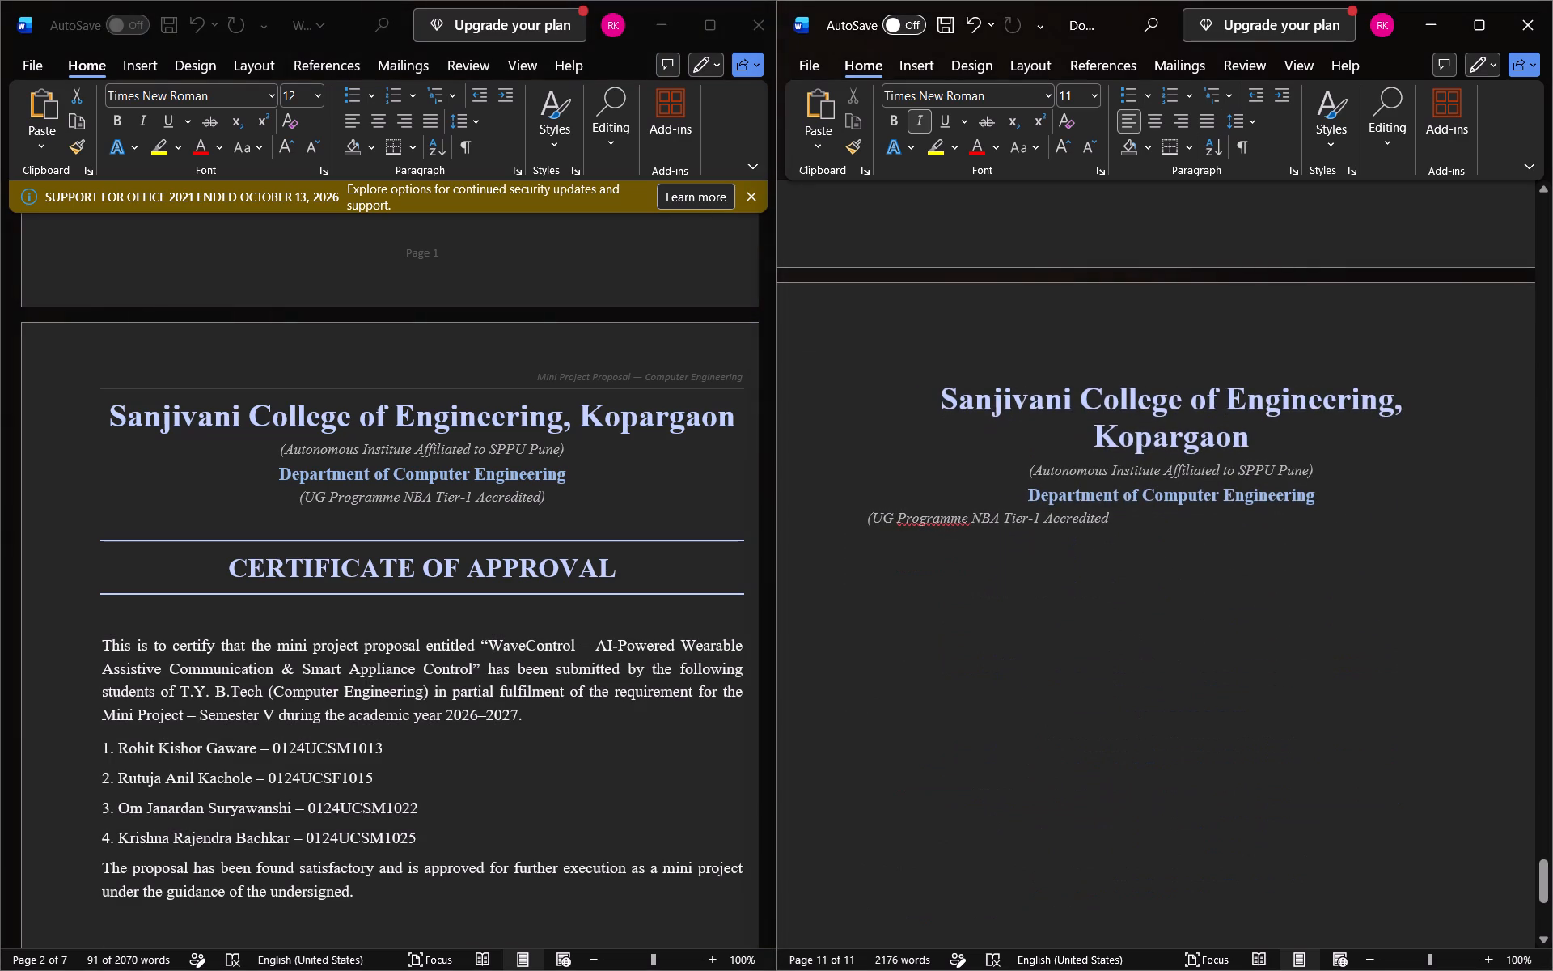
pyautogui.hotkey('ctrl', 'v')
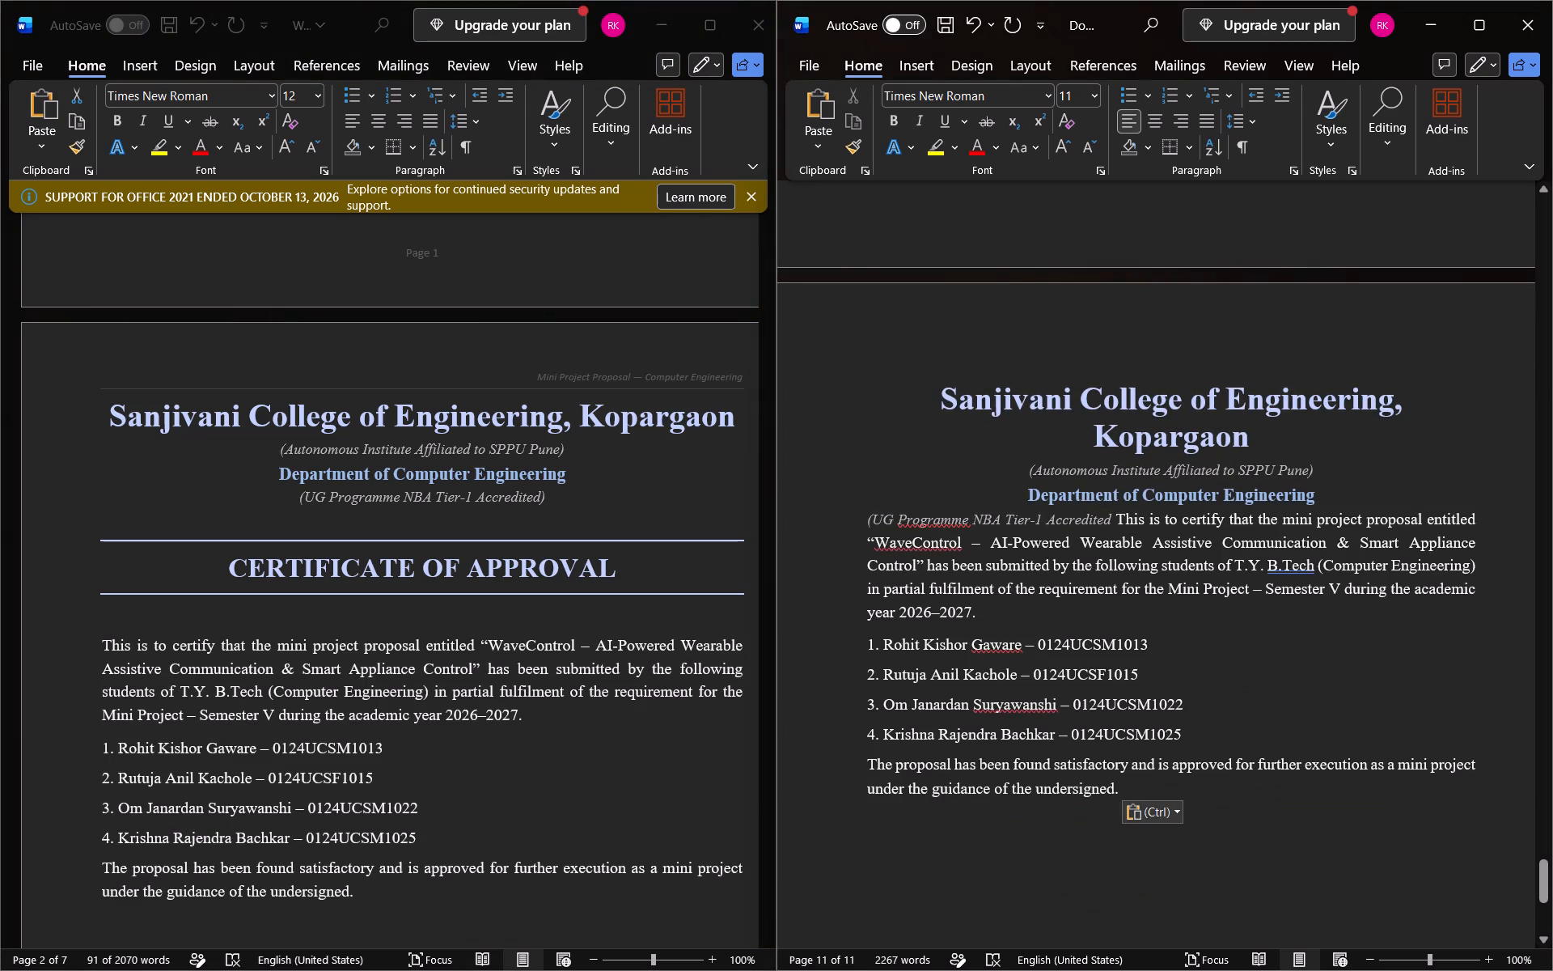
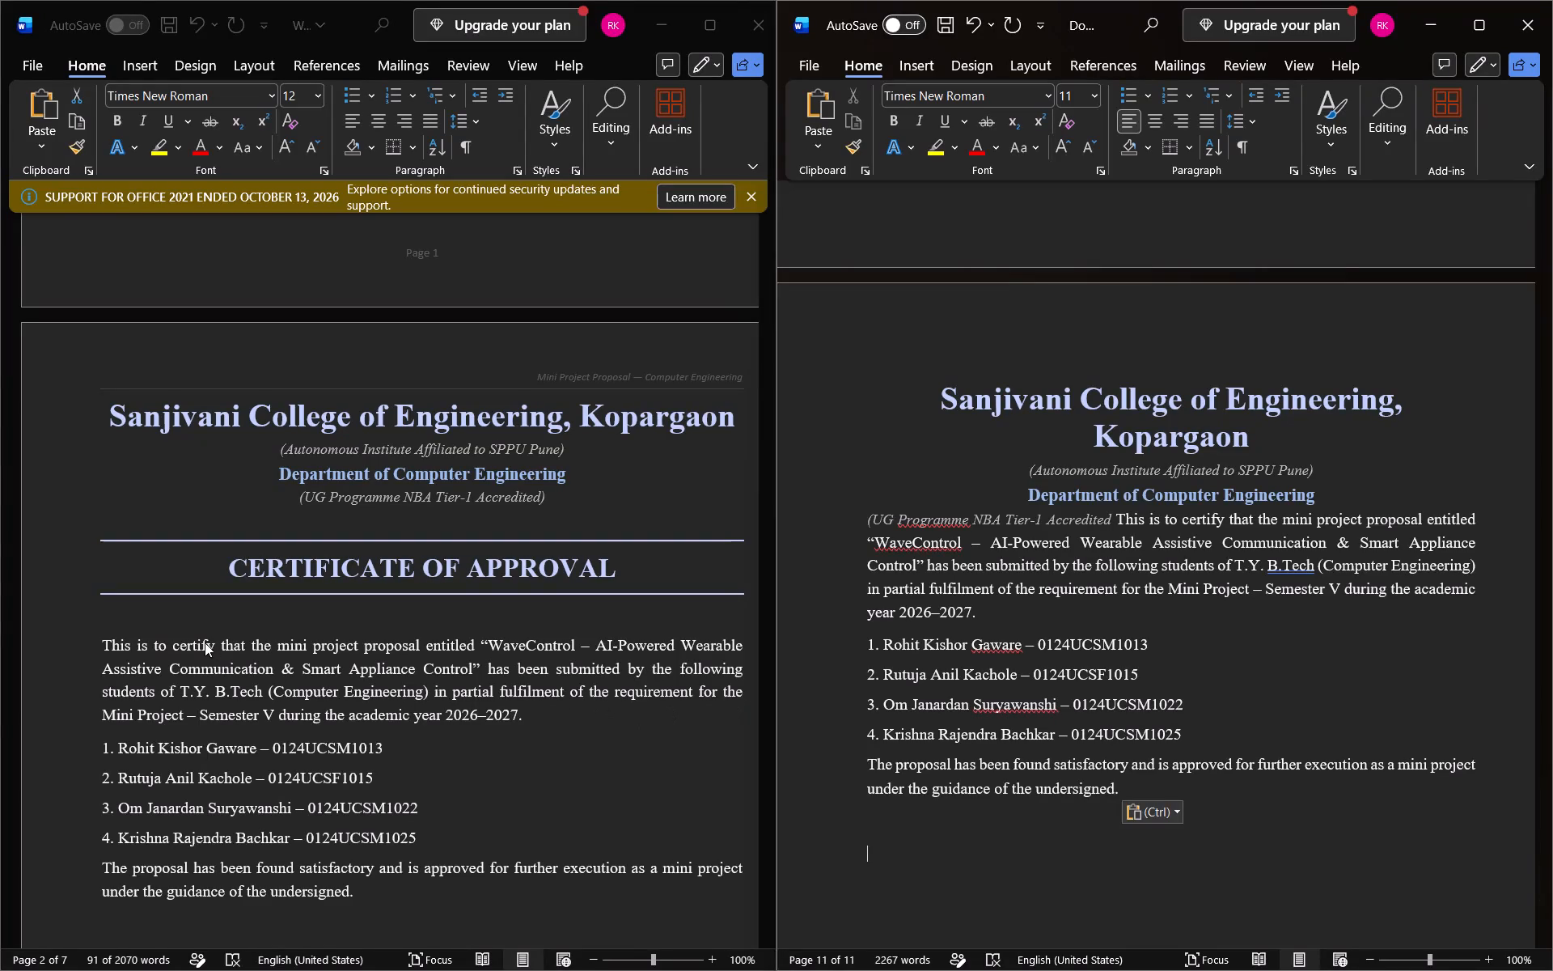
# Copy the certificate's opening paragraph, from "This is to certify" through "academic year 2026–2027", and paste it at the new document's end.
pyautogui.doubleClick(117, 638)
pyautogui.moveTo(117, 638); pyautogui.dragTo(125, 640)
pyautogui.tripleClick(125, 640)
pyautogui.click(125, 640)
pyautogui.tripleClick(125, 640)
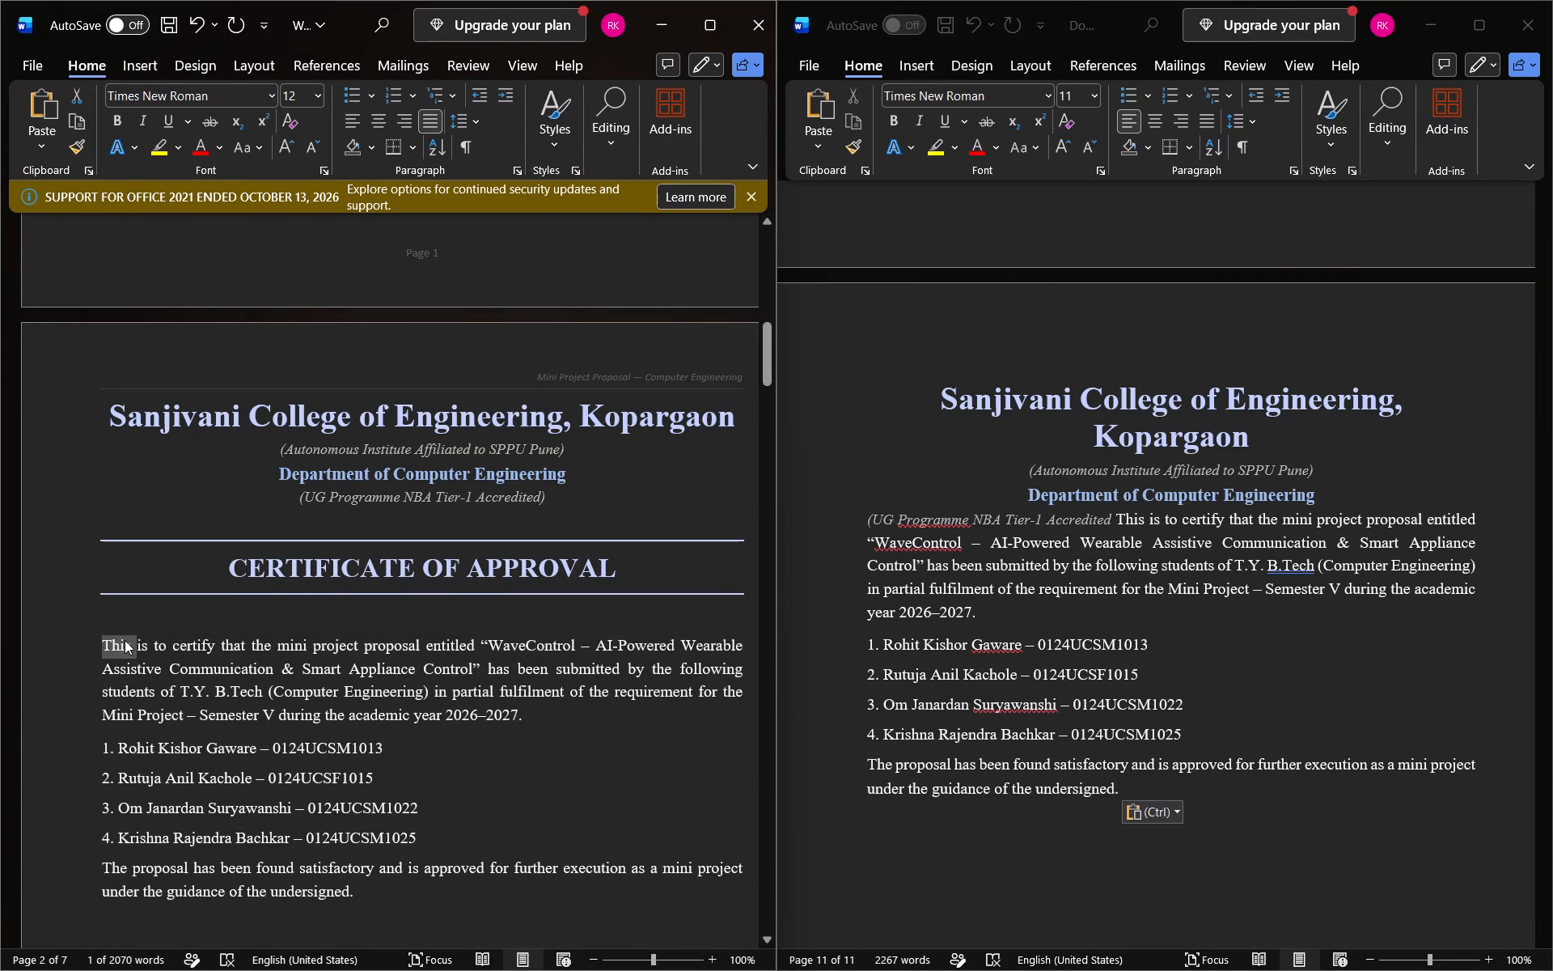
pyautogui.hotkey('ctrl', 'c')
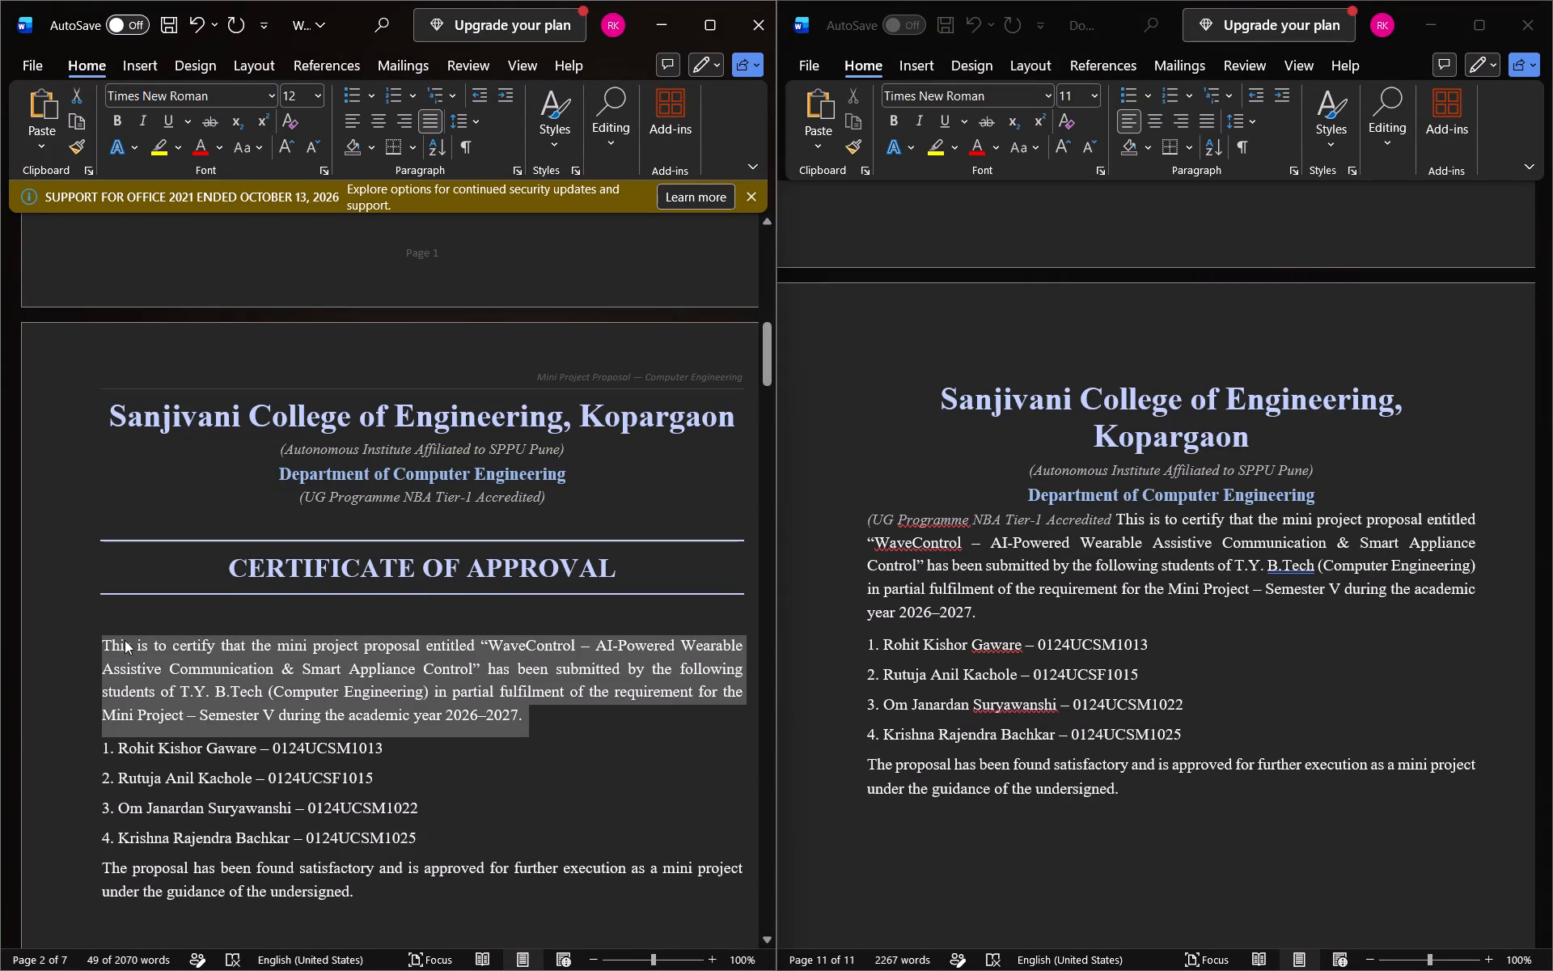
pyautogui.click(930, 829)
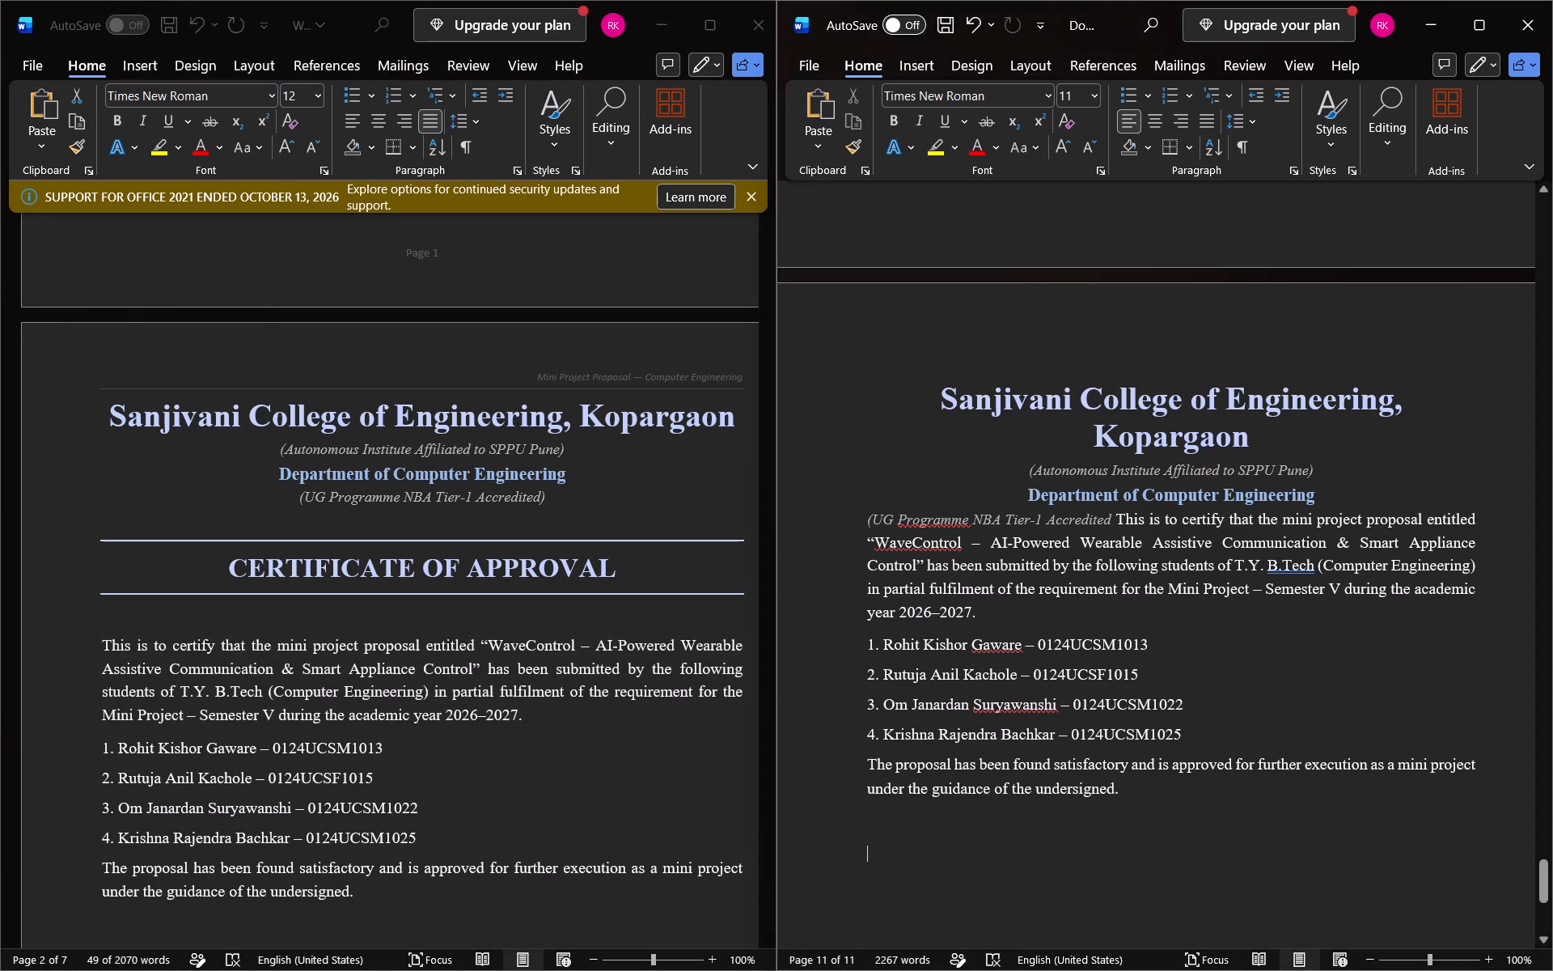
pyautogui.hotkey('ctrl', 'v')
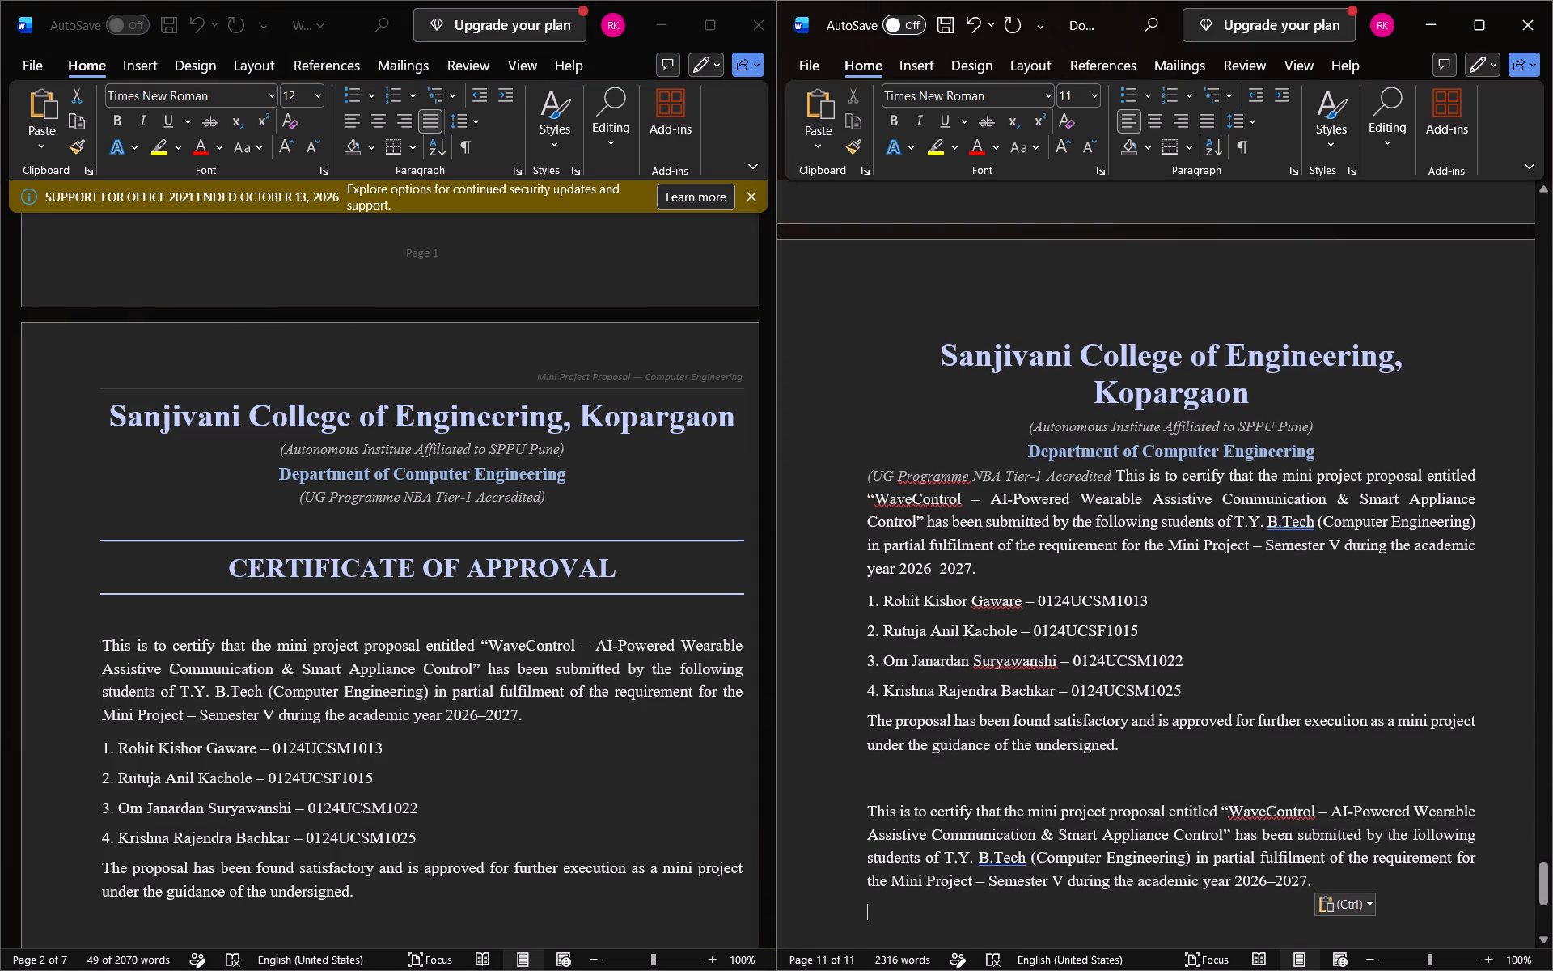
# Copy the certificate text from the fourth student's name through "guidance of the undersigned" and paste it below the last pasted paragraph.
pyautogui.scroll(-1, 930, 829)
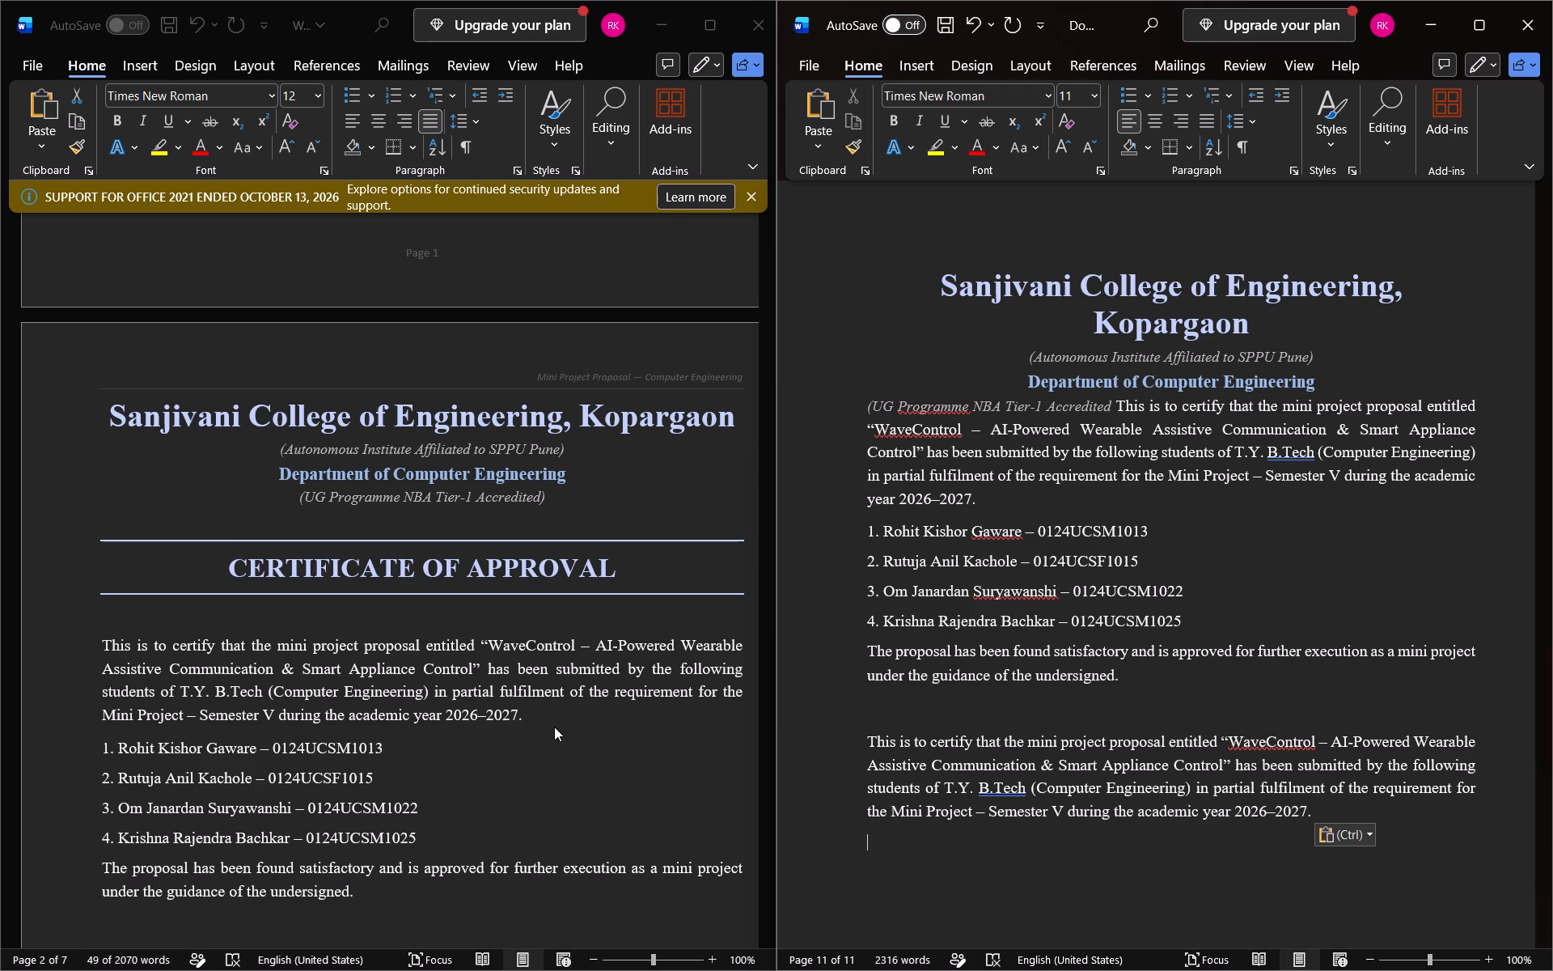
pyautogui.scroll(-1, 554, 727)
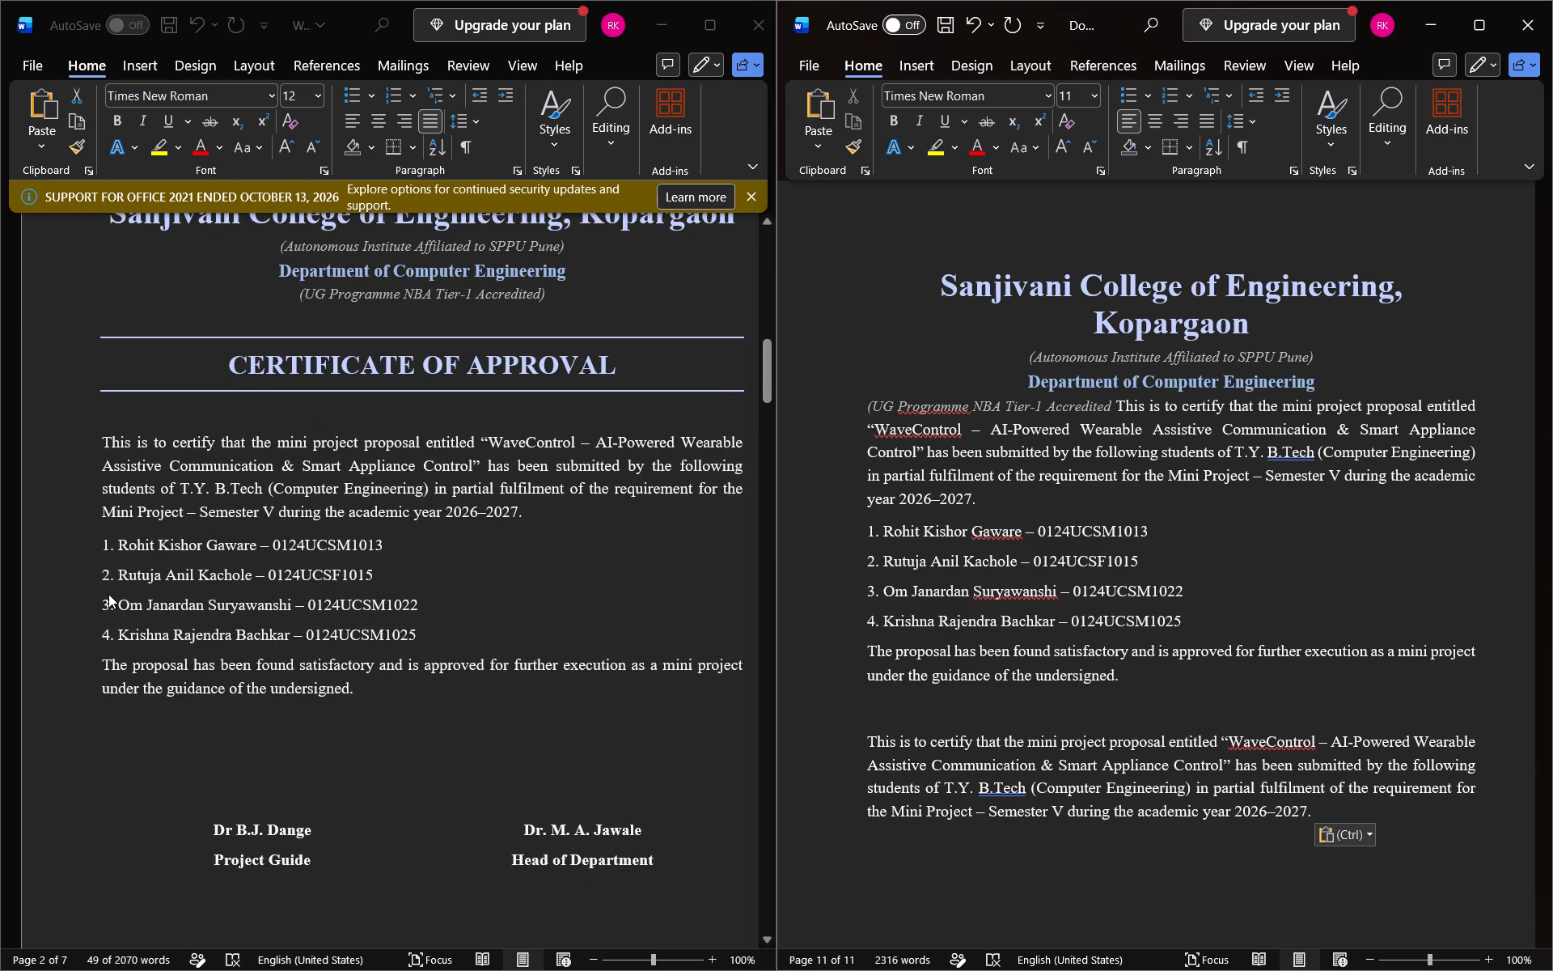
pyautogui.click(108, 594)
pyautogui.moveTo(108, 594); pyautogui.dragTo(406, 685)
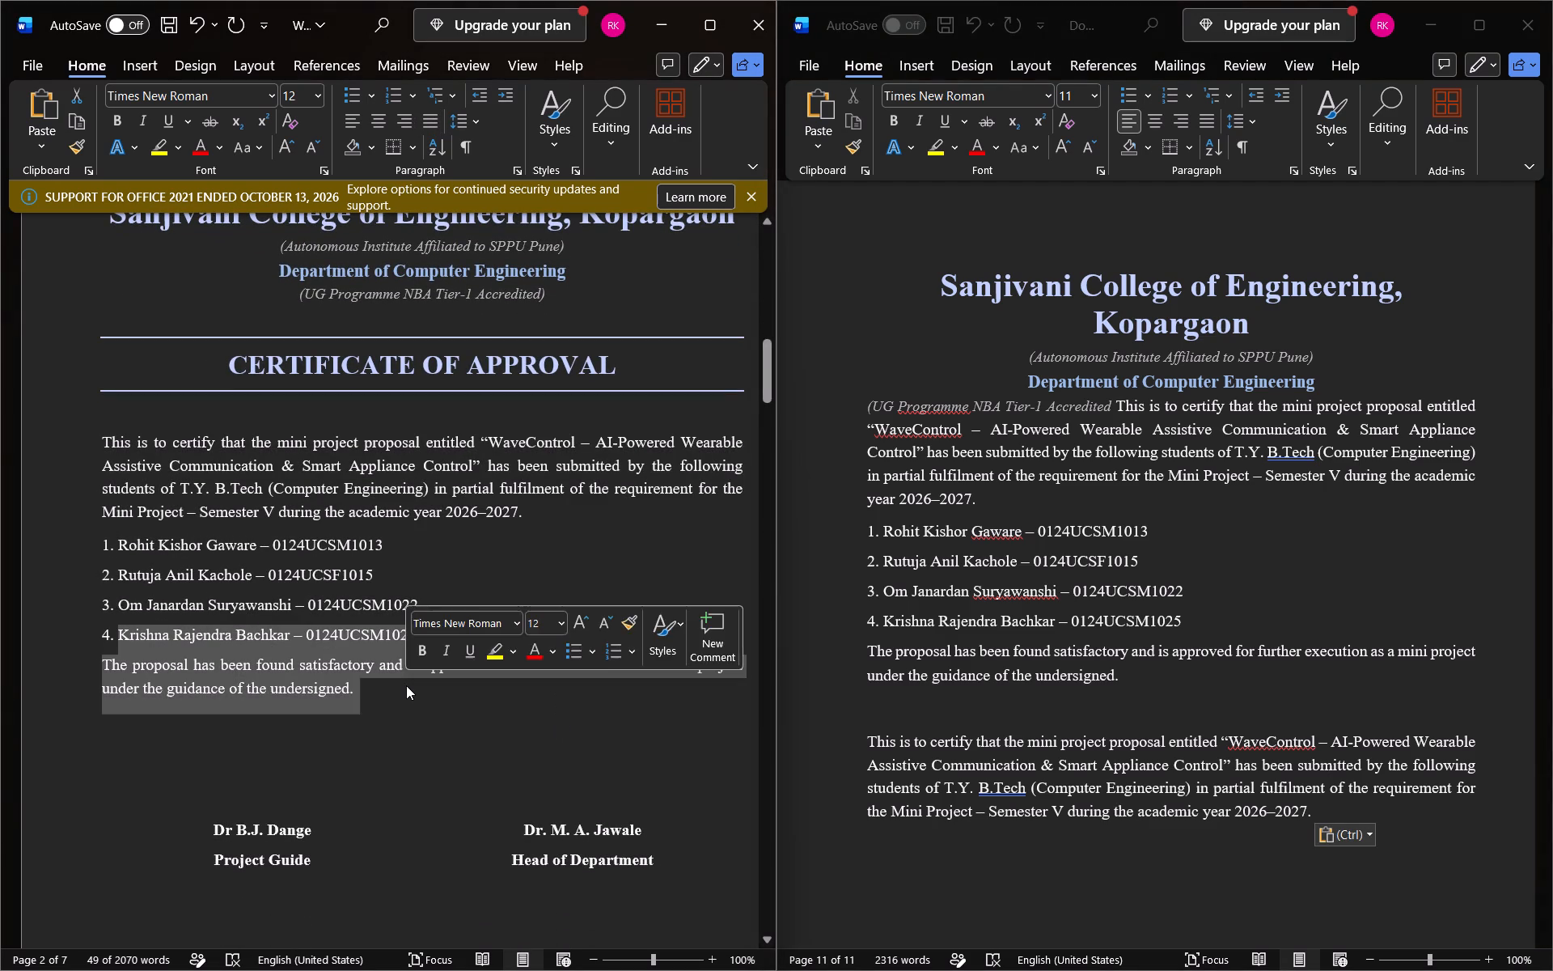
pyautogui.hotkey('ctrl', 'c')
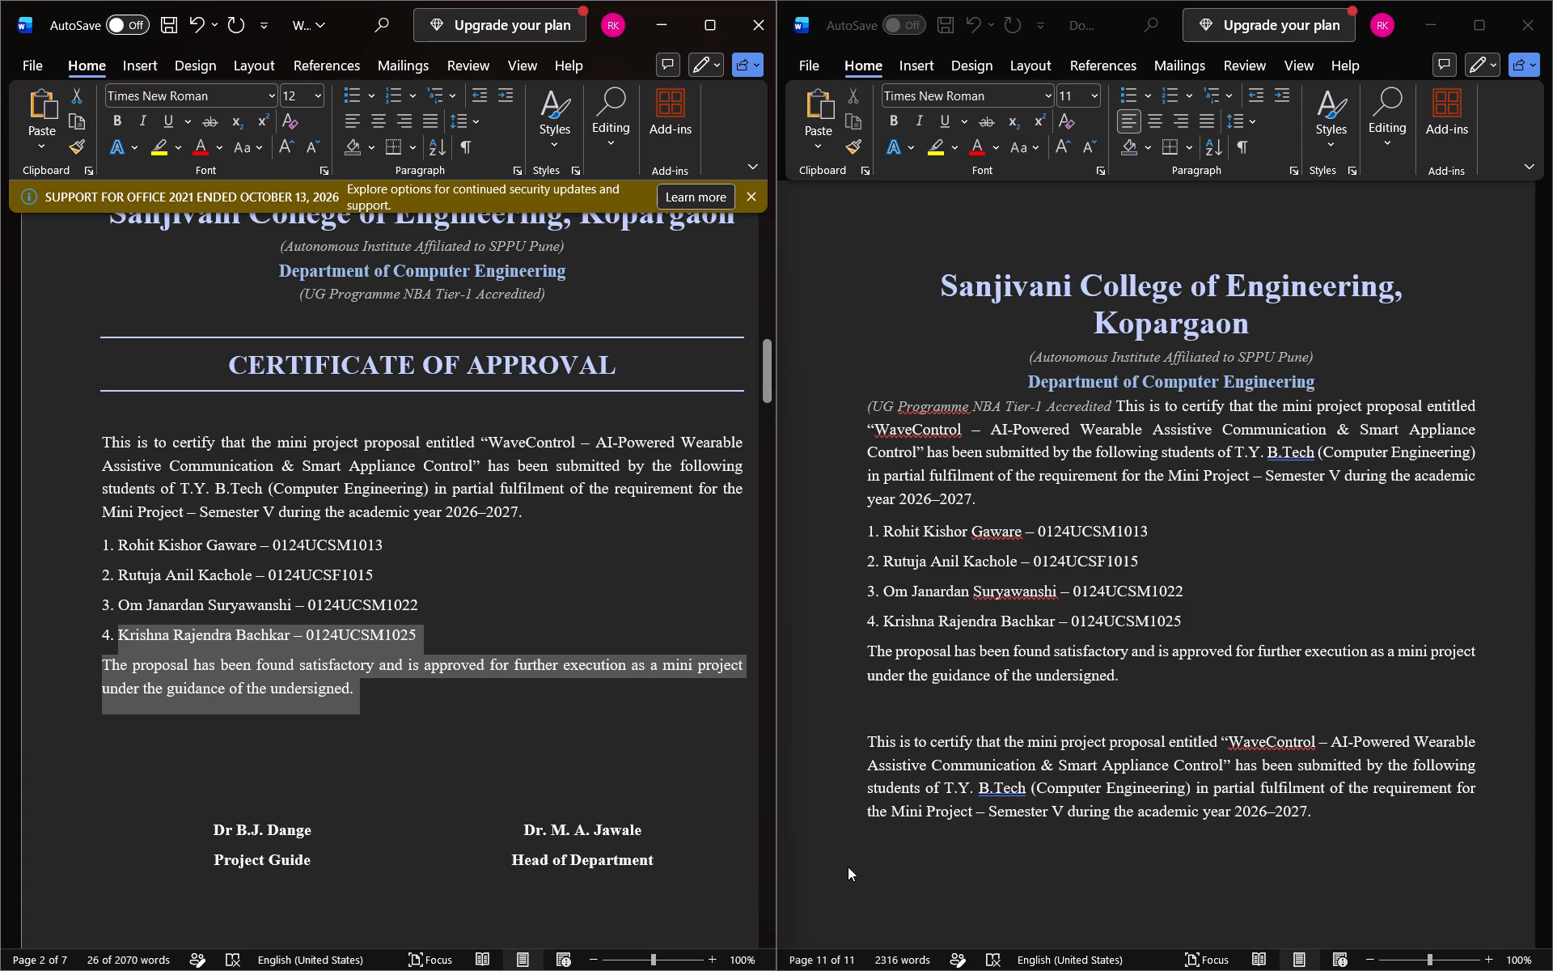
pyautogui.click(875, 865)
pyautogui.hotkey('ctrl', 'v')
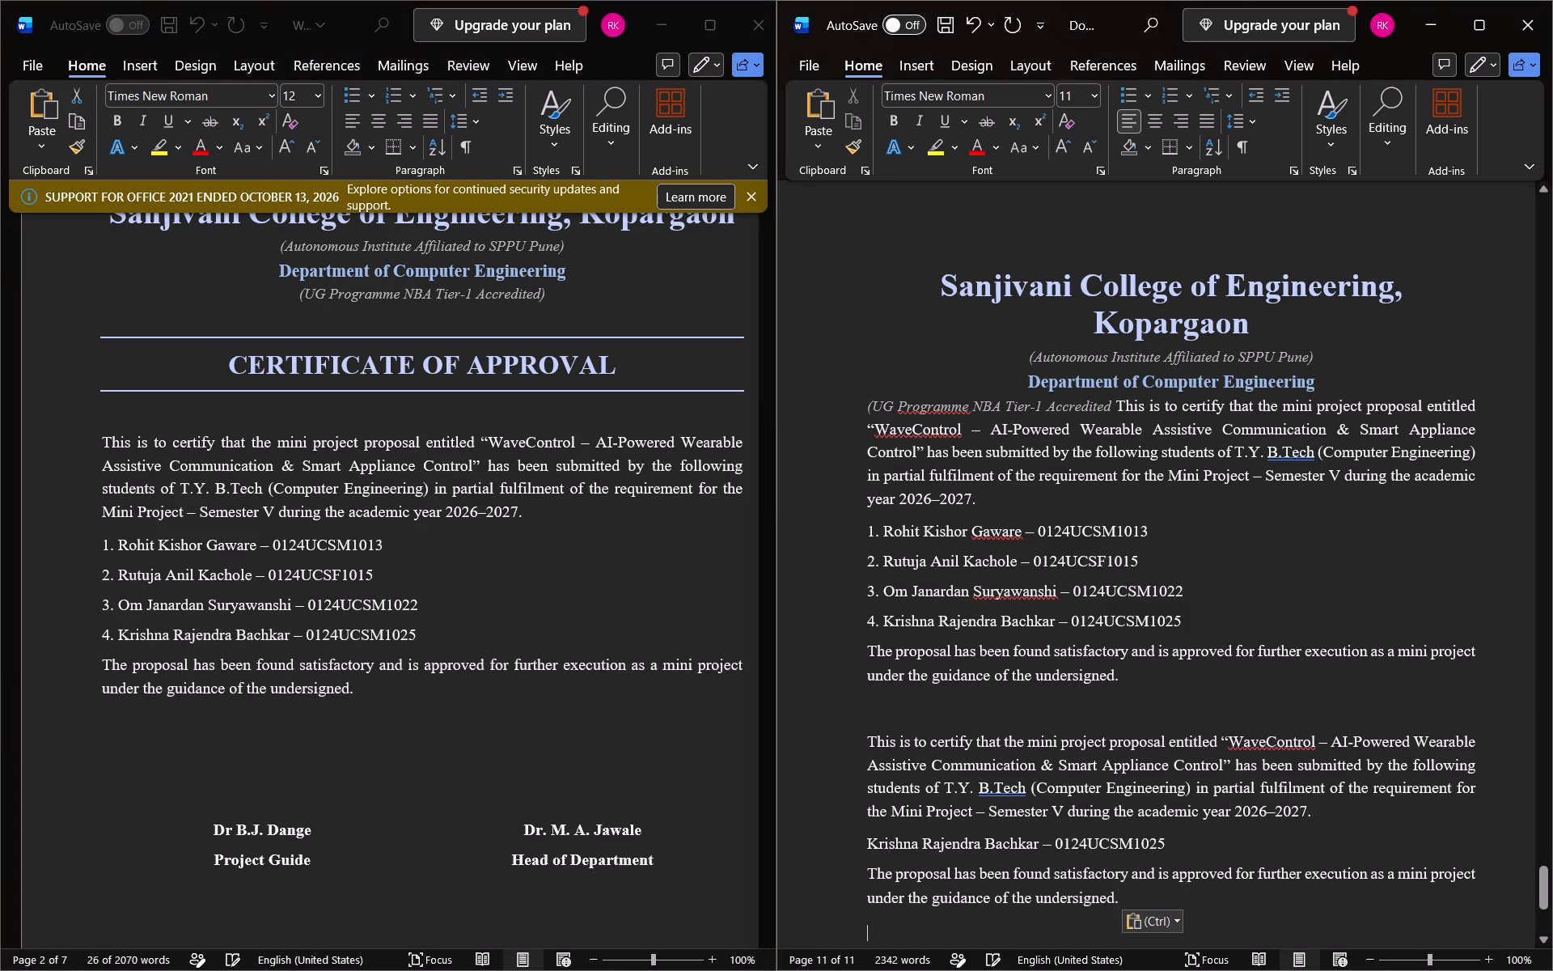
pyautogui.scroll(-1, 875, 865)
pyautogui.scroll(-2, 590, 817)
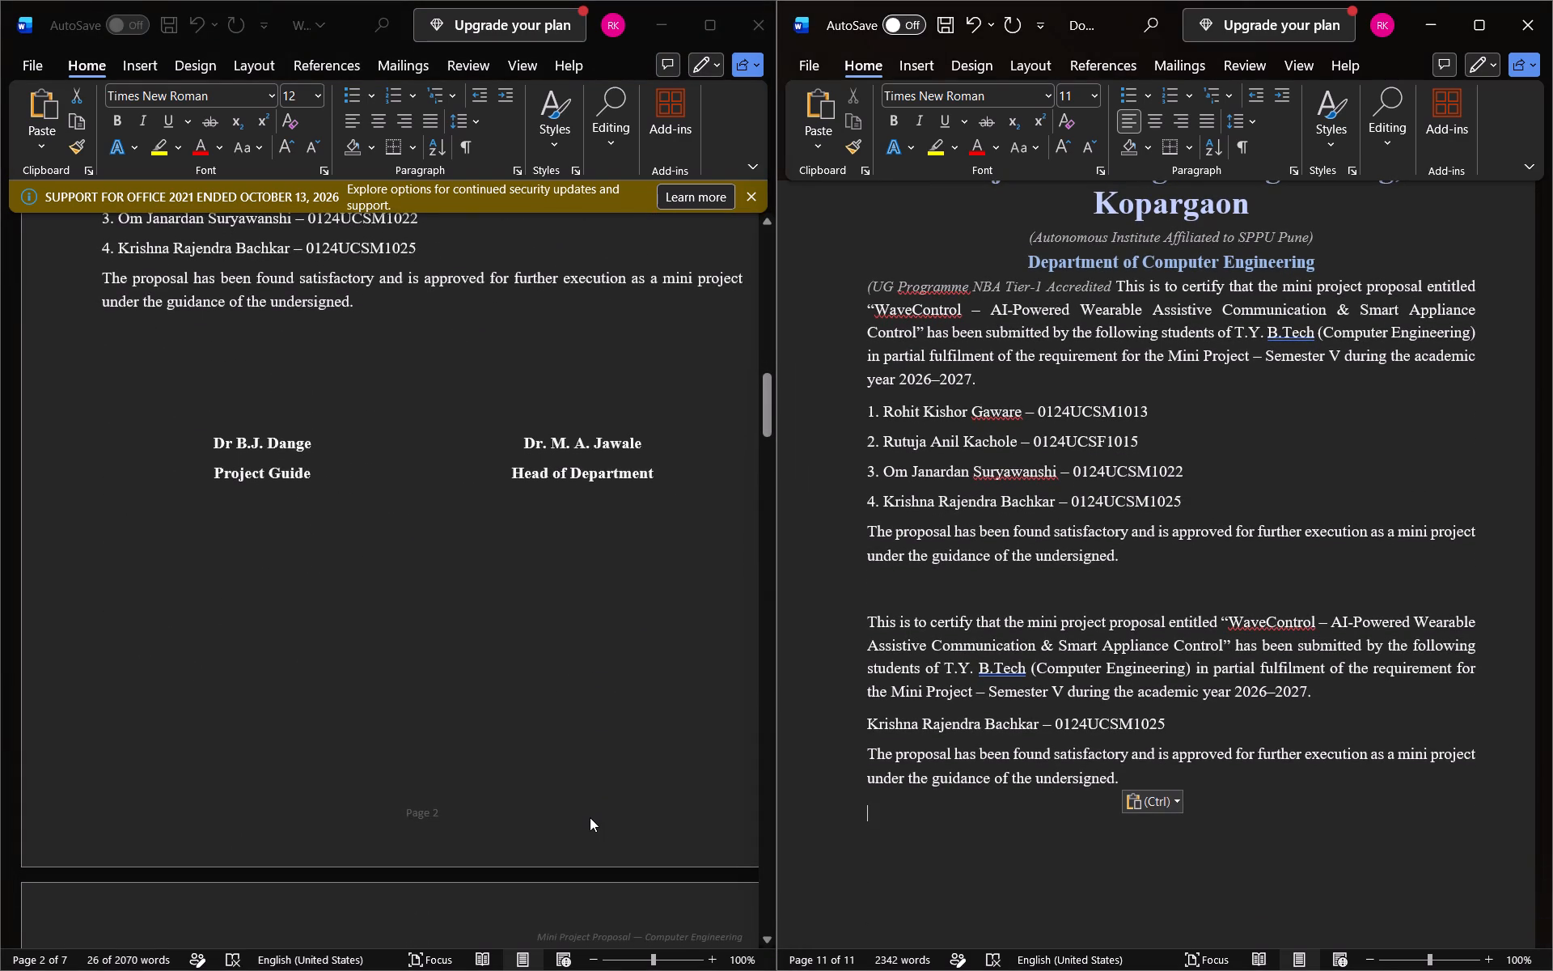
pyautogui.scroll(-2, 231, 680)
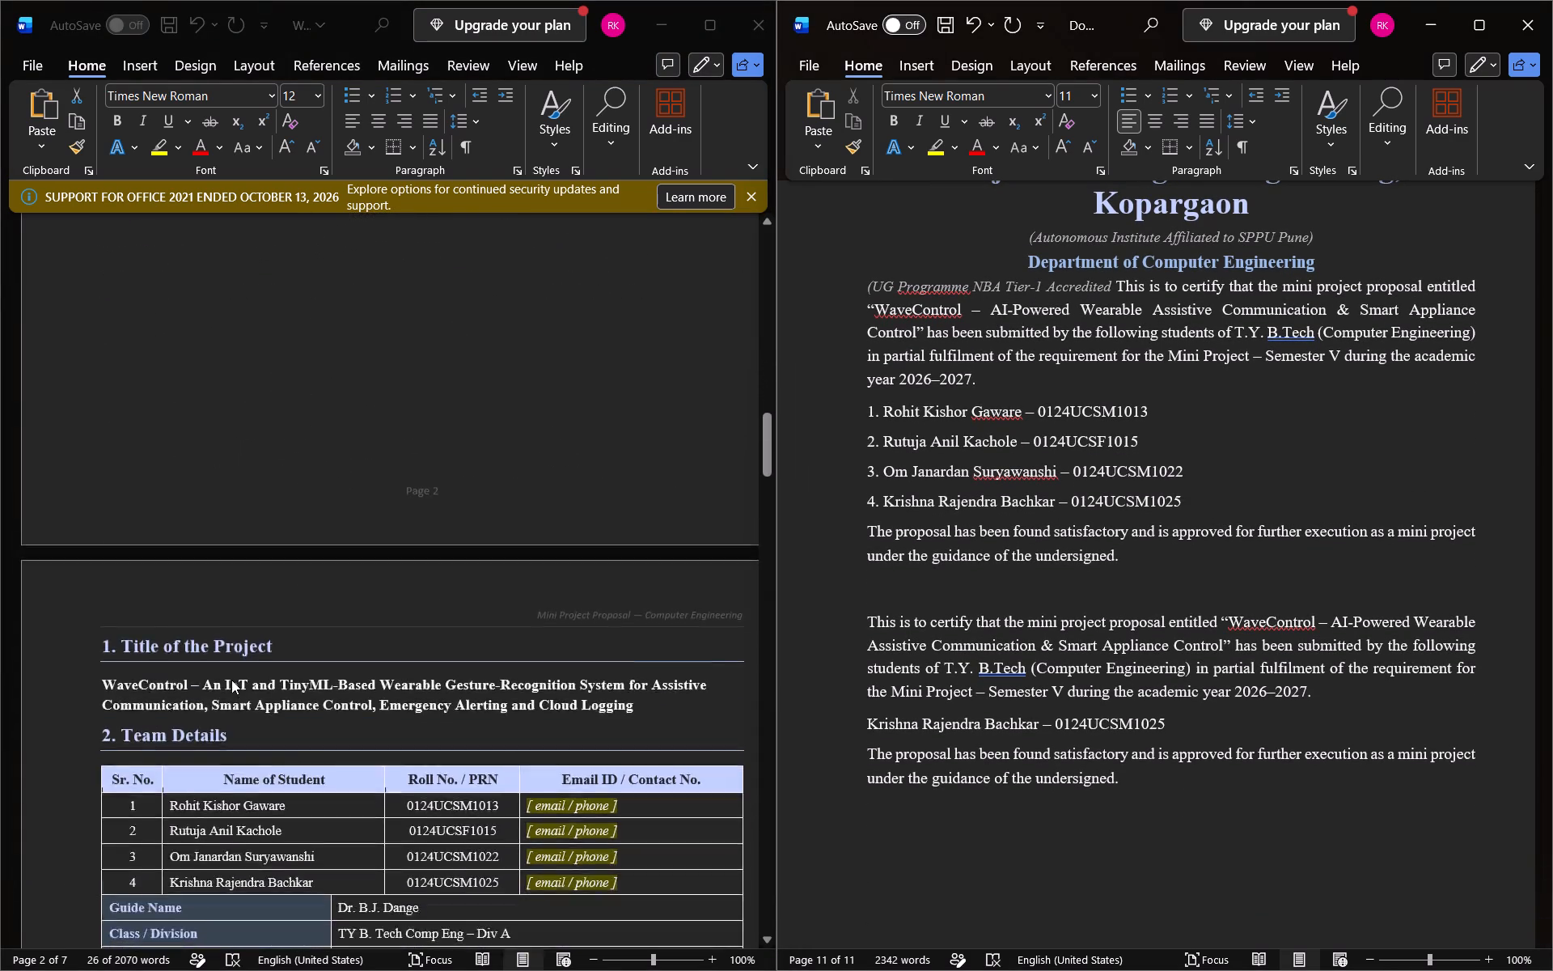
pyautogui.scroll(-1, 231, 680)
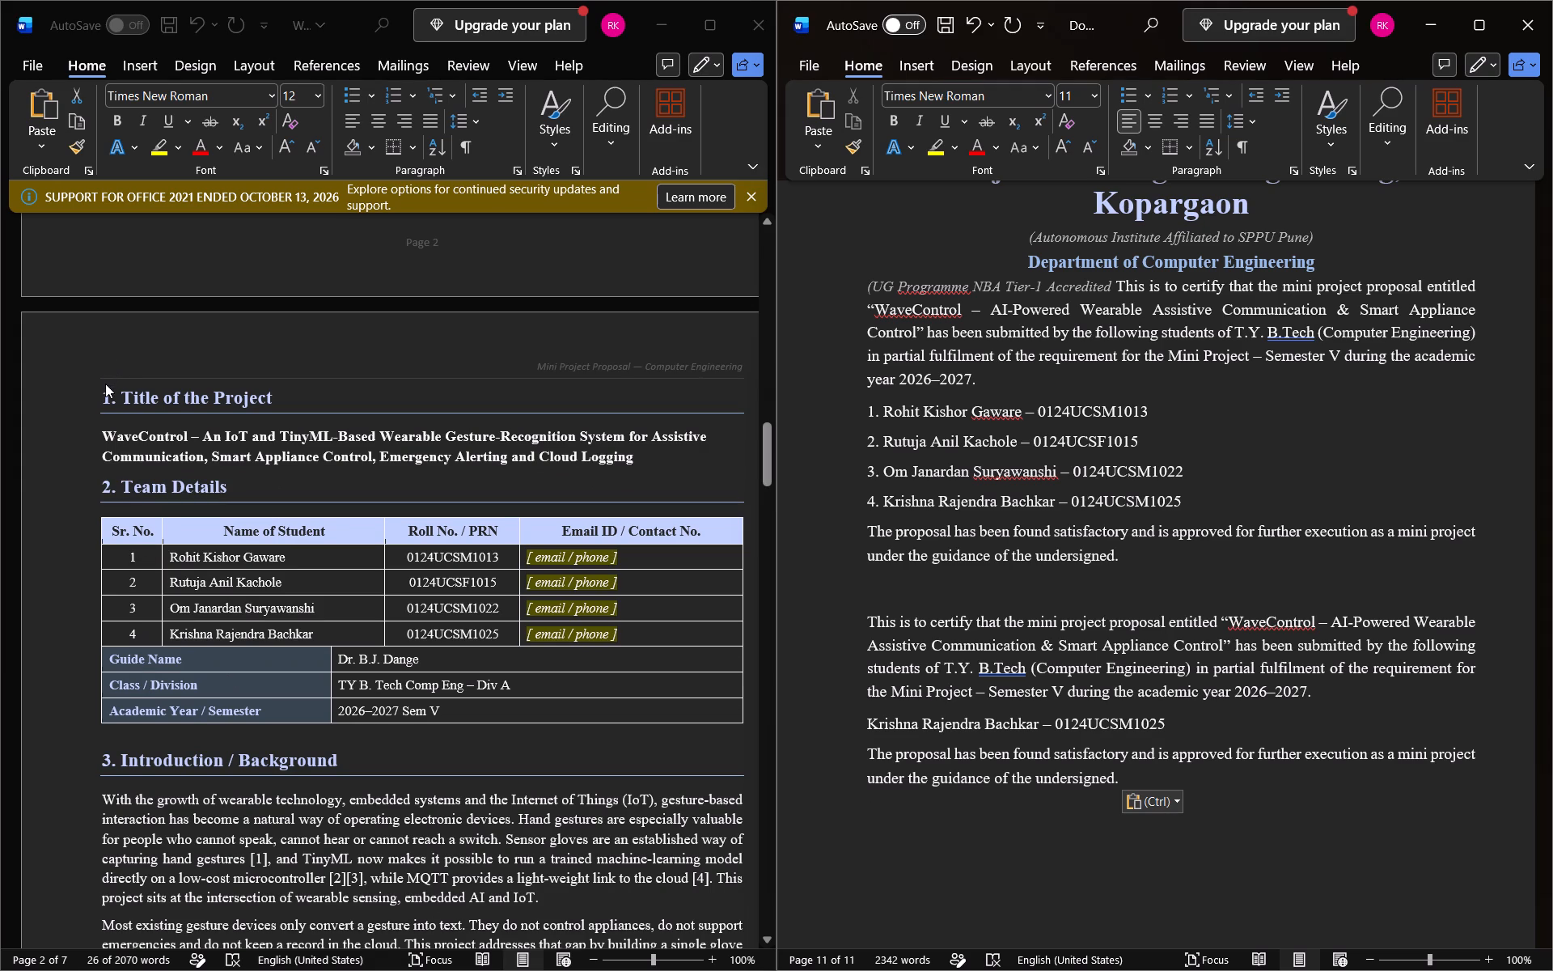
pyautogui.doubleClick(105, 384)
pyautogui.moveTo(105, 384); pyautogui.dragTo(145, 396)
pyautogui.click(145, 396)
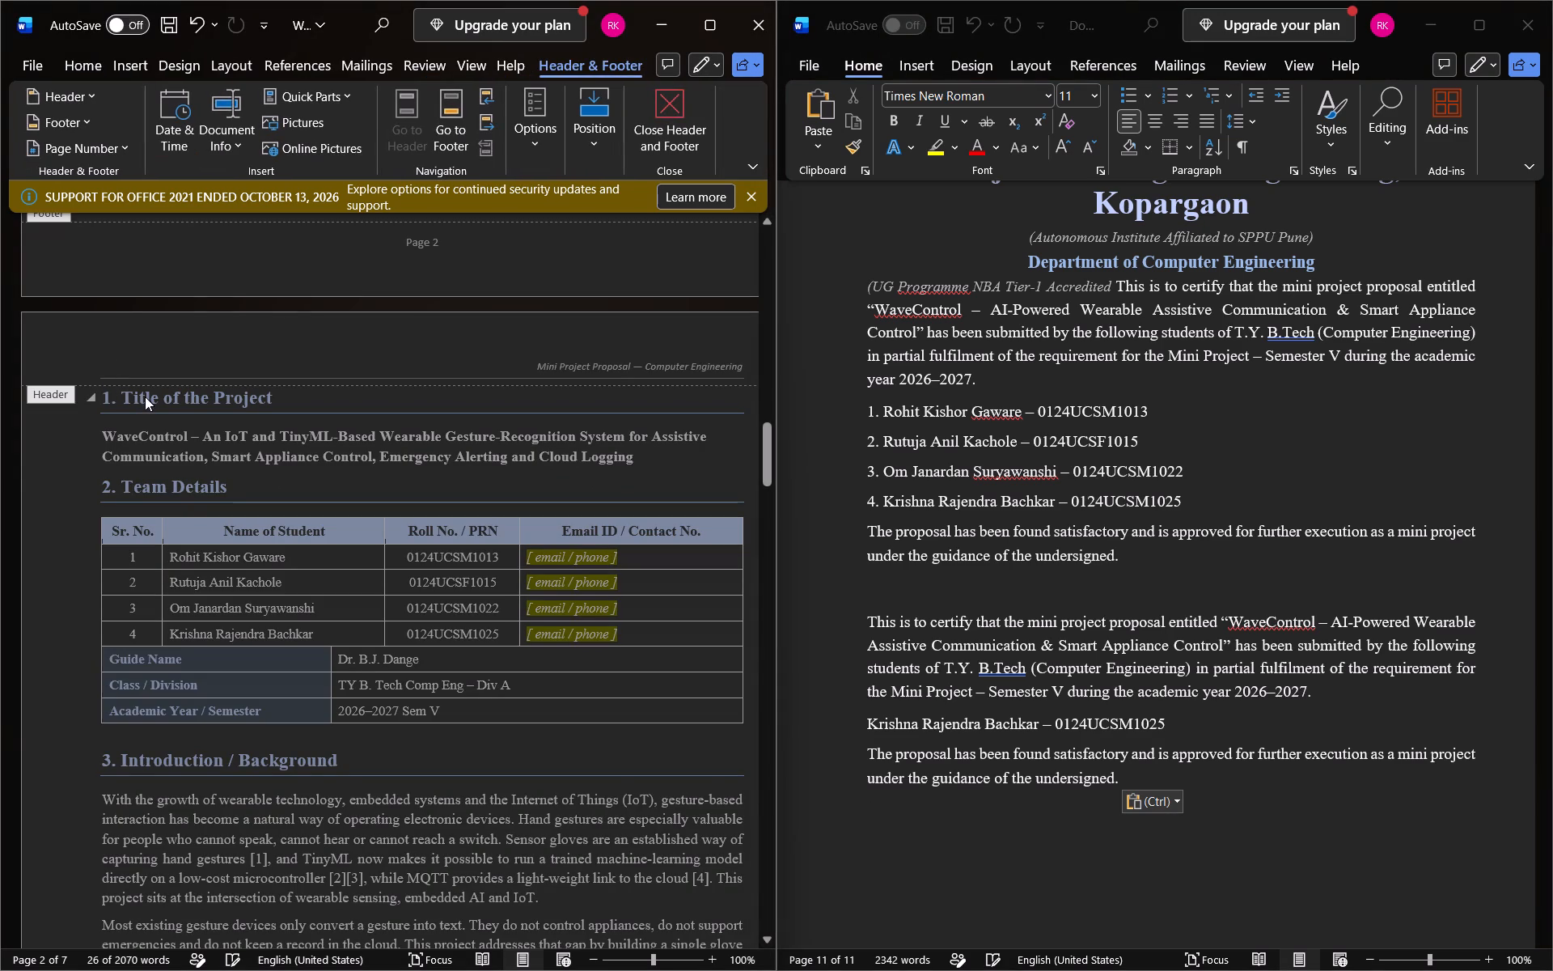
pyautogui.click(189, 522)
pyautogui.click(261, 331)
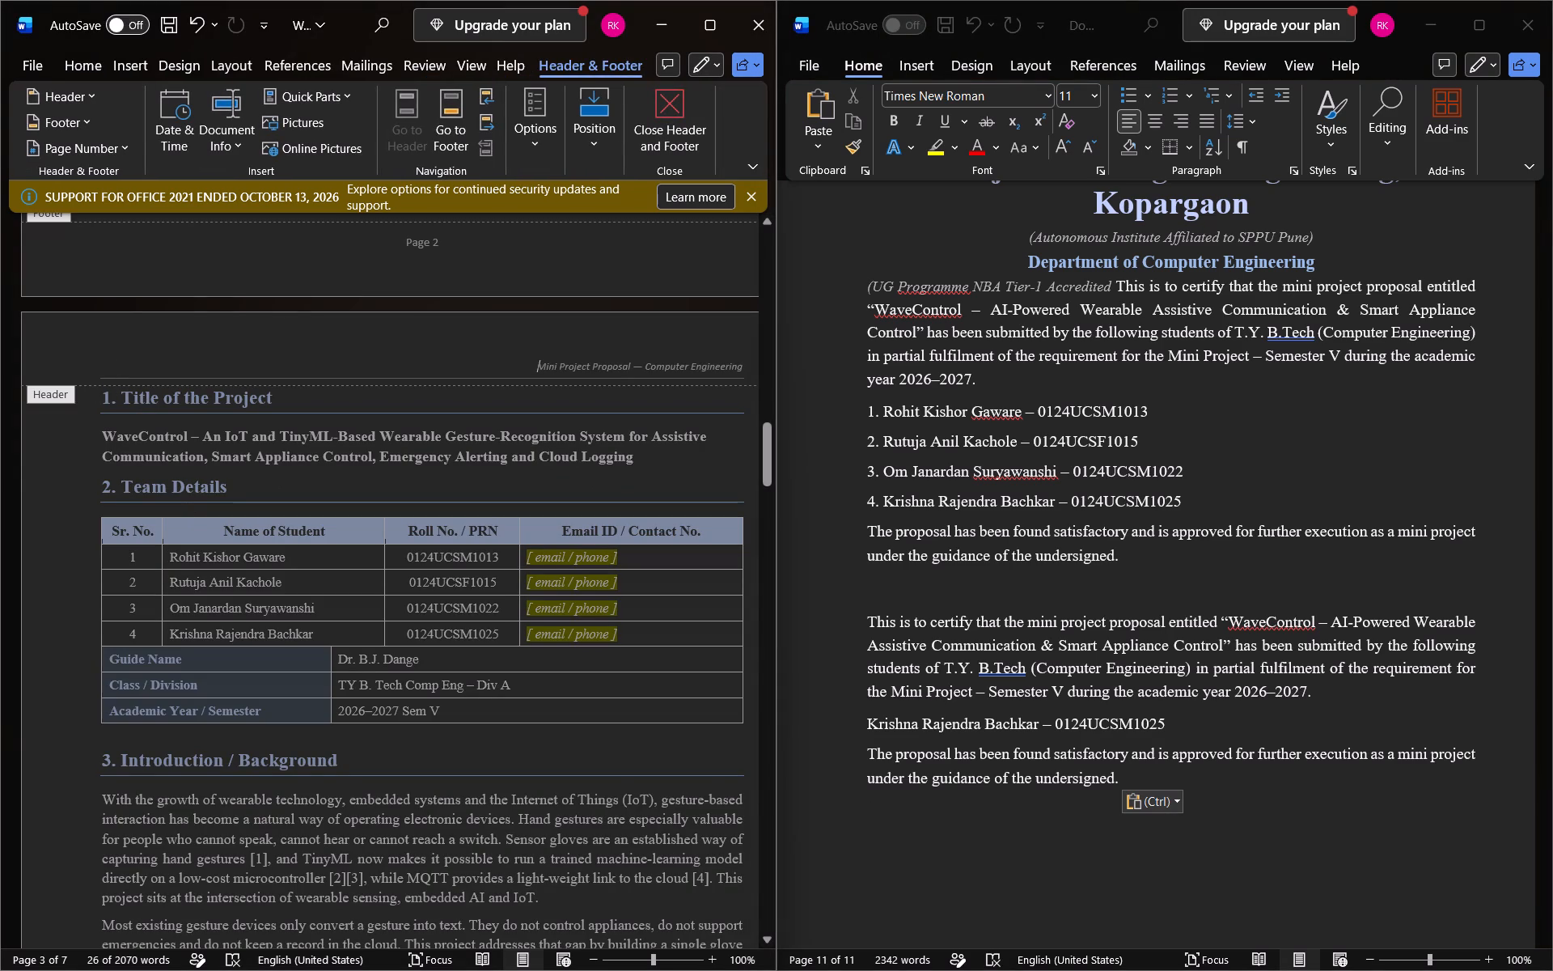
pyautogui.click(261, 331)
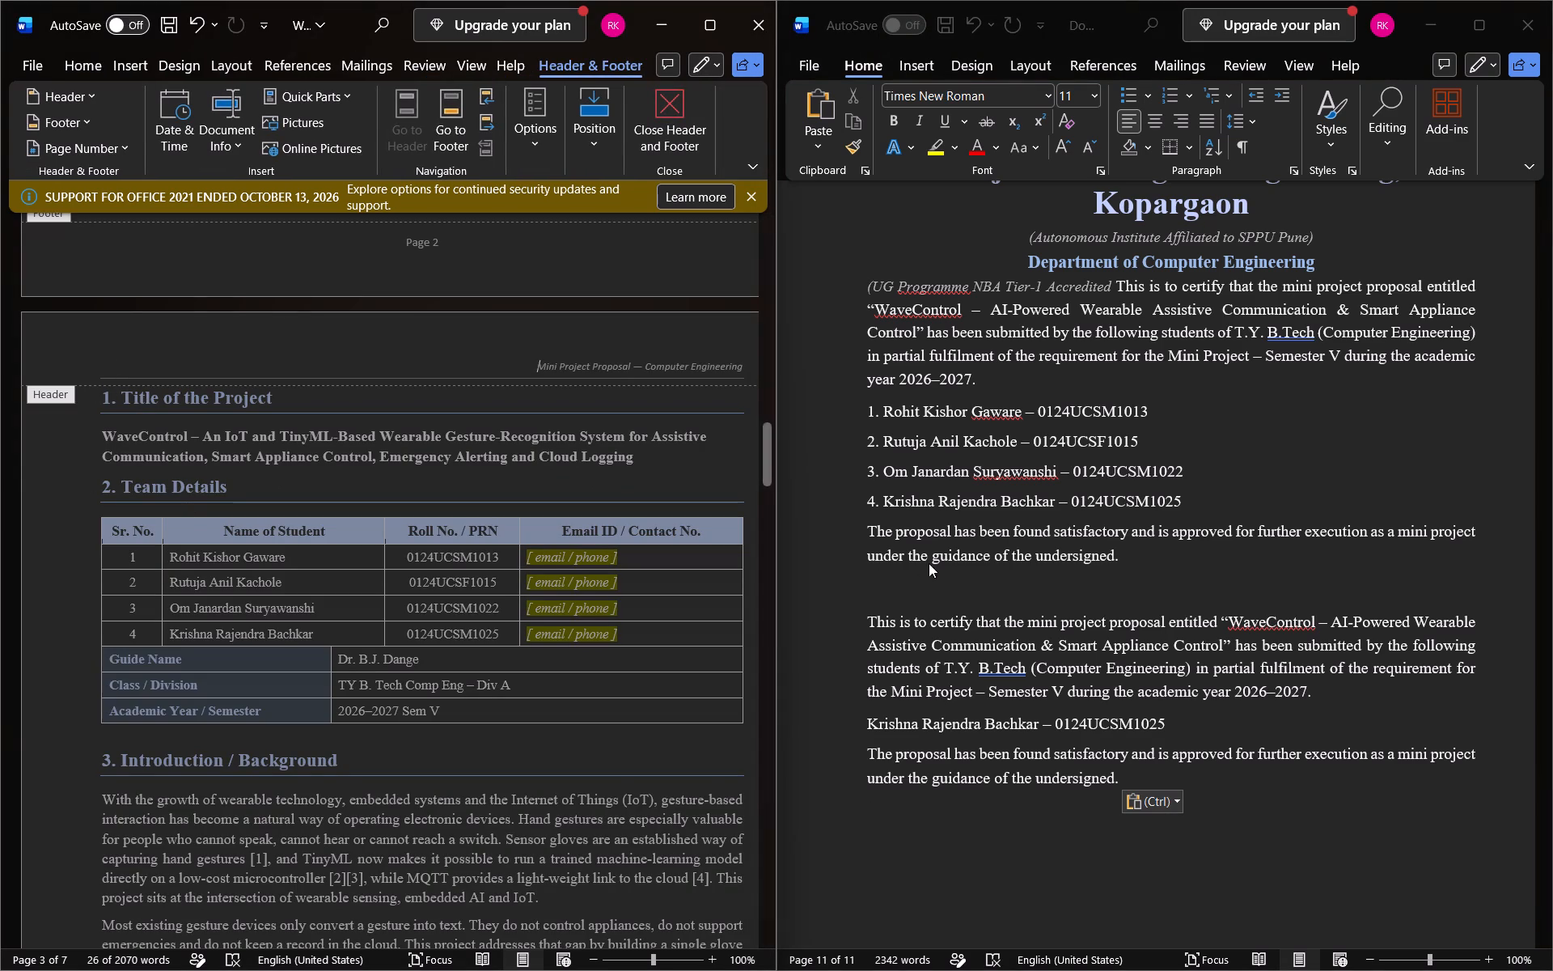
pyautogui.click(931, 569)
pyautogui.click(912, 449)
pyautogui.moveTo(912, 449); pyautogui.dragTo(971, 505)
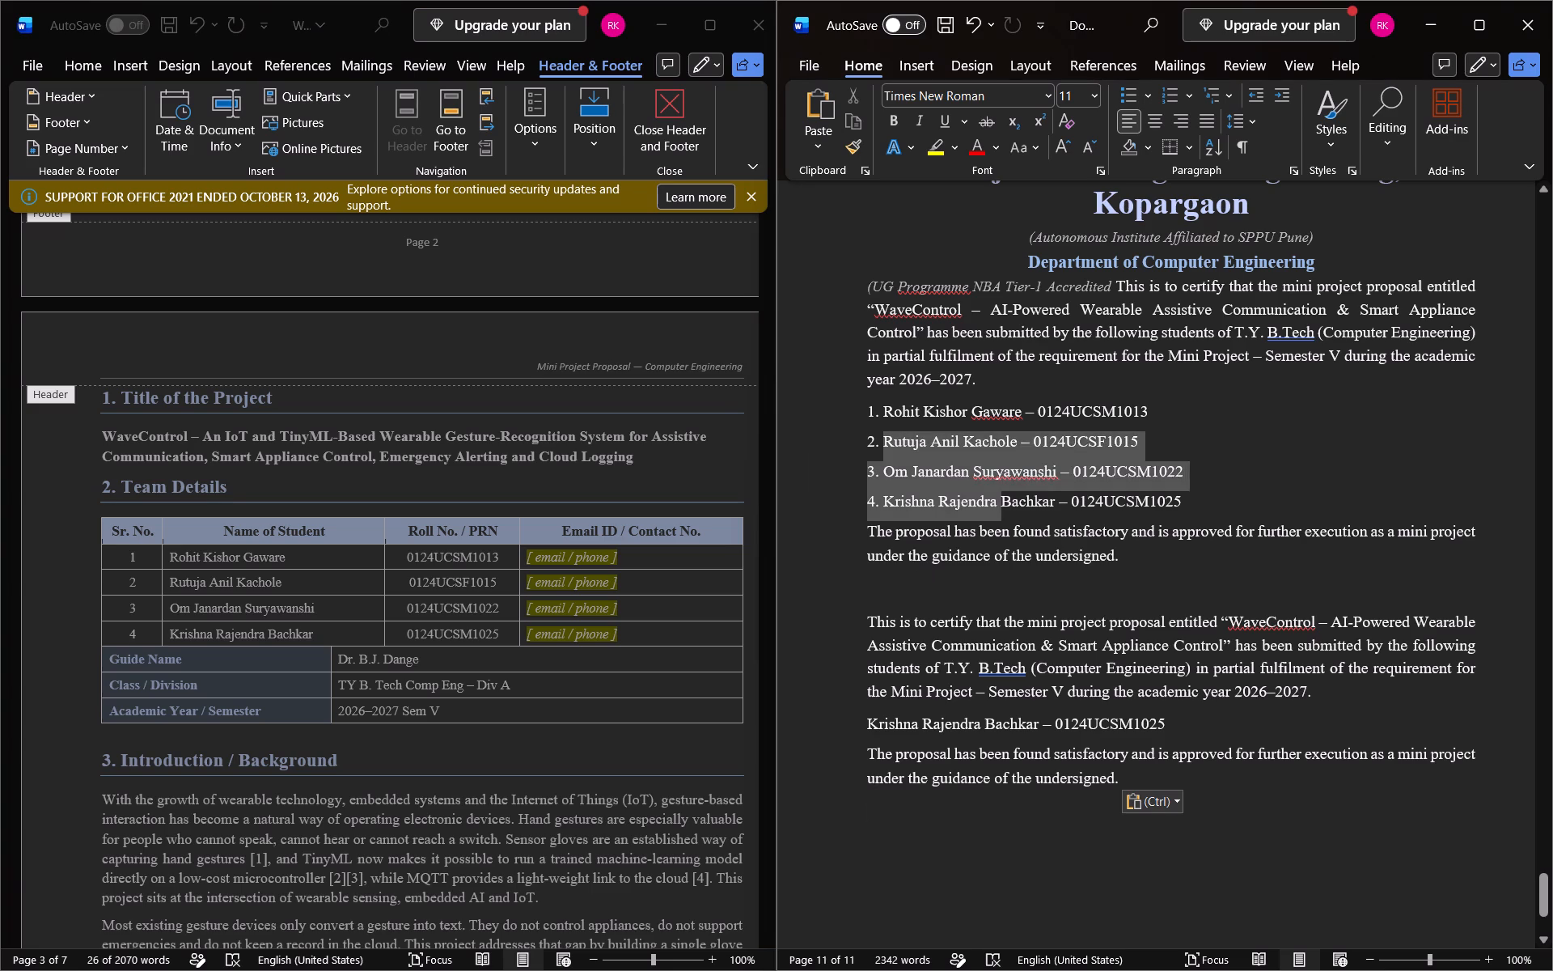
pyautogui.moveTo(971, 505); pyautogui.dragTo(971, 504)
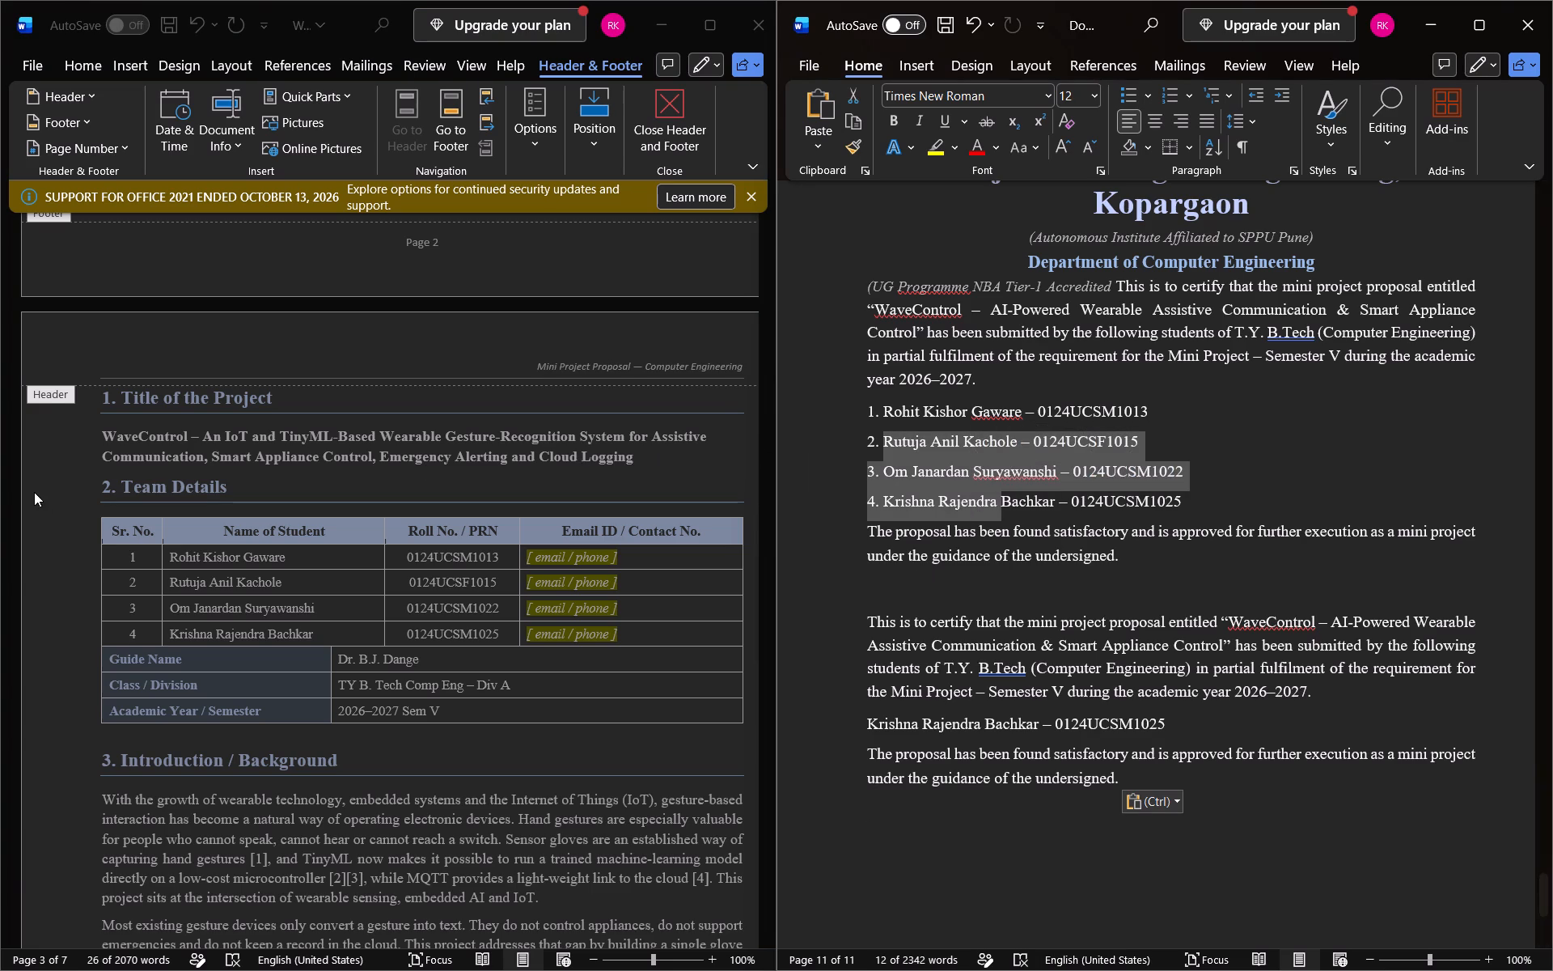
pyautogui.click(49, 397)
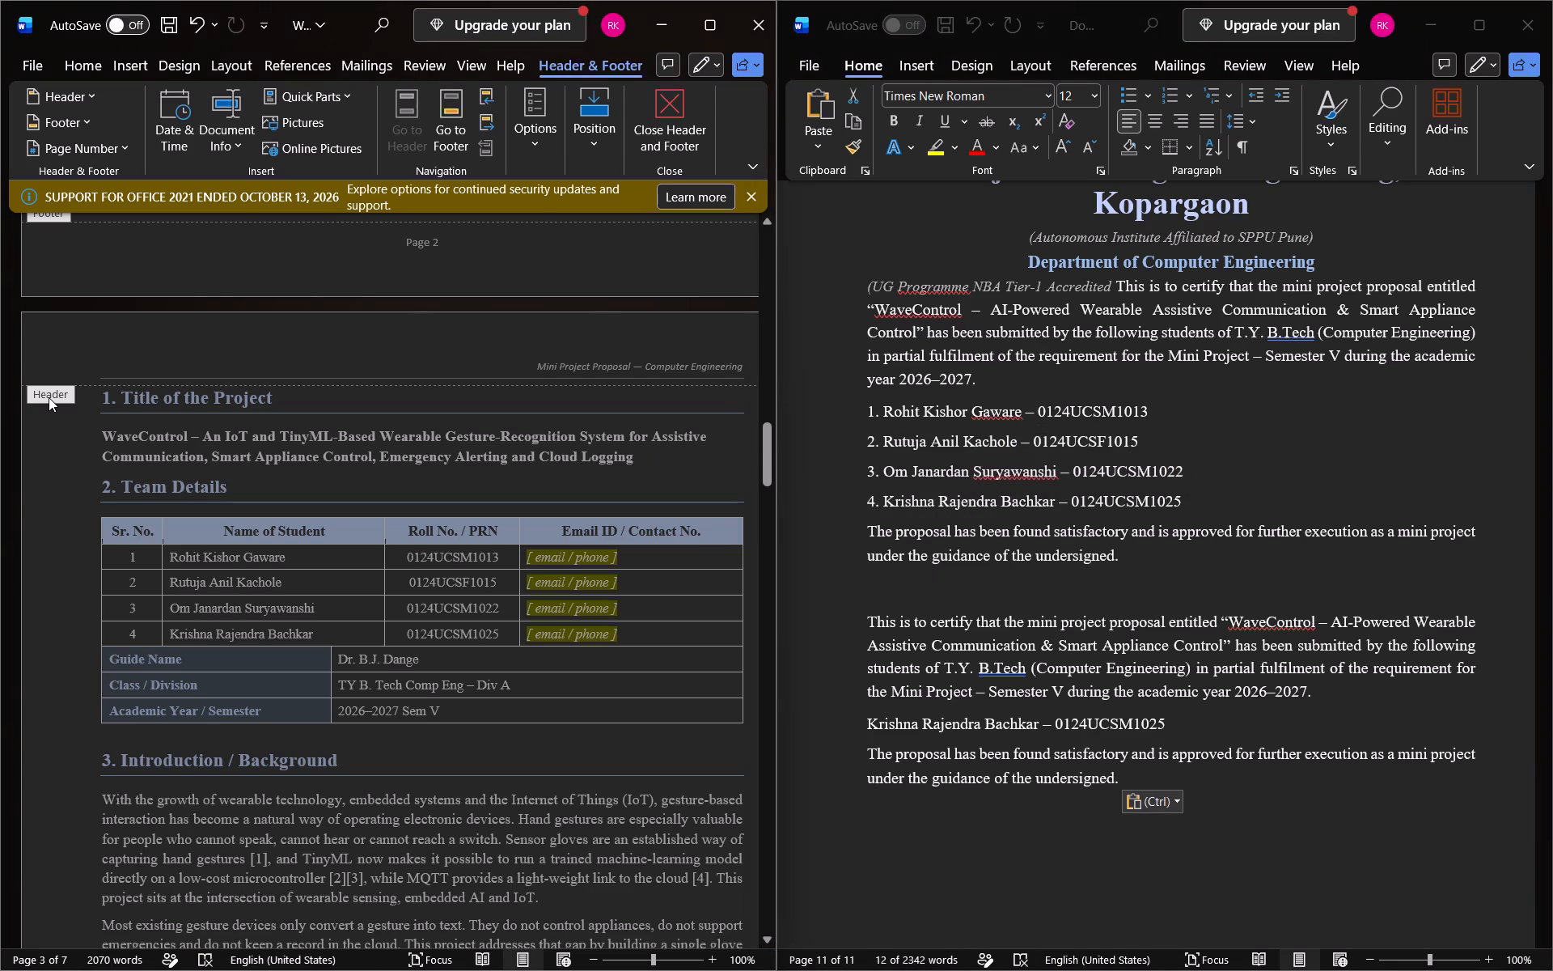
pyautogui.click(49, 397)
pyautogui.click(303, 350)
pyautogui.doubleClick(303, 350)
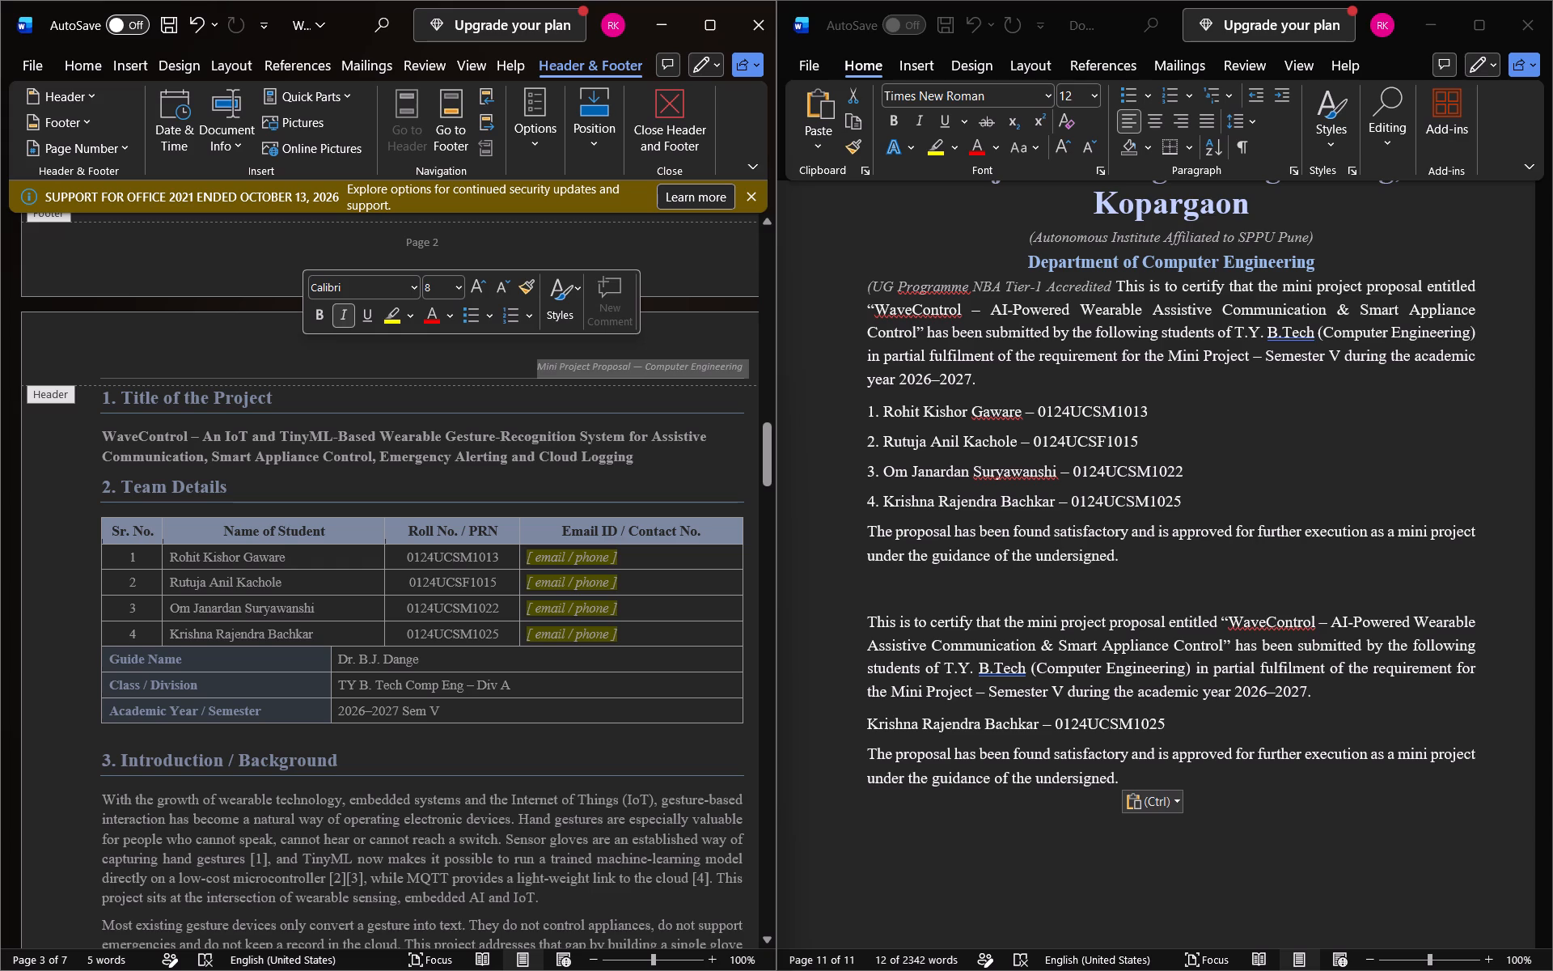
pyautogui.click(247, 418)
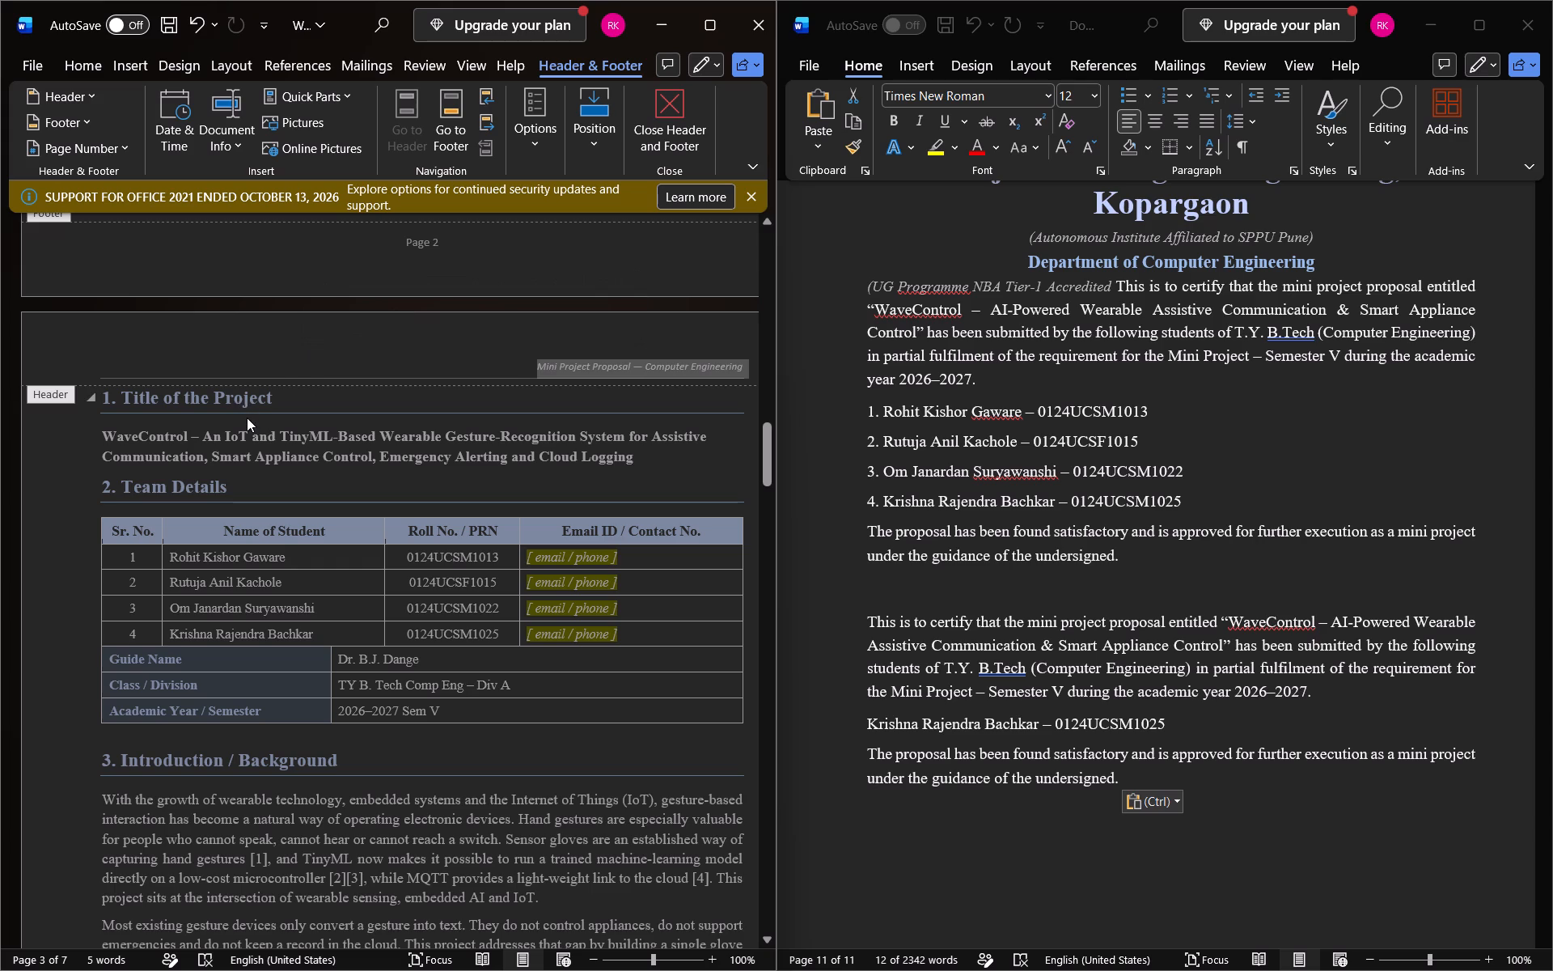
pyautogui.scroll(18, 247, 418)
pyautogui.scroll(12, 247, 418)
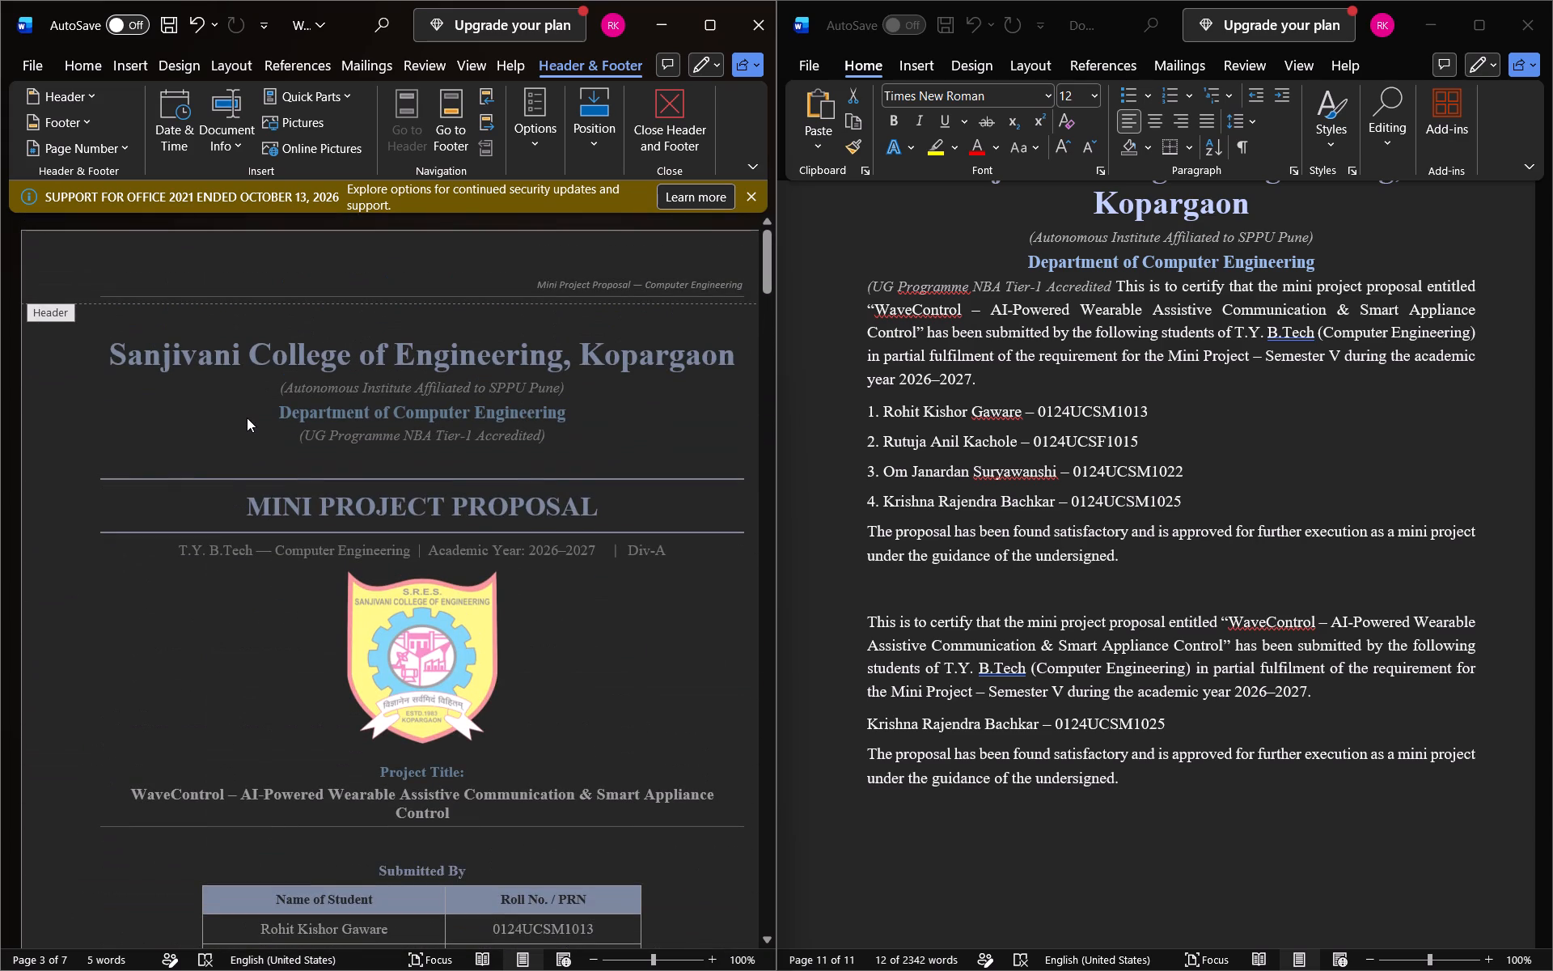
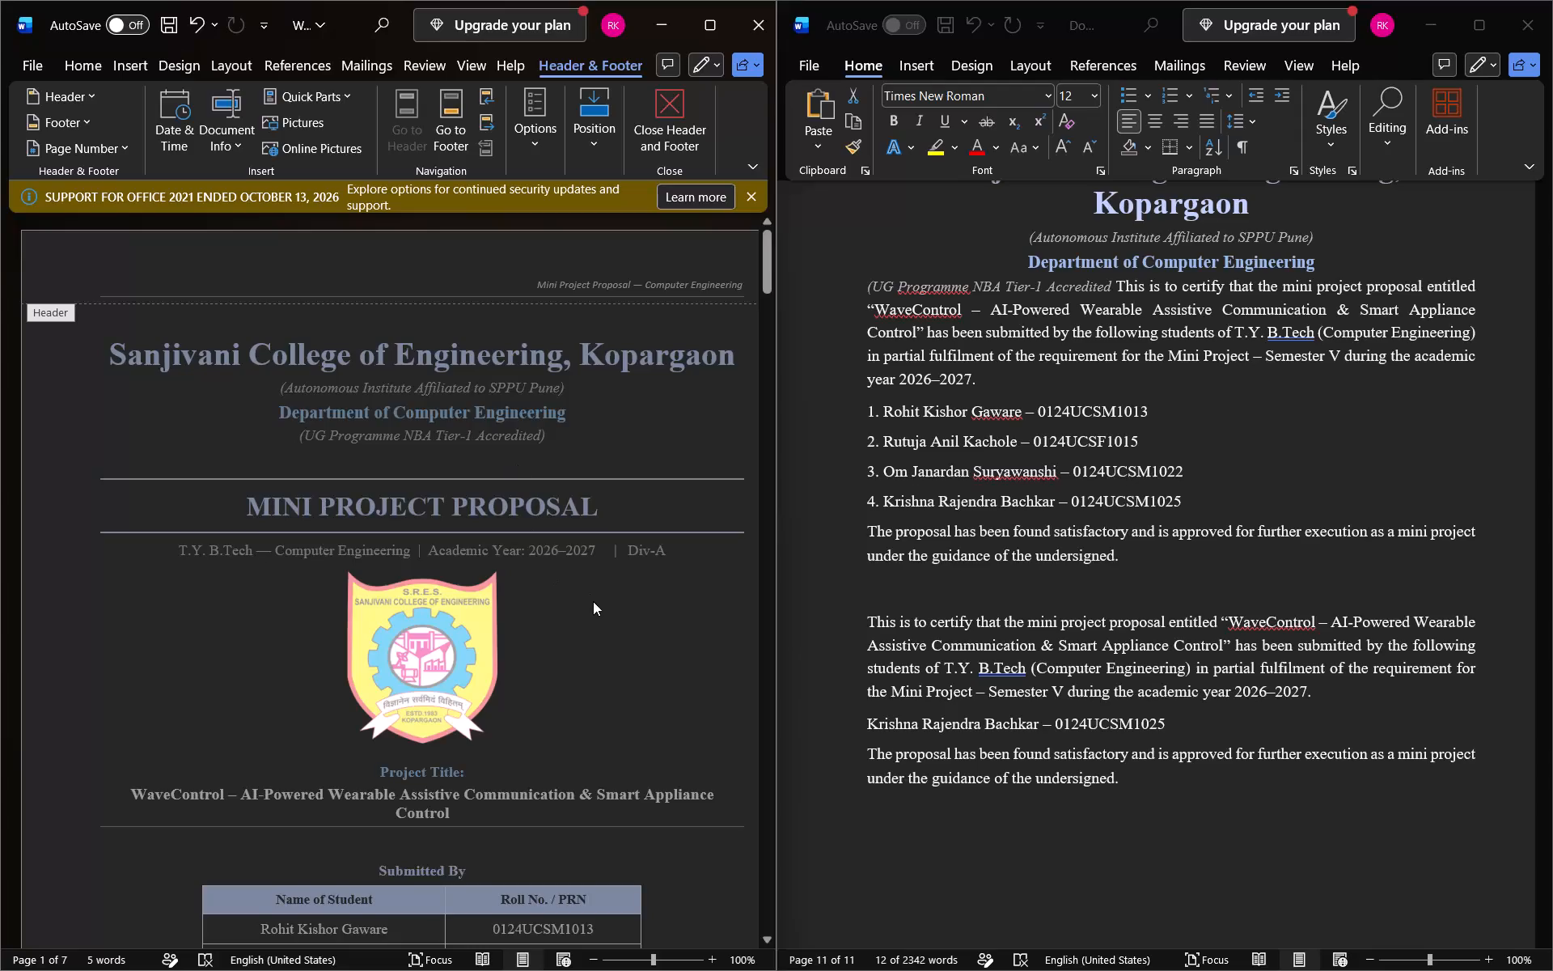
# Copy section 3, Introduction / Background, from its heading through "and it is logged" and paste it at the new document's end.
pyautogui.scroll(-6, 593, 601)
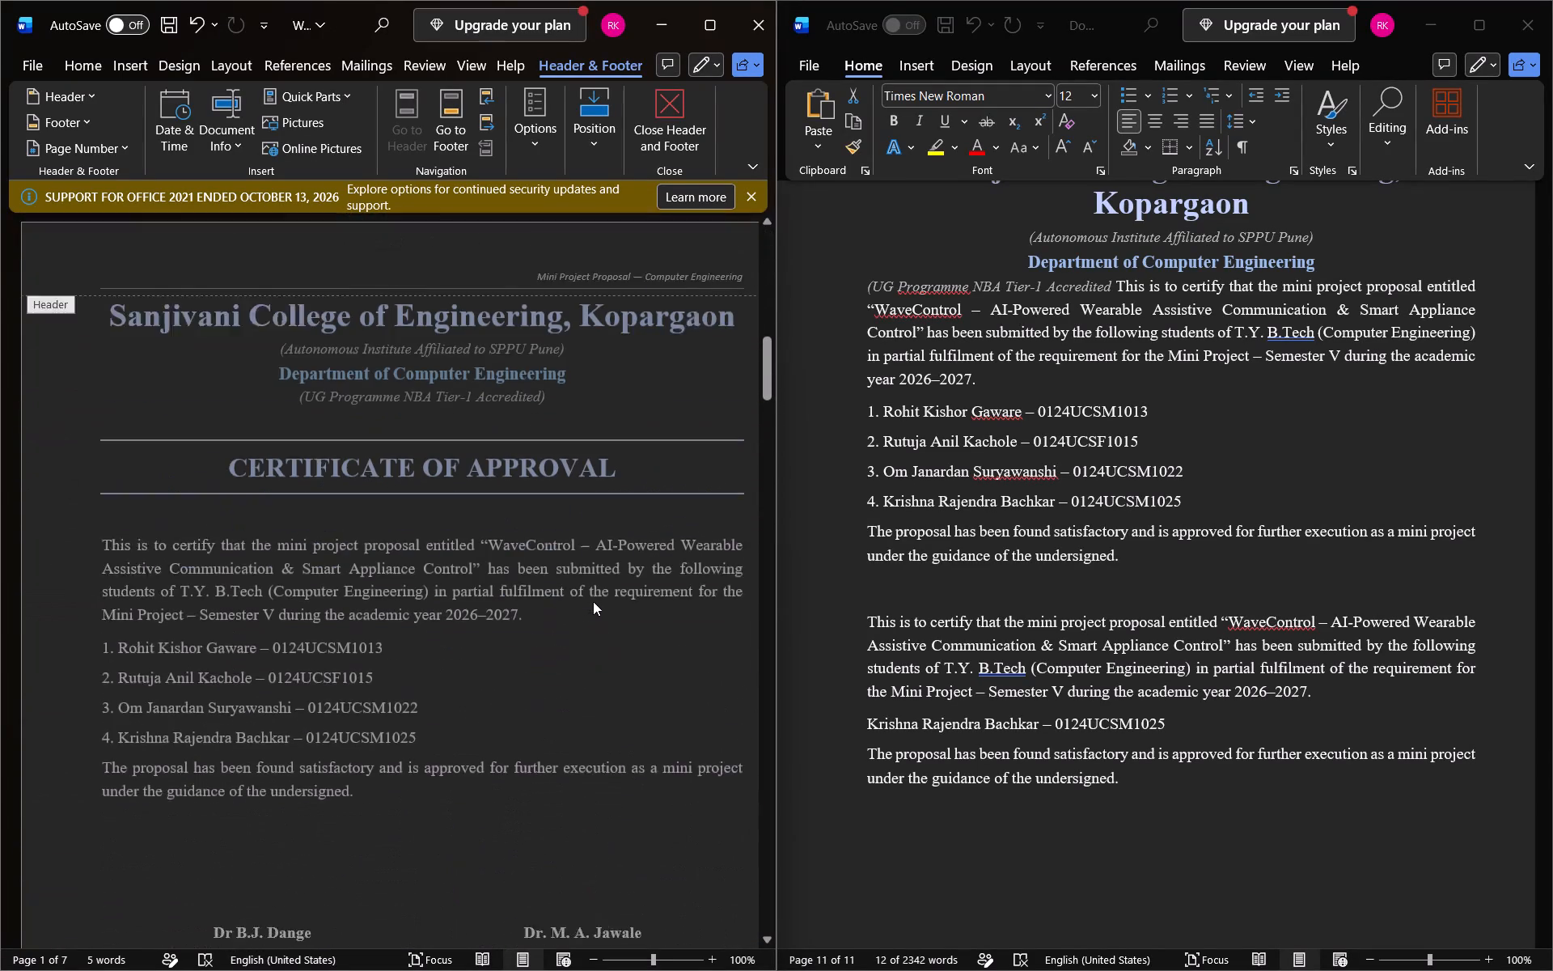
pyautogui.scroll(-3, 593, 601)
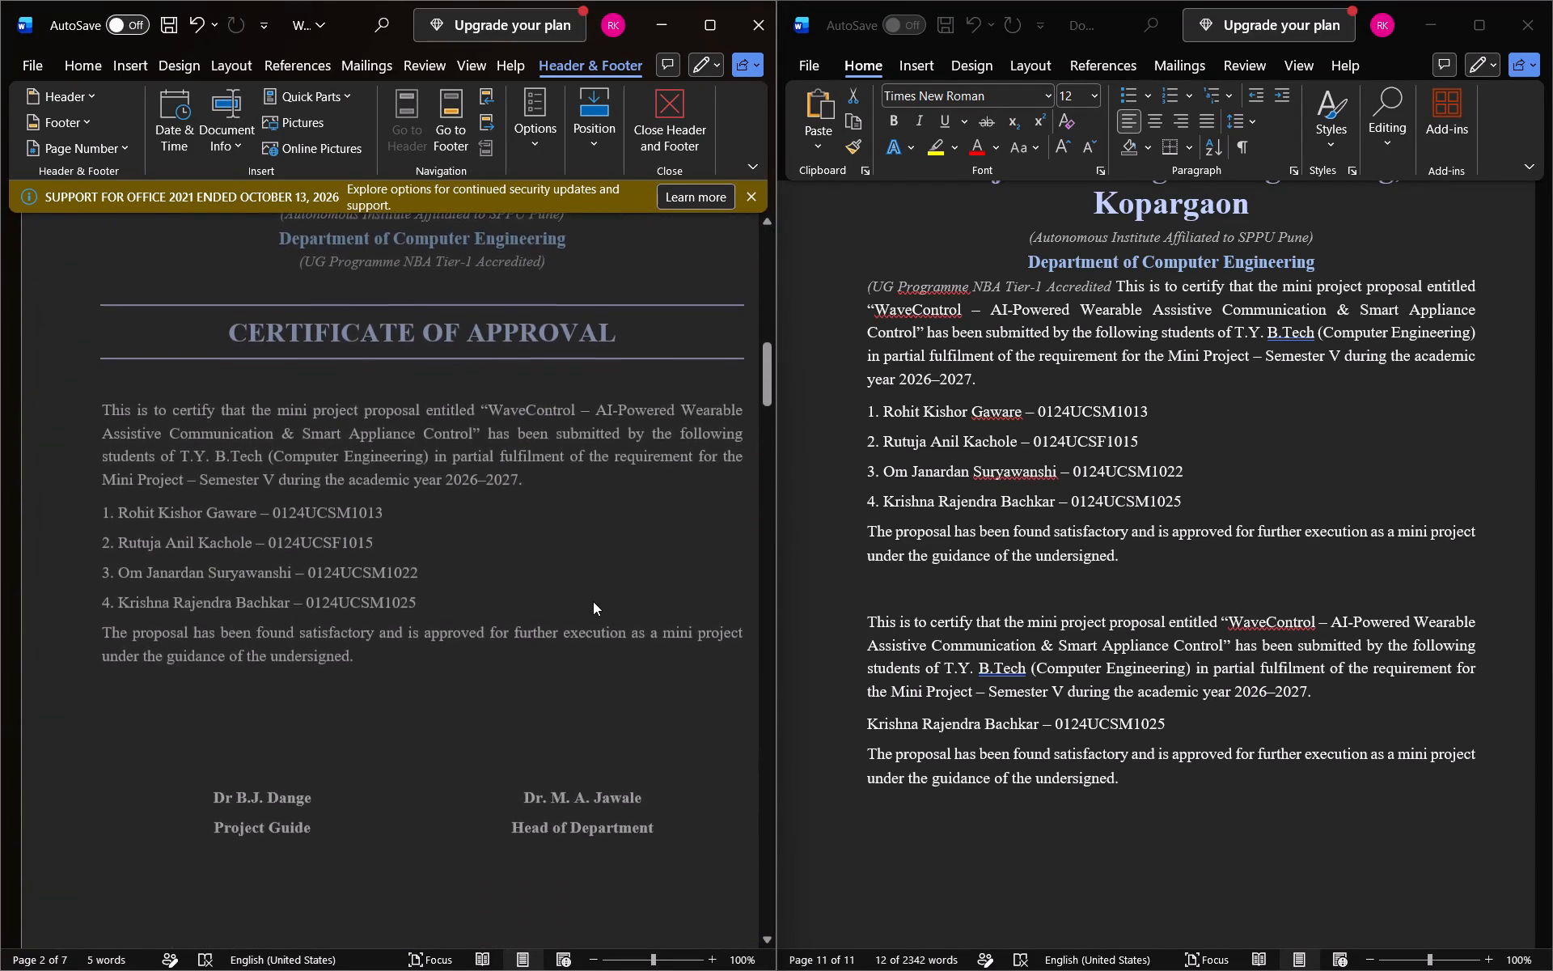
pyautogui.scroll(-1, 593, 601)
pyautogui.tripleClick(545, 528)
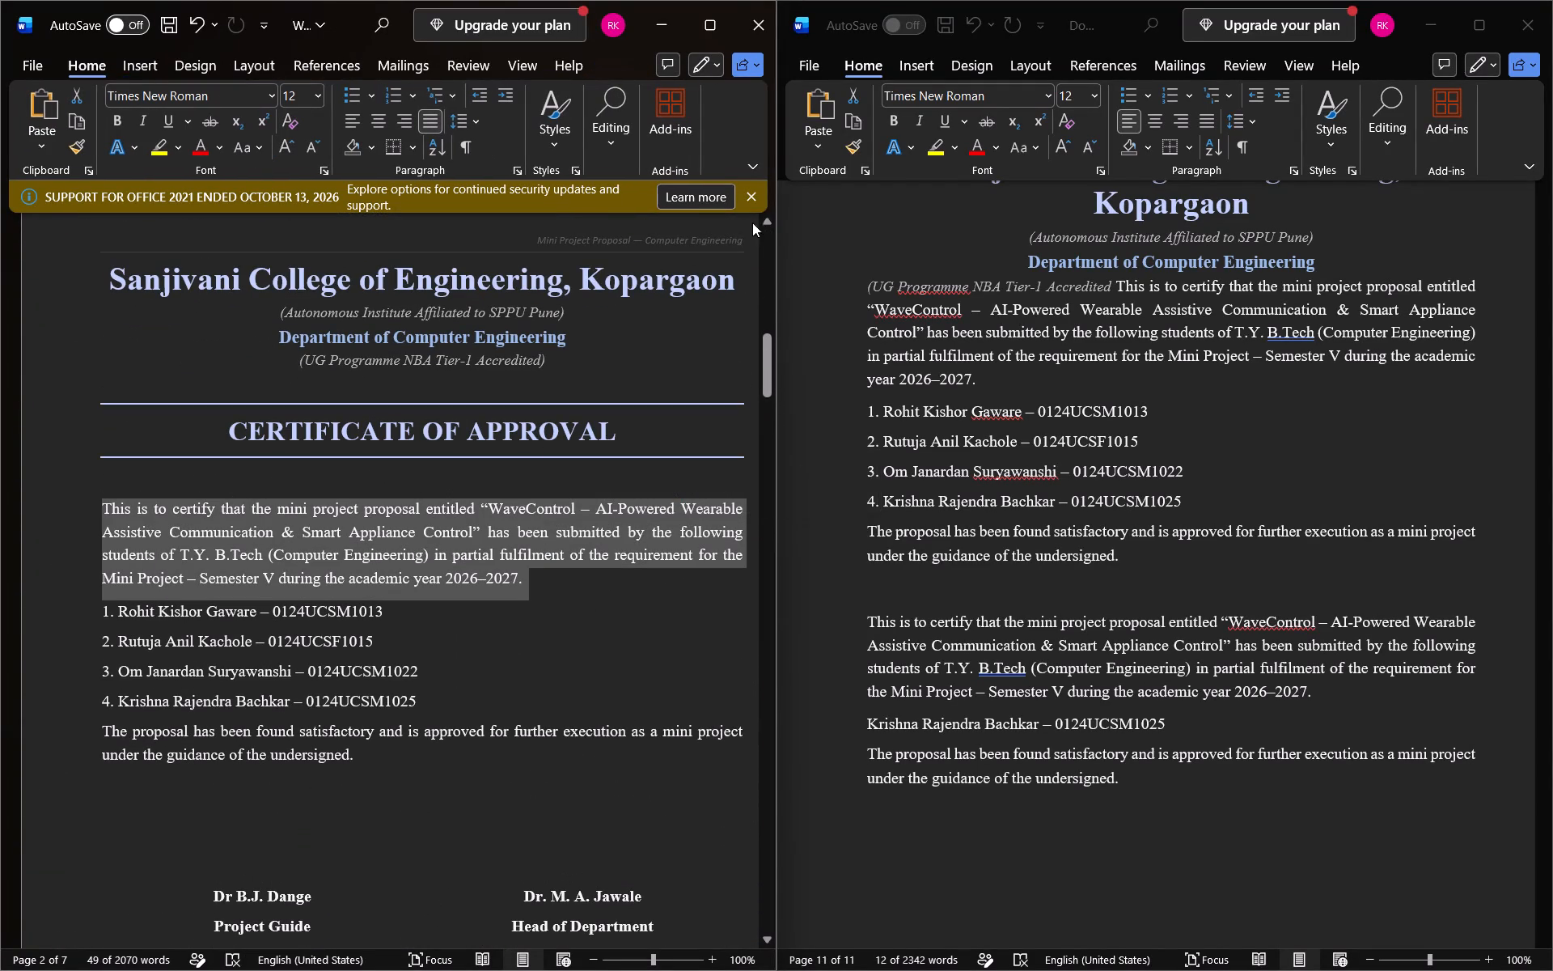
pyautogui.scroll(-3, 546, 422)
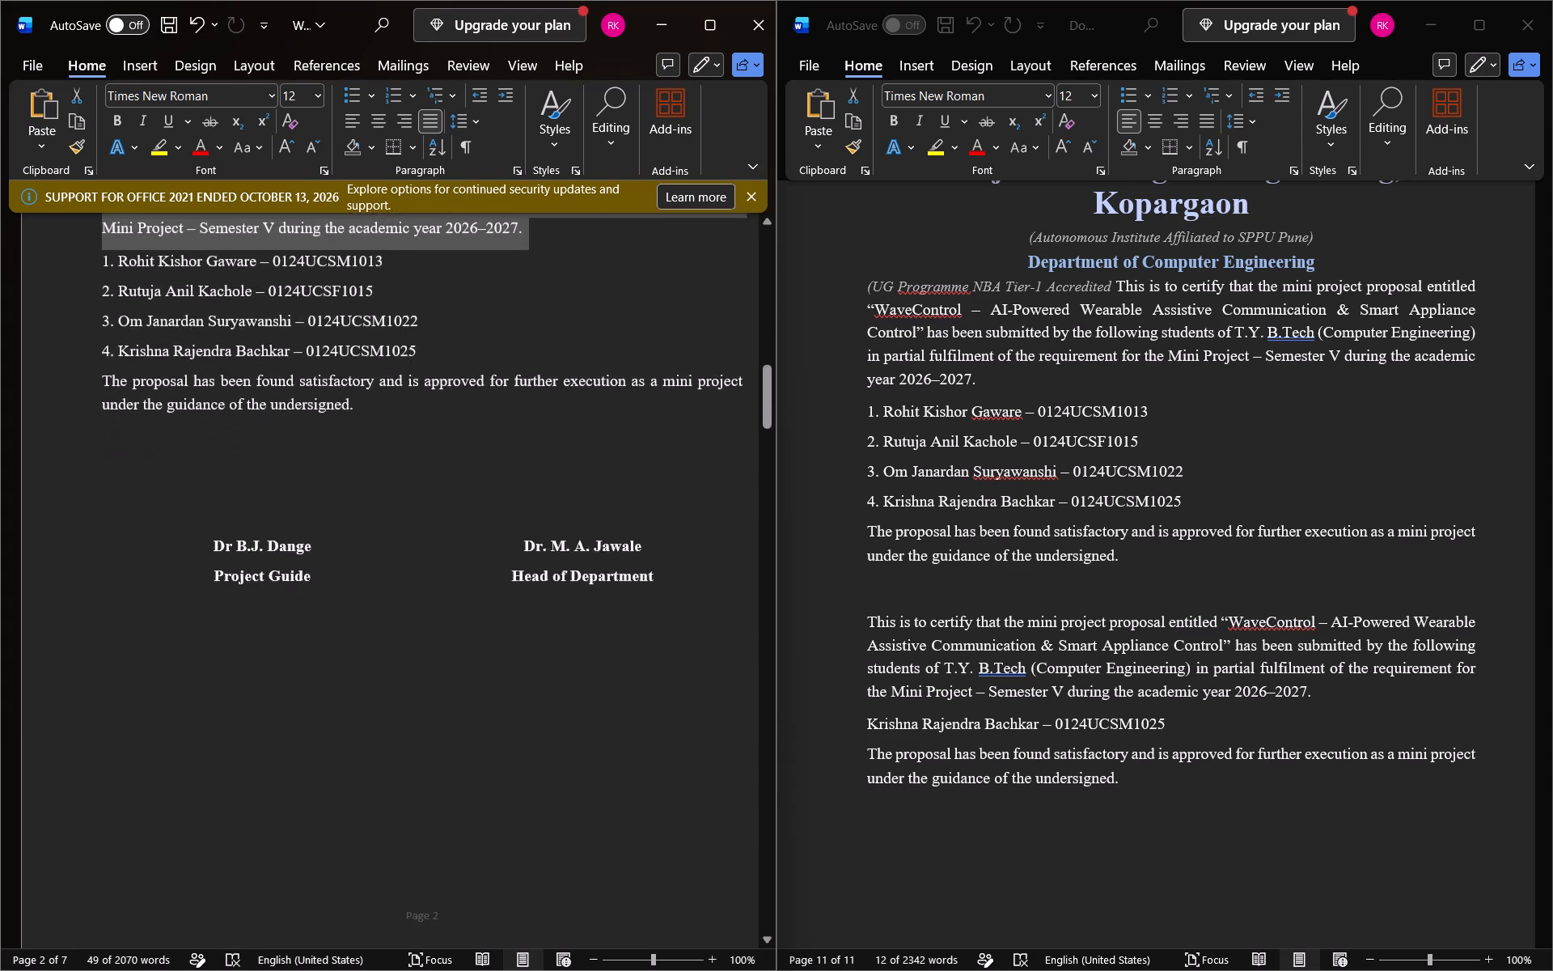
pyautogui.scroll(-5, 546, 422)
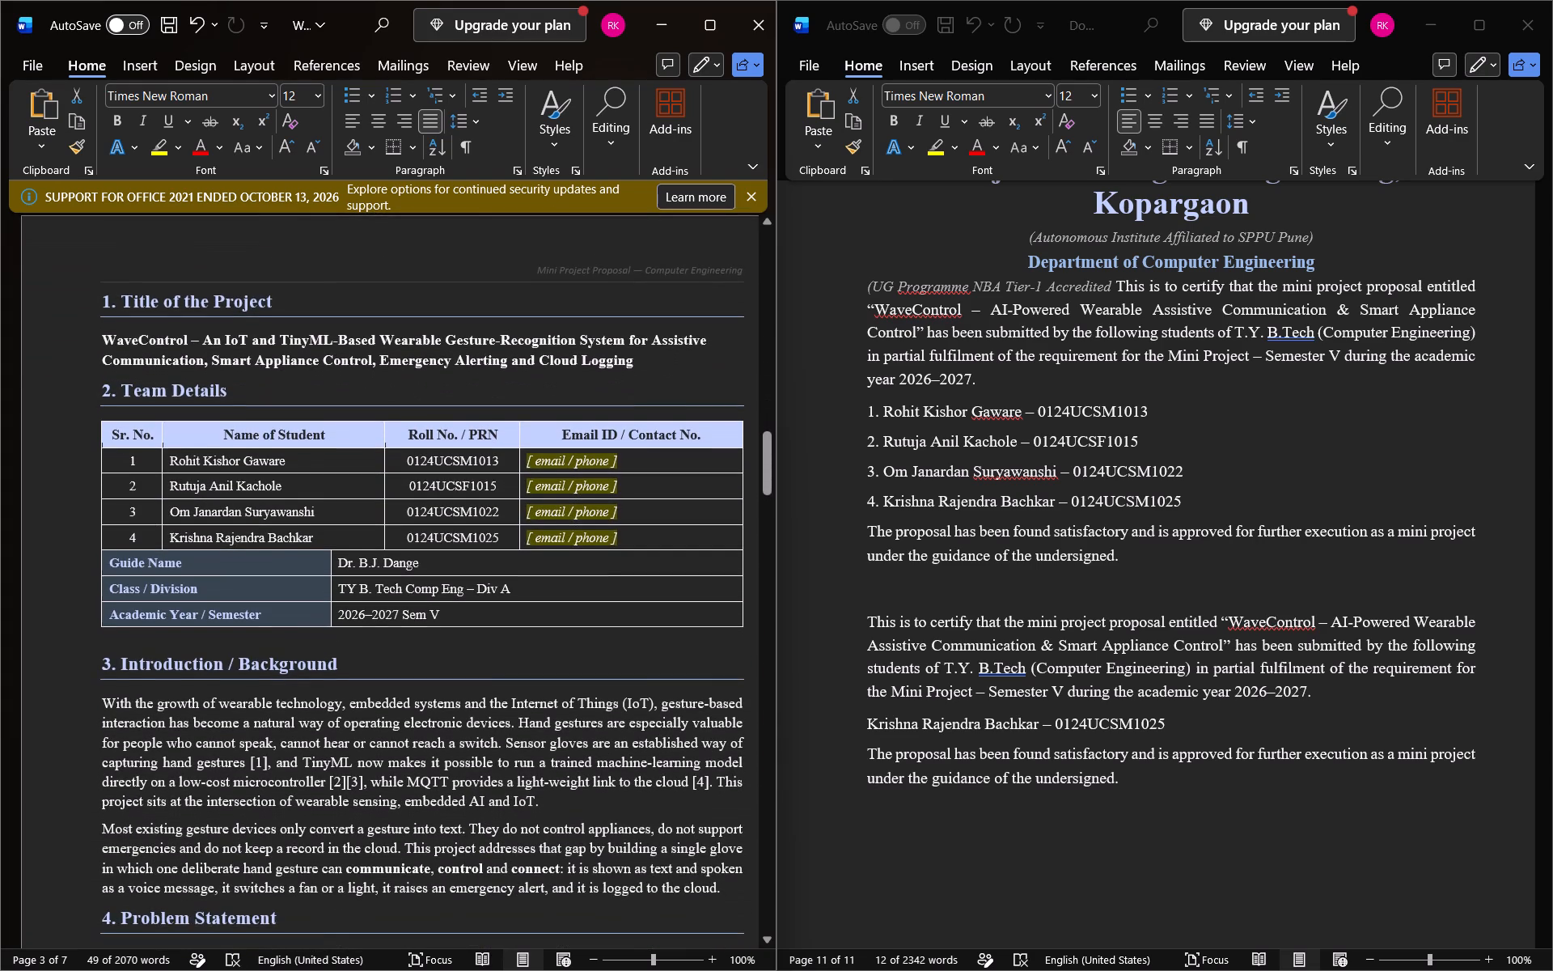
pyautogui.scroll(-1, 546, 422)
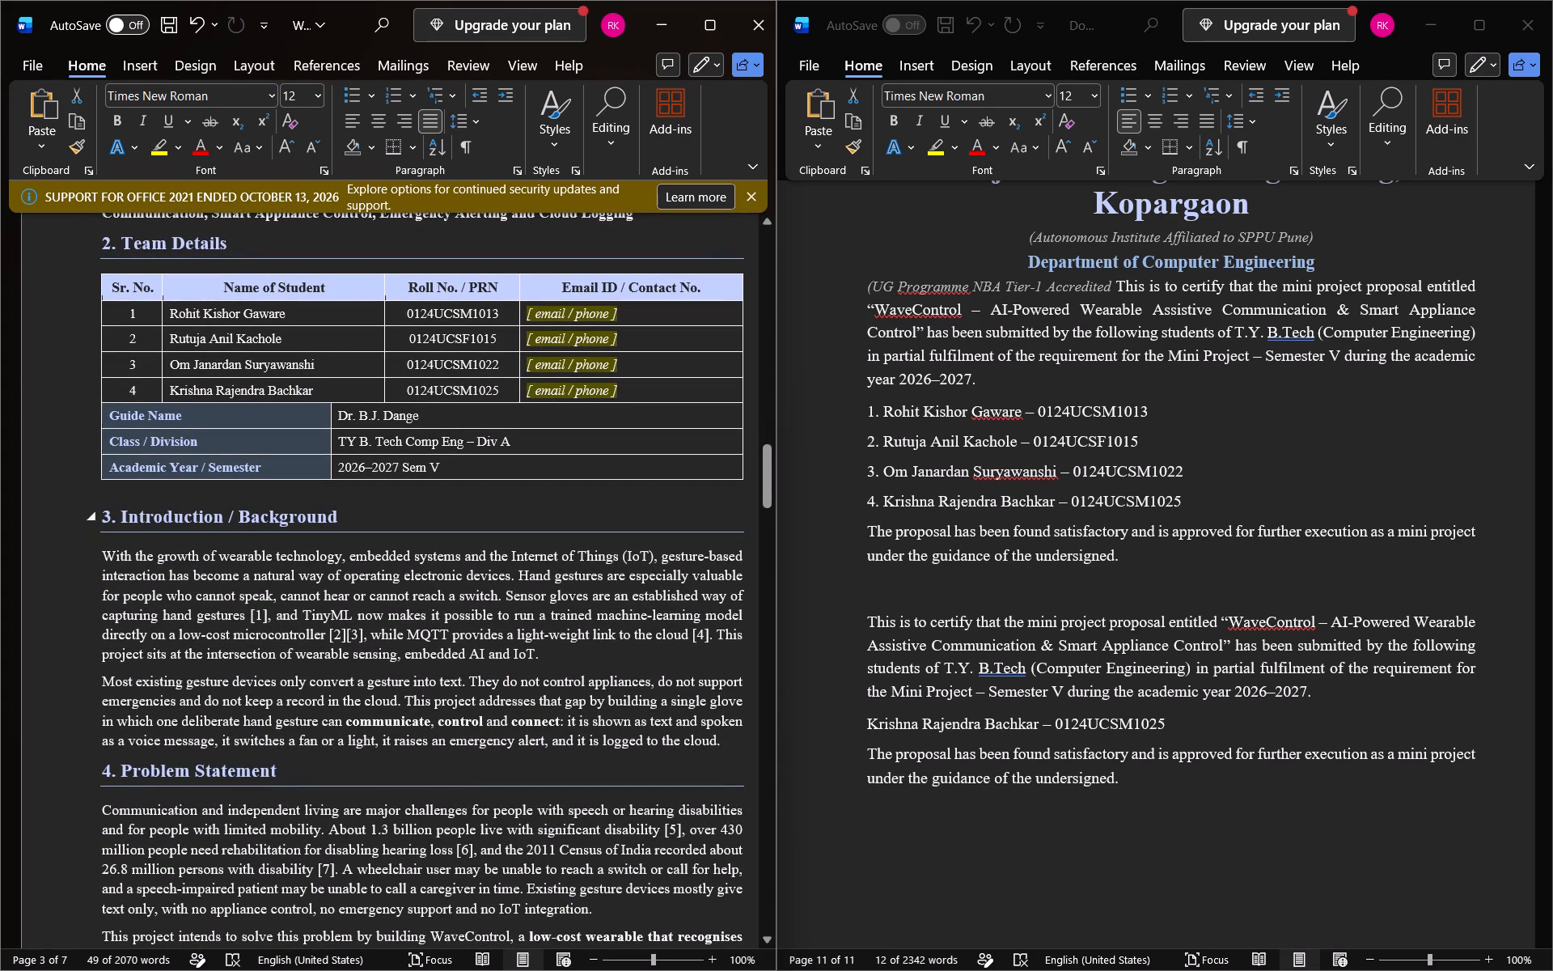
pyautogui.click(107, 523)
pyautogui.moveTo(107, 523); pyautogui.dragTo(114, 523)
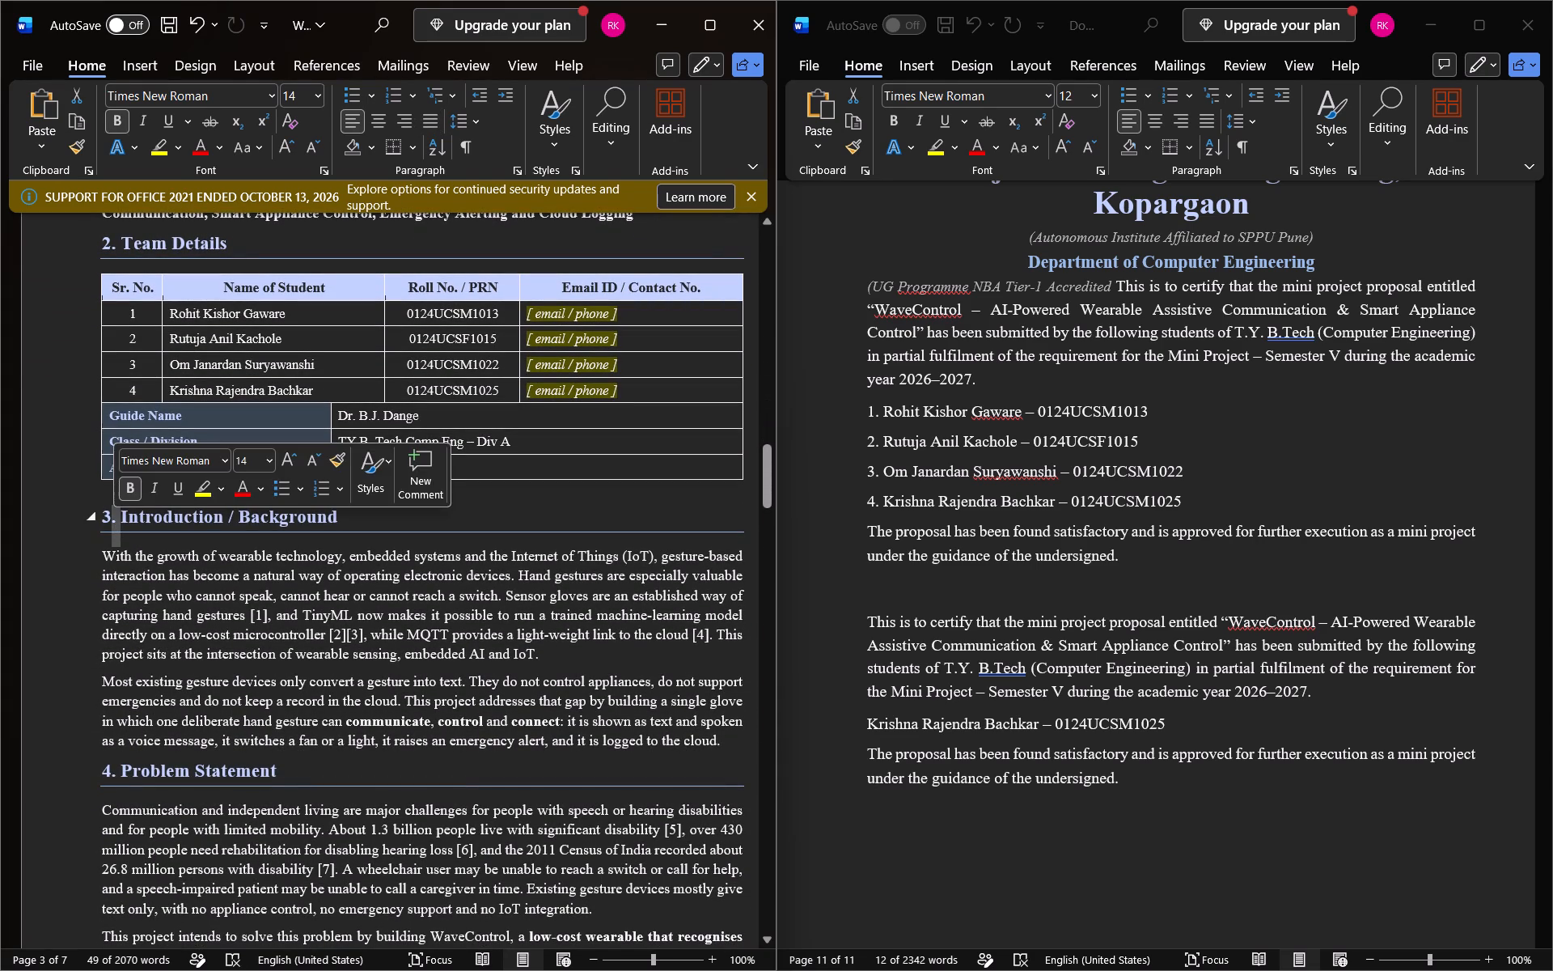
pyautogui.click(104, 515)
pyautogui.moveTo(104, 515); pyautogui.dragTo(465, 749)
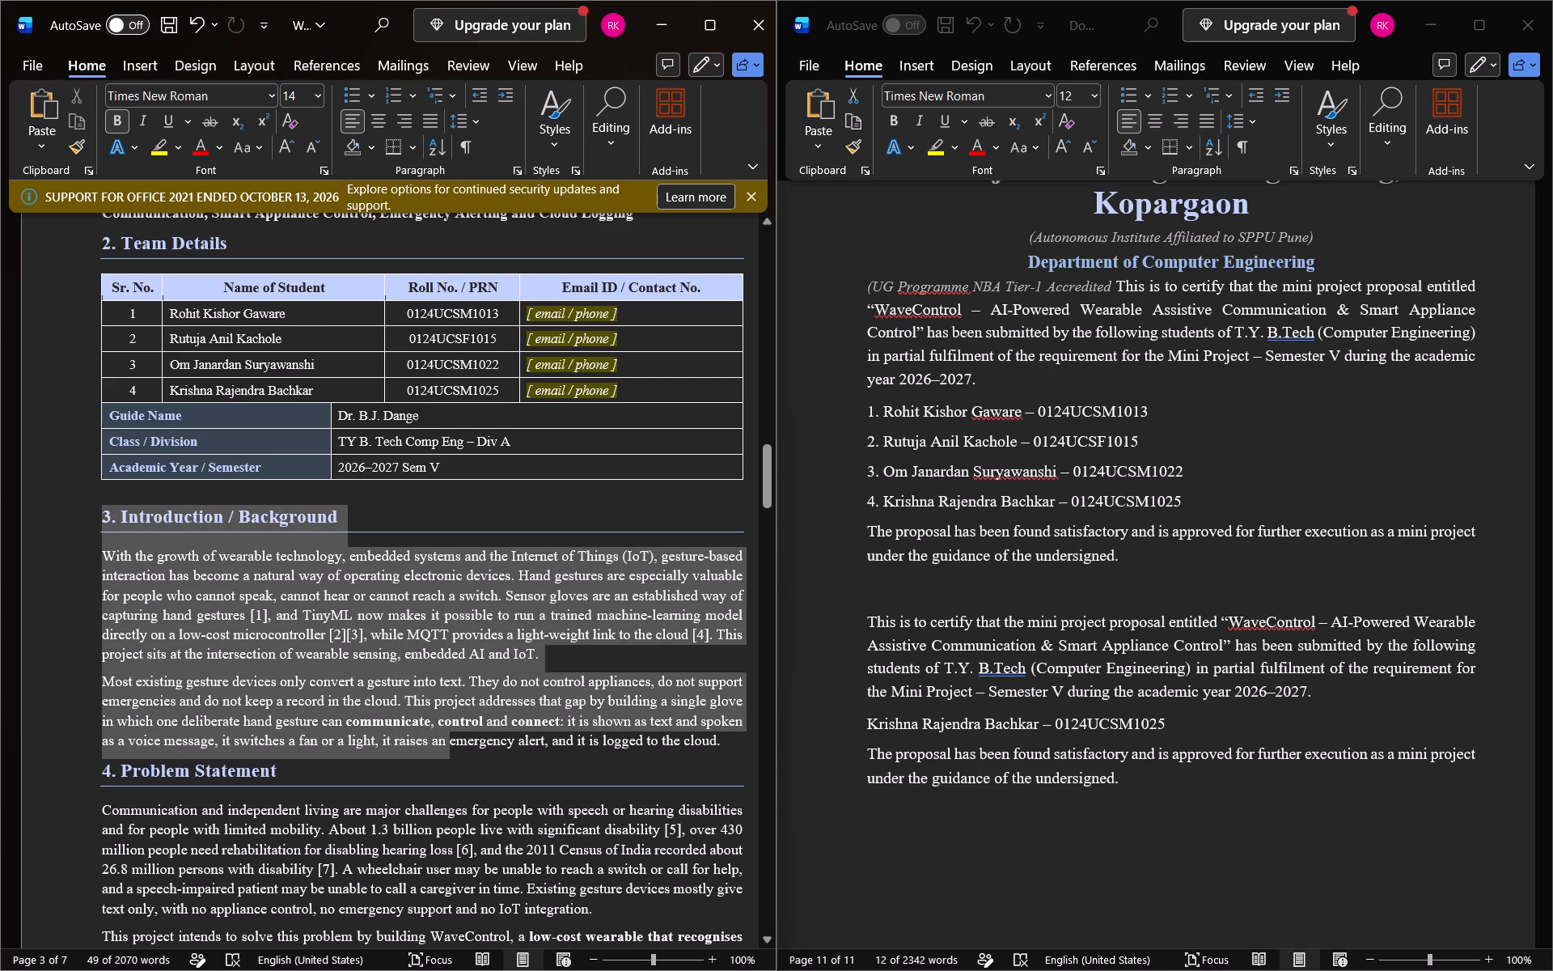
pyautogui.moveTo(465, 749); pyautogui.dragTo(477, 749)
pyautogui.moveTo(477, 749); pyautogui.dragTo(633, 753)
pyautogui.hotkey('ctrl', 'c')
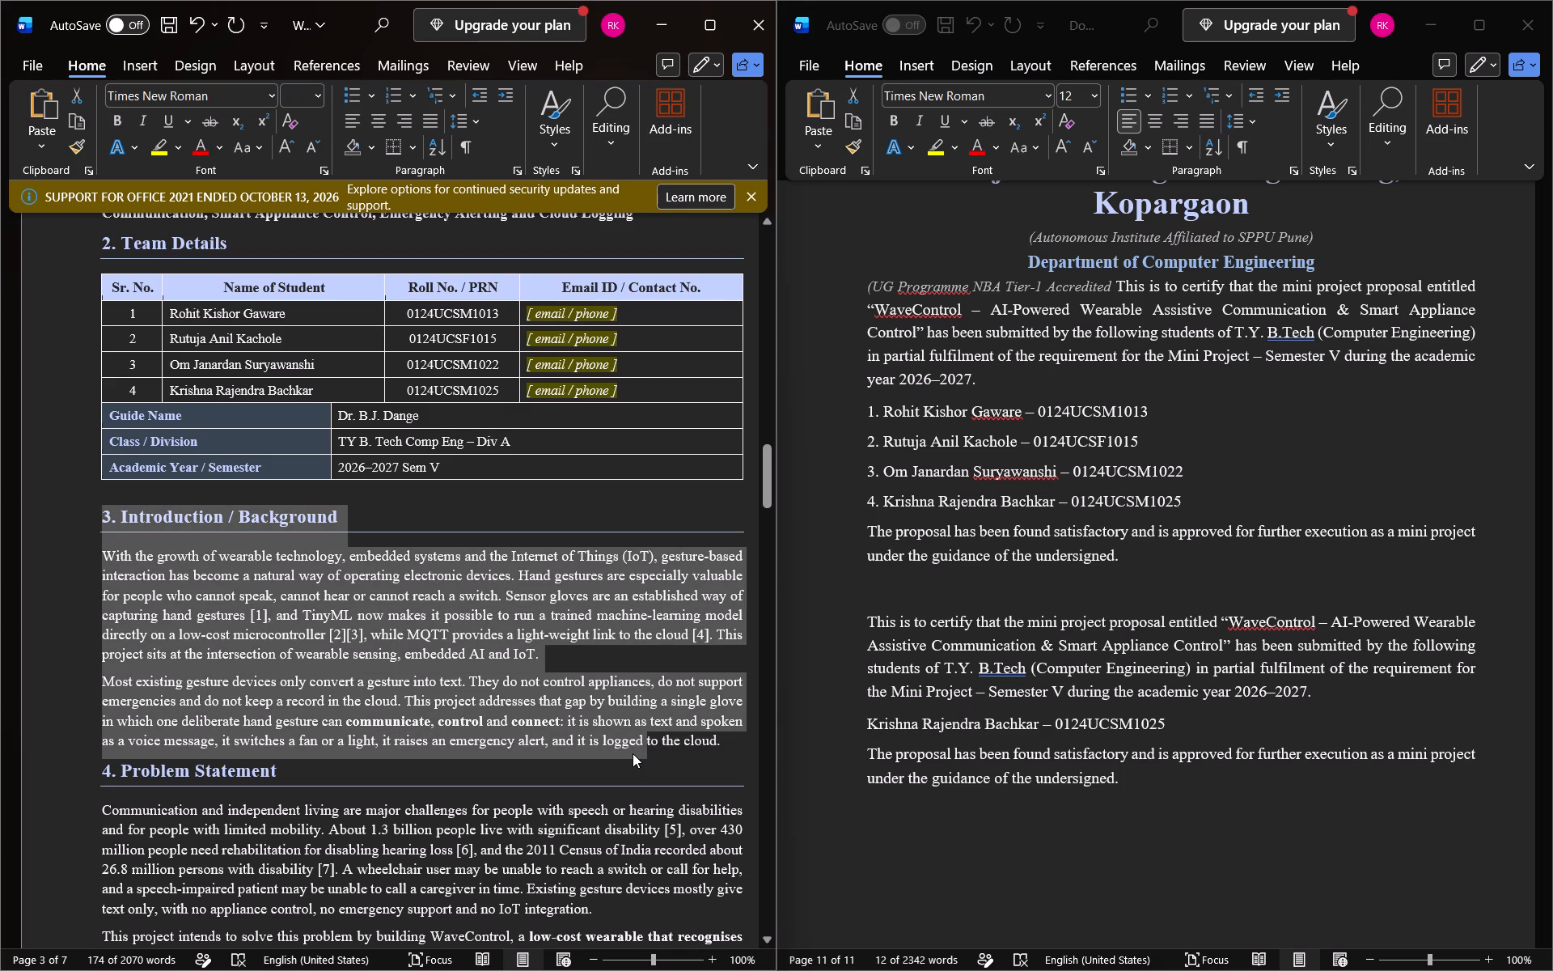
pyautogui.click(1104, 863)
pyautogui.click(1104, 863)
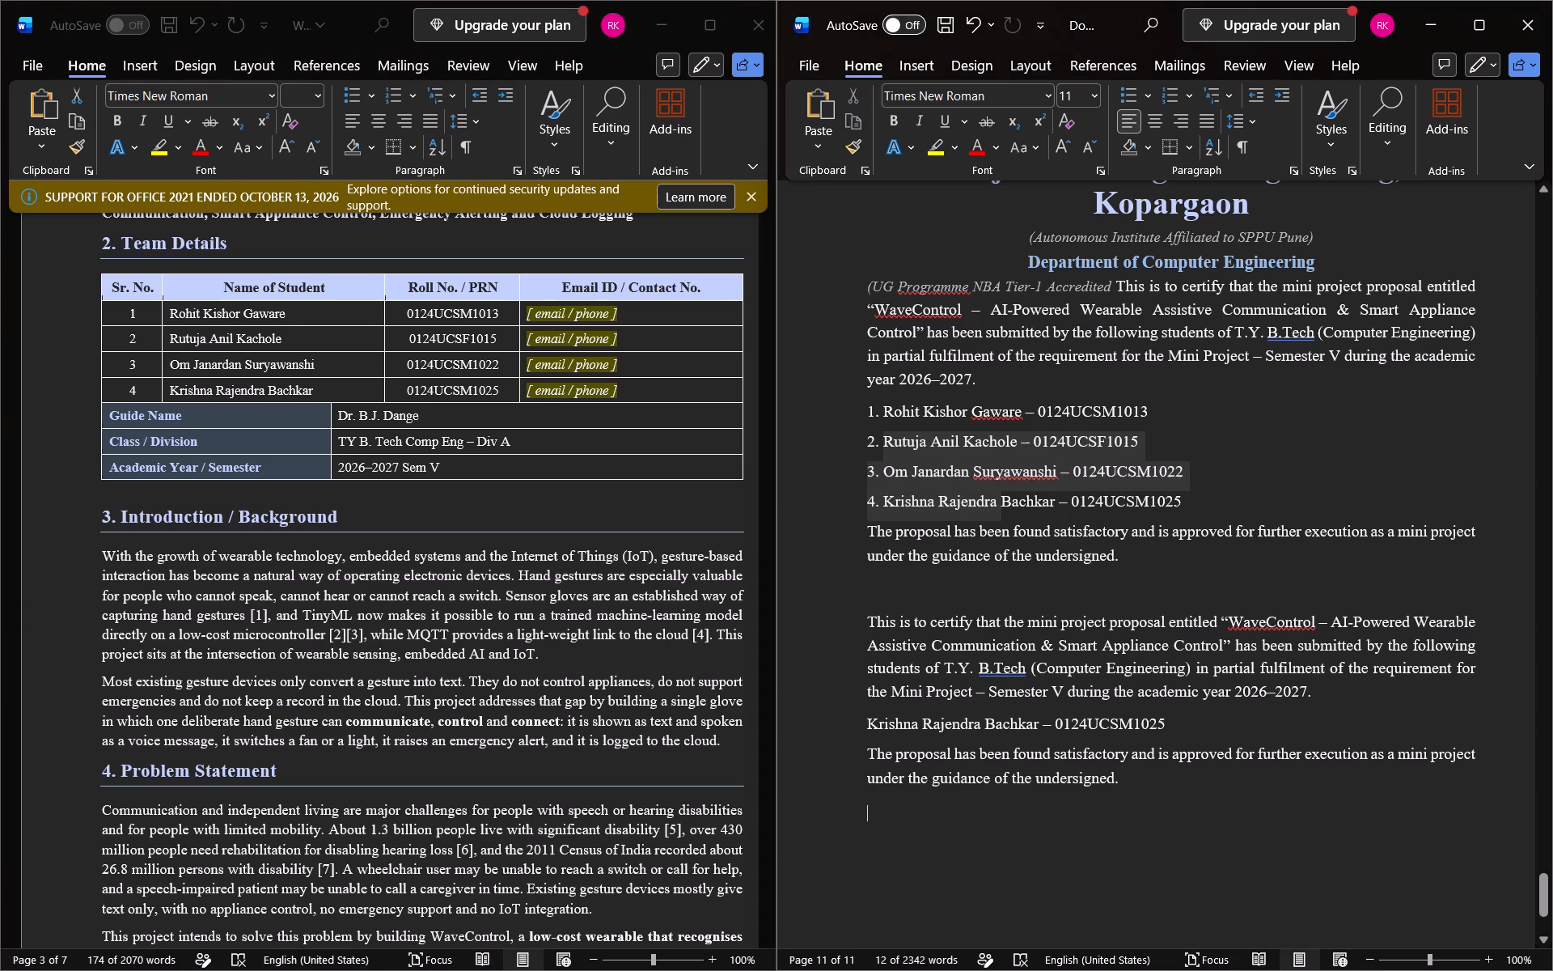
pyautogui.click(1104, 863)
pyautogui.hotkey('ctrl', 'v')
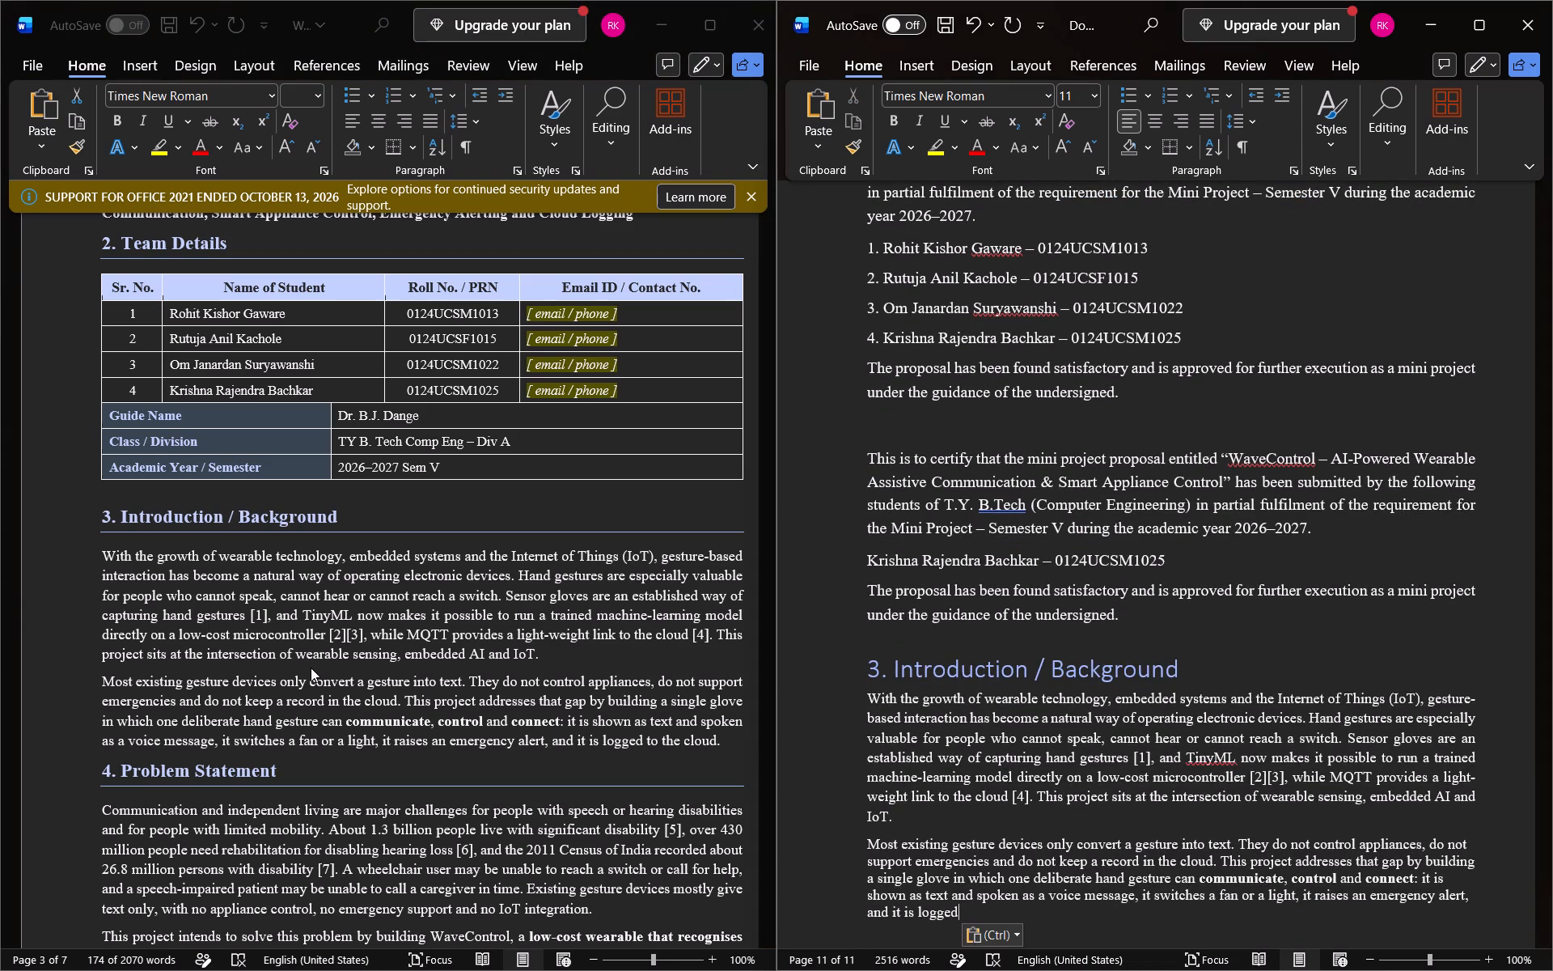
# Copy from the Problem Statement heading, without its 4, through the Phase 1 objective and paste it on a new line after the introduction.
pyautogui.click(101, 773)
pyautogui.moveTo(101, 773); pyautogui.dragTo(149, 789)
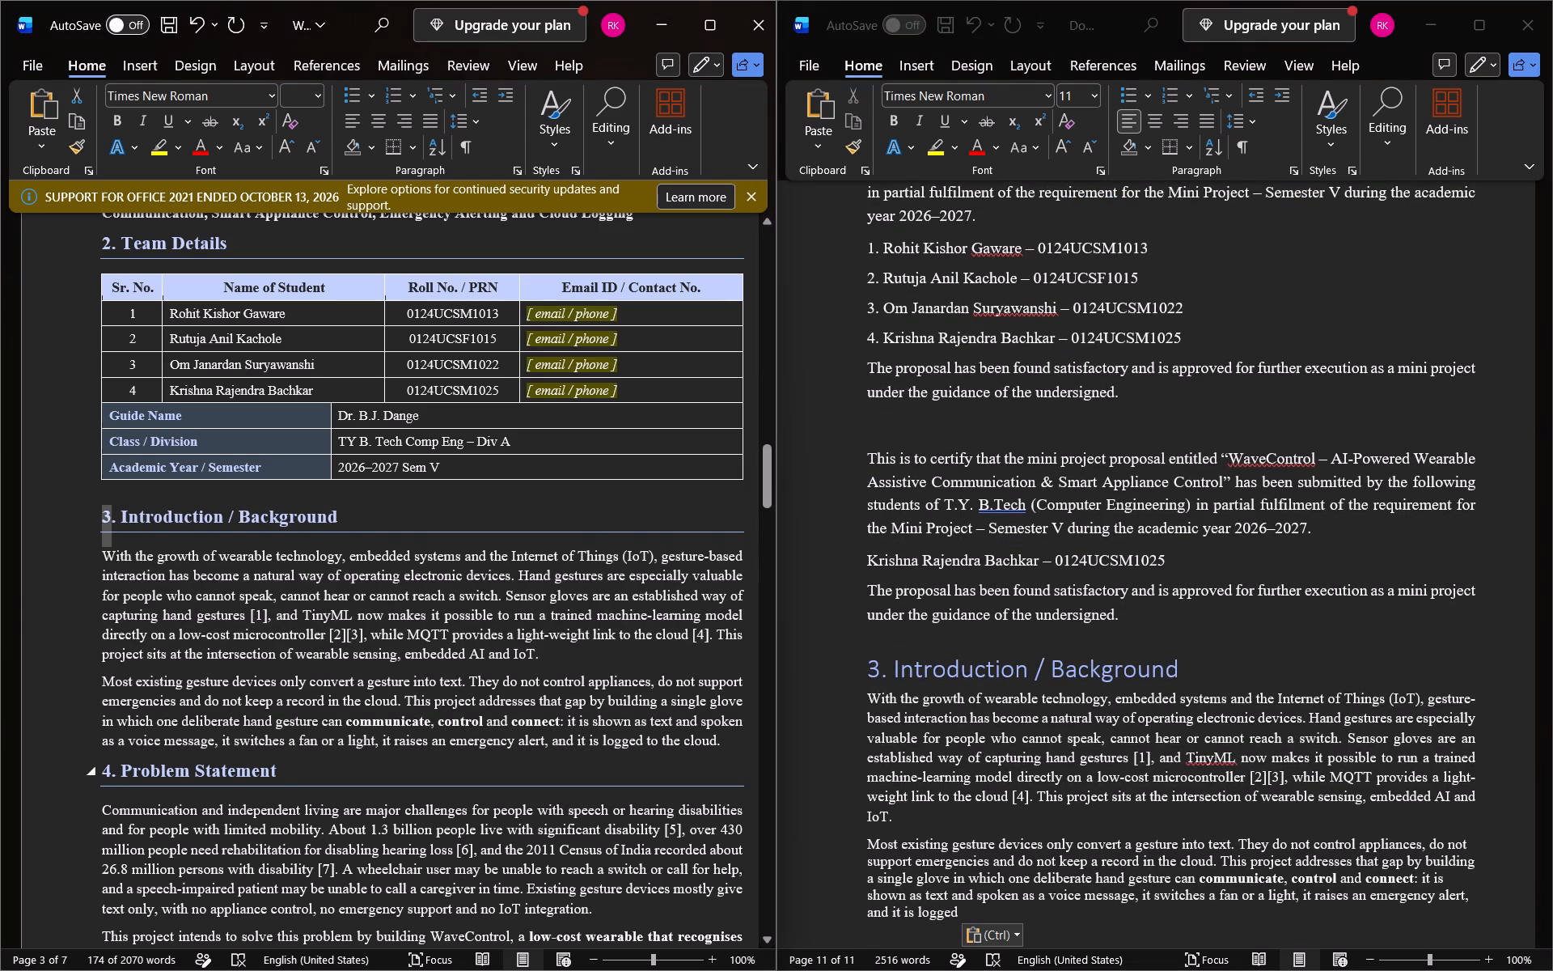
pyautogui.moveTo(149, 789); pyautogui.dragTo(268, 840)
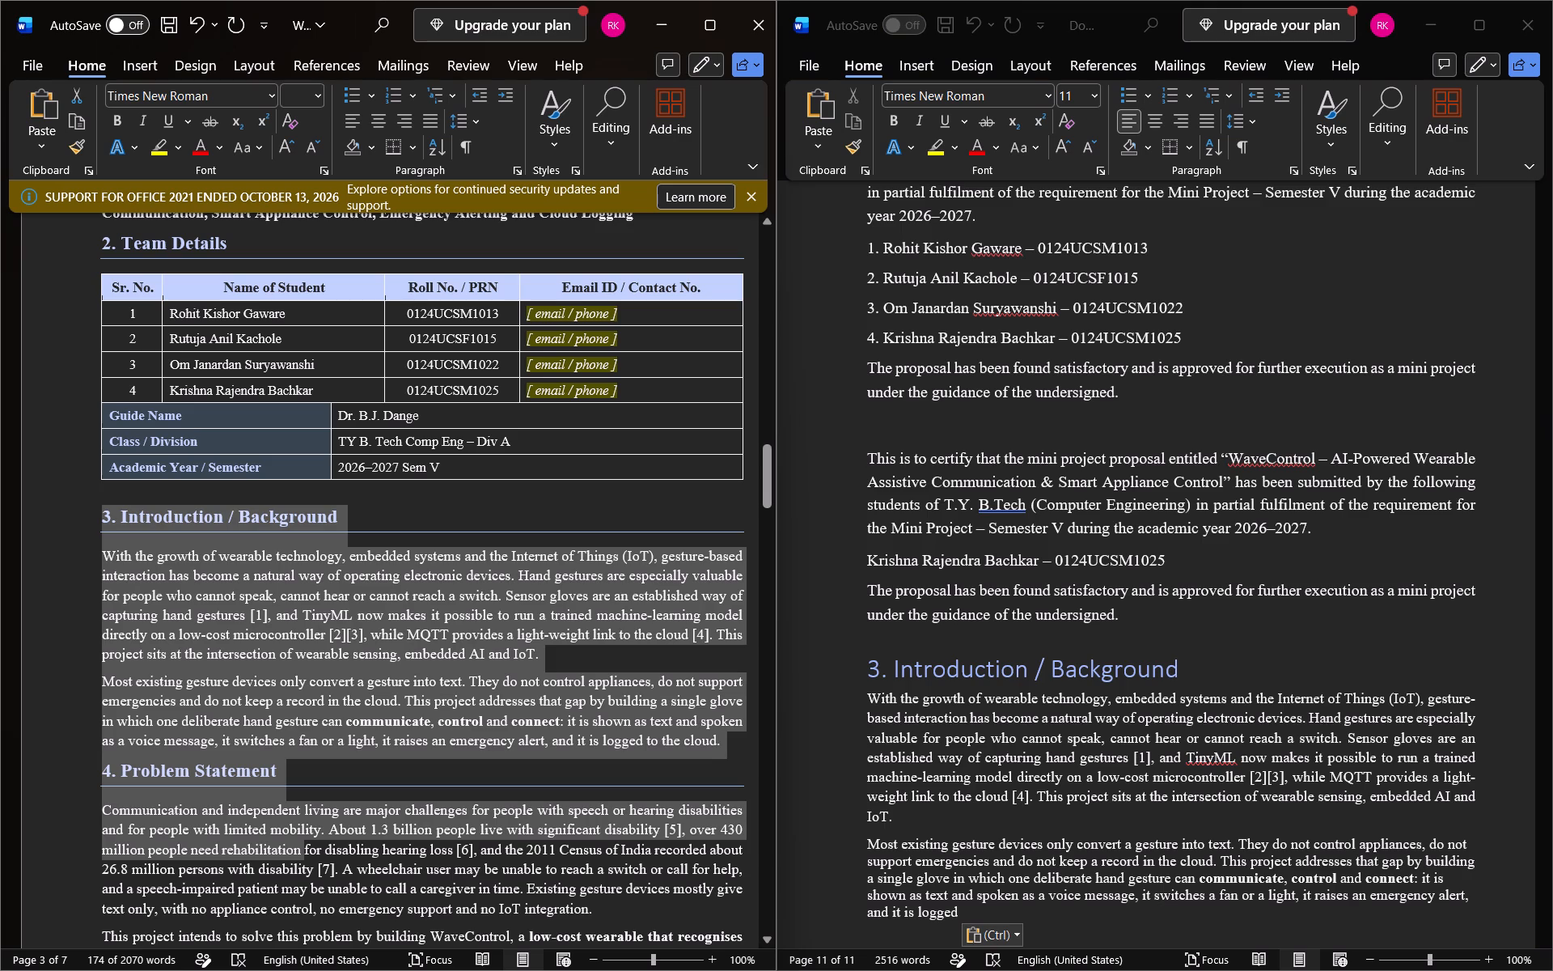
pyautogui.moveTo(268, 840); pyautogui.dragTo(368, 897)
pyautogui.click(368, 897)
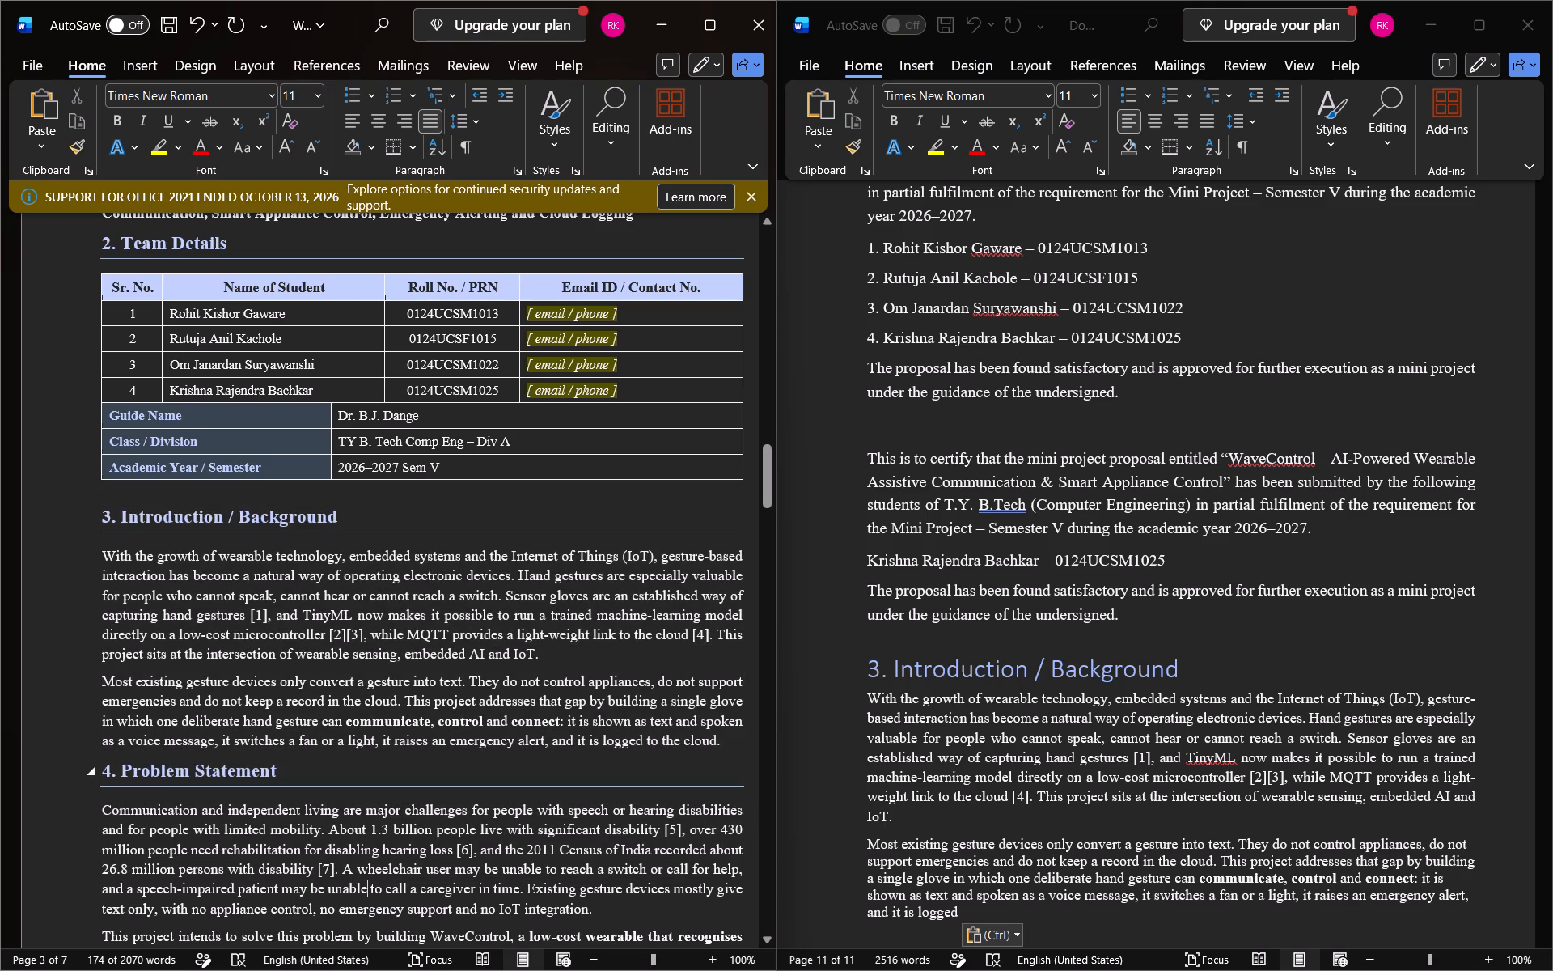
pyautogui.click(112, 772)
pyautogui.moveTo(112, 772); pyautogui.dragTo(113, 772)
pyautogui.moveTo(113, 772); pyautogui.dragTo(584, 937)
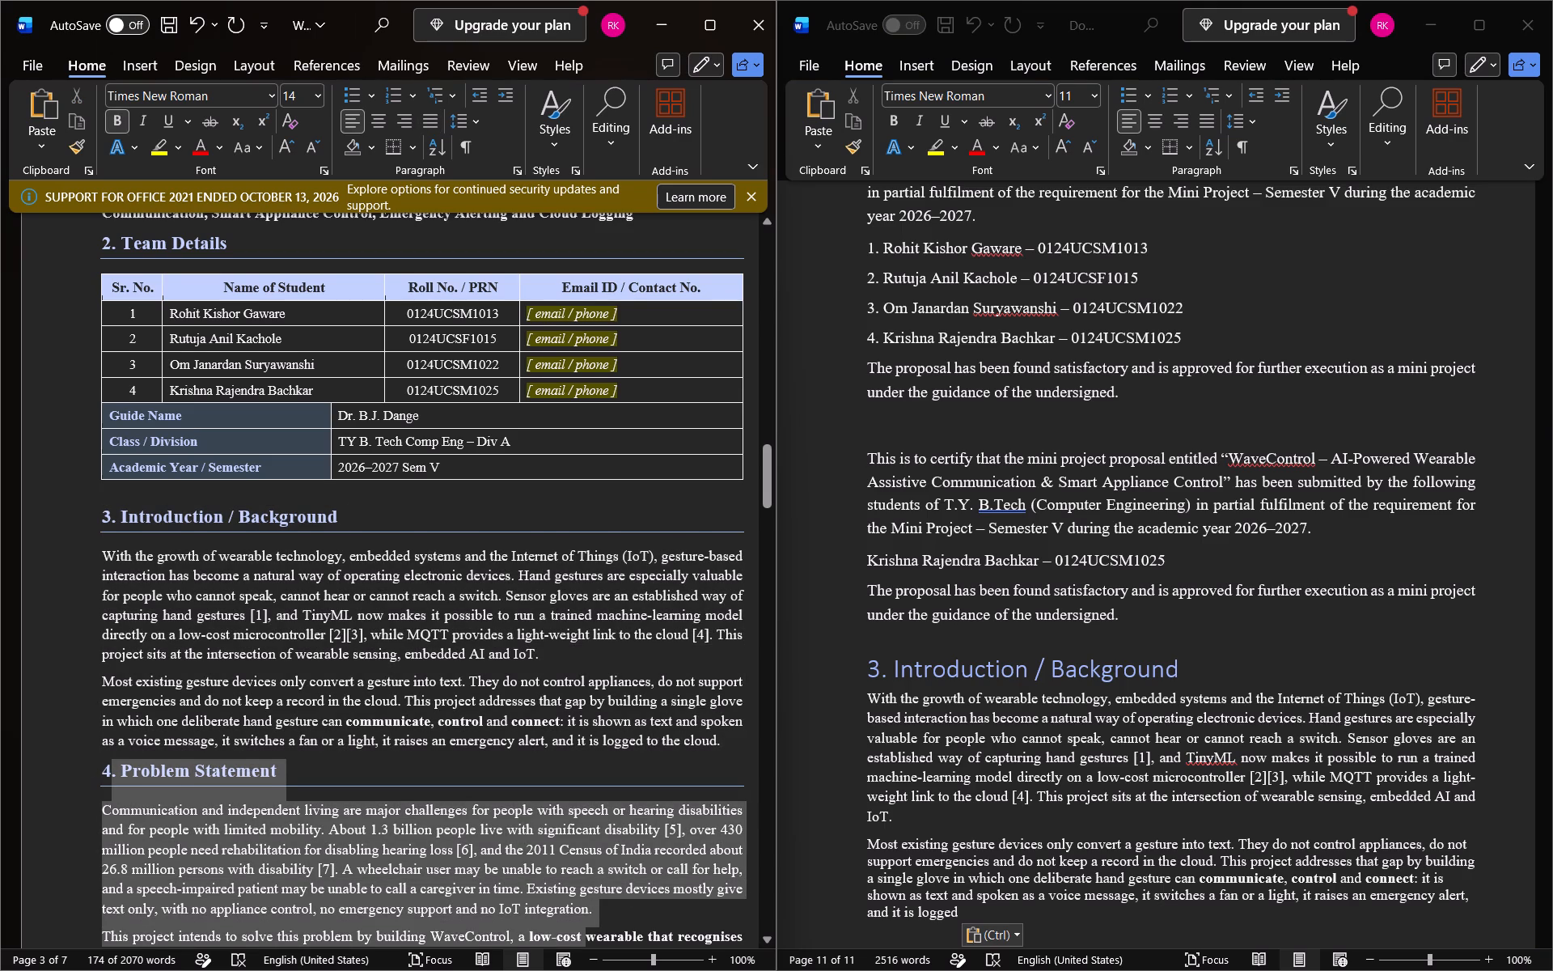
pyautogui.moveTo(584, 937); pyautogui.dragTo(512, 677)
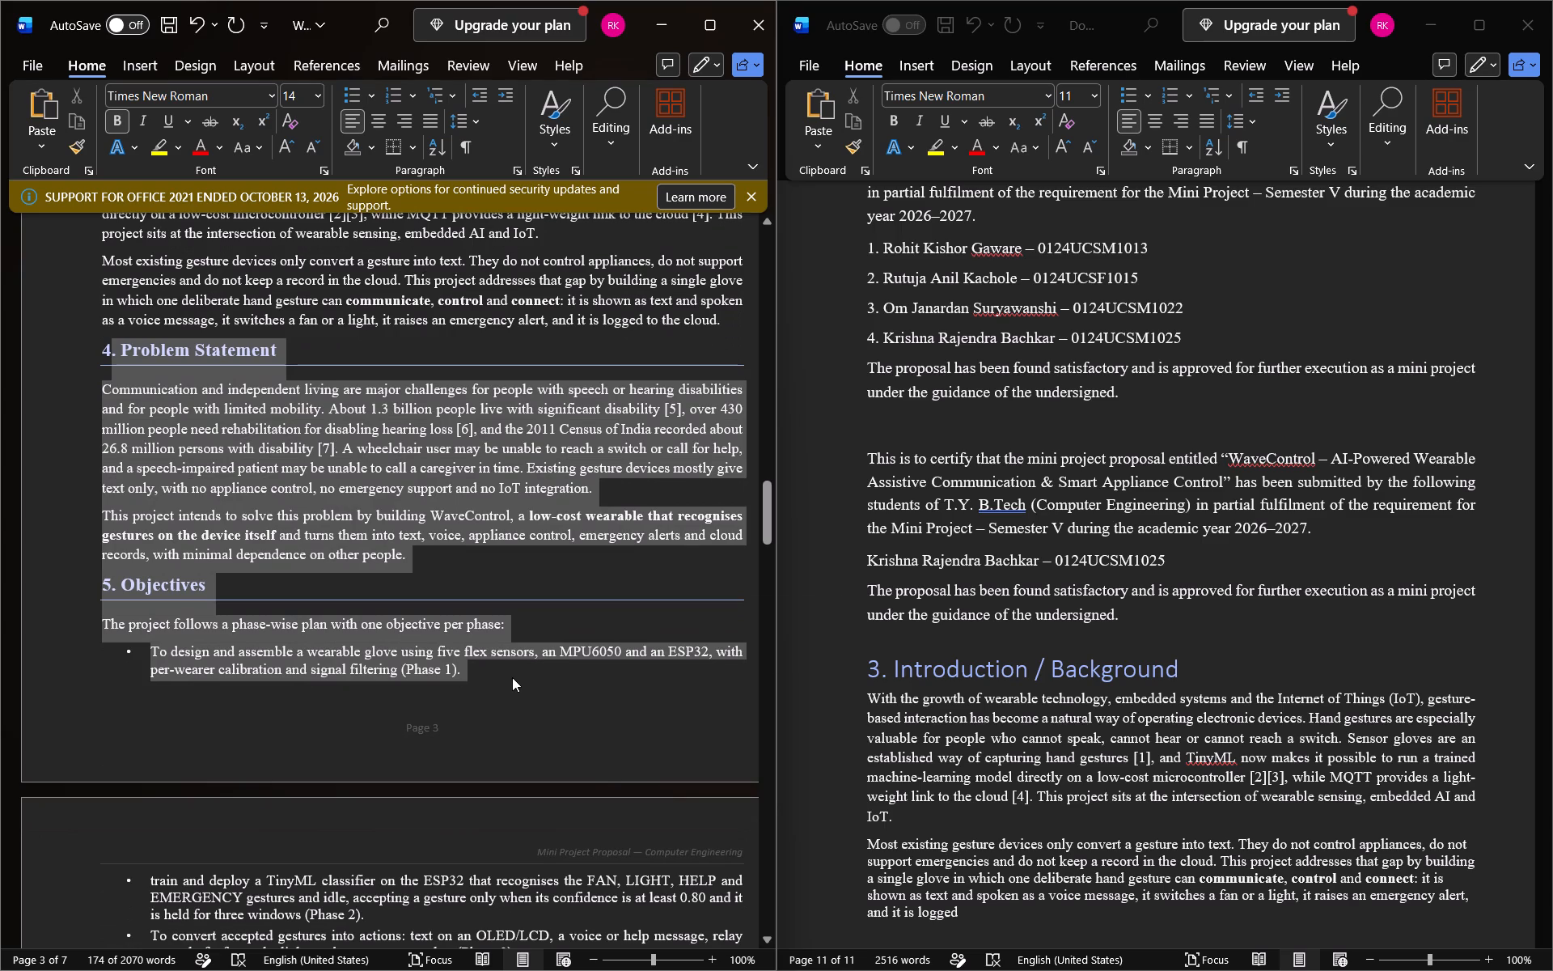
pyautogui.hotkey('ctrl', 'c')
pyautogui.scroll(-1, 1077, 771)
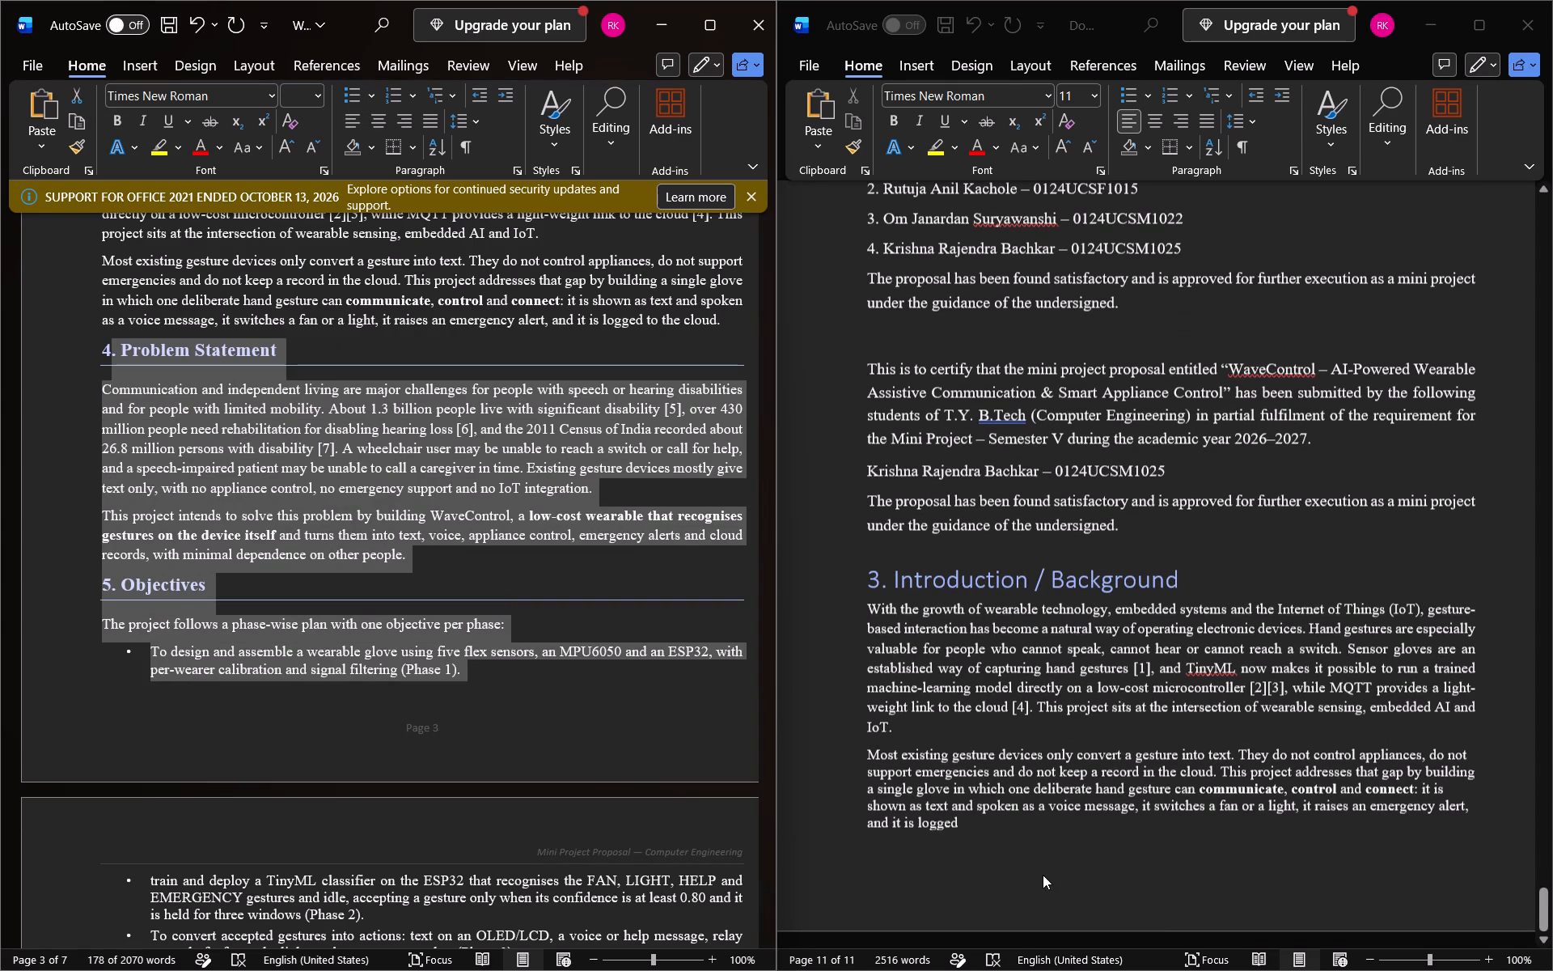
pyautogui.click(1043, 875)
pyautogui.press('Return')
pyautogui.hotkey('ctrl', 'v')
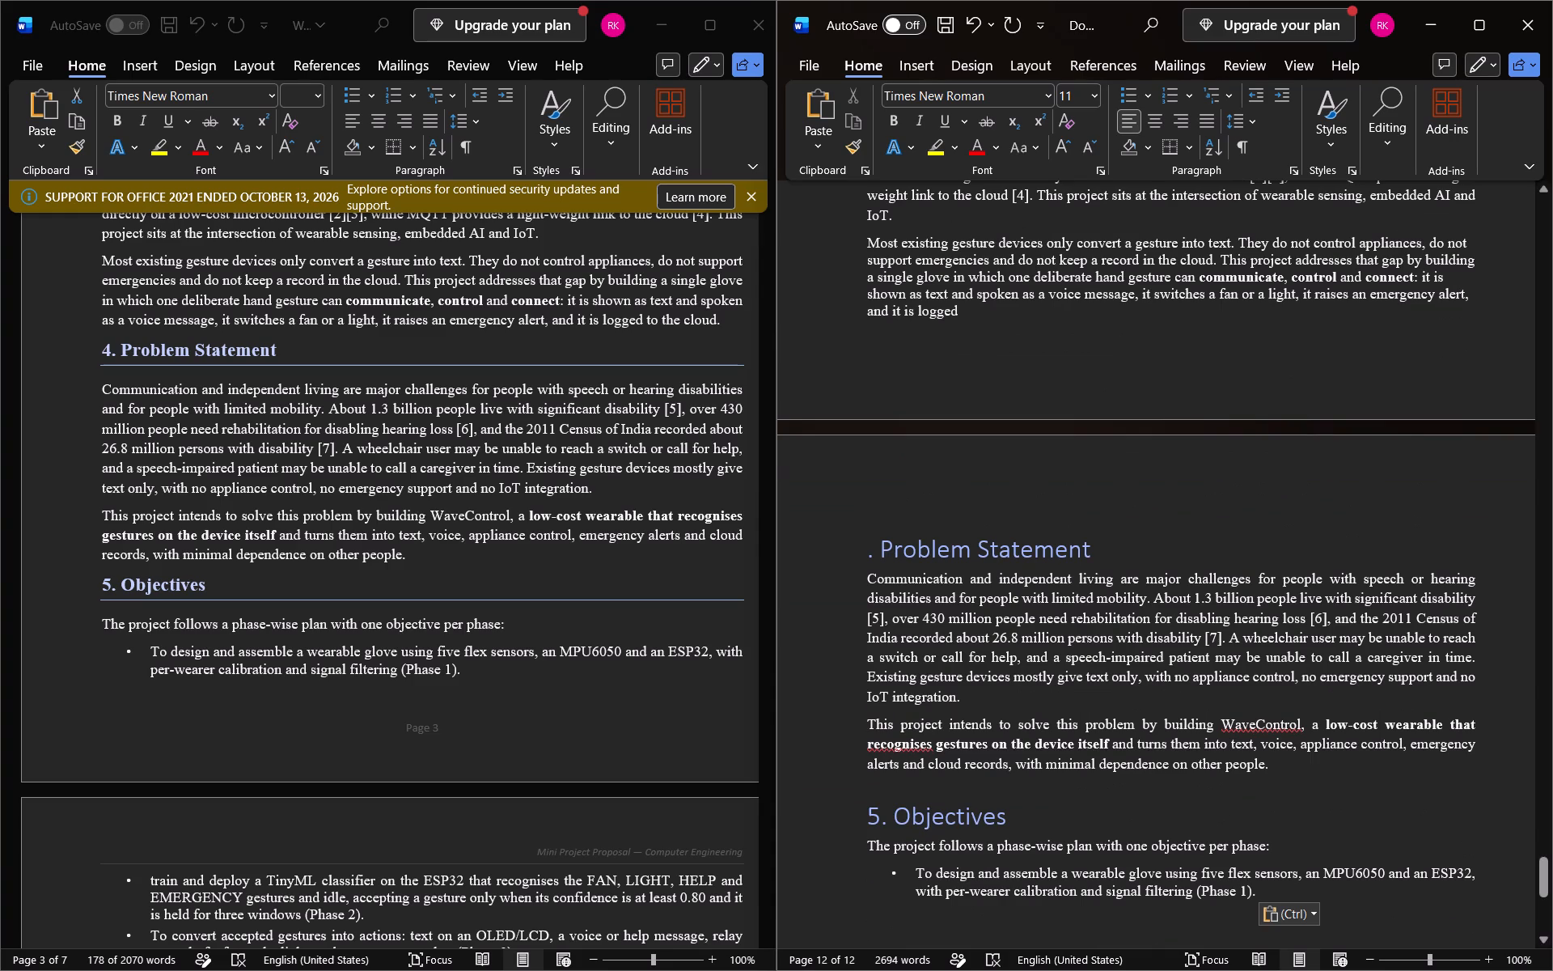
# Copy the Phase 2 to Phase 5 objective bullets and paste them below the Phase 1 bullet in the new document.
pyautogui.scroll(-1, 497, 728)
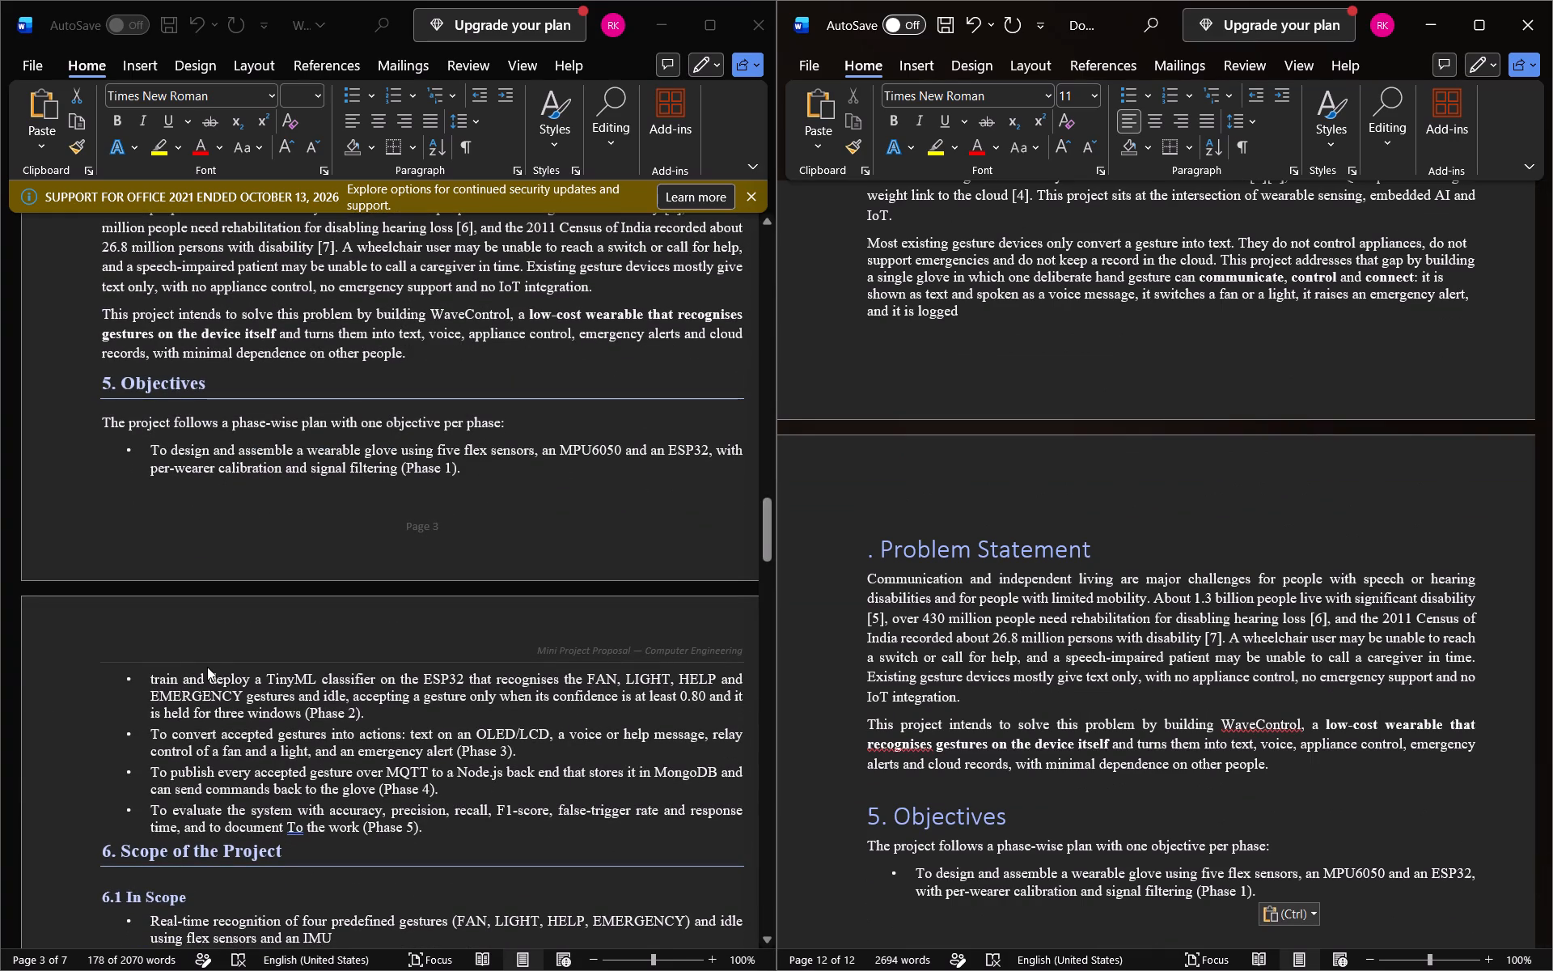
pyautogui.doubleClick(142, 677)
pyautogui.moveTo(142, 677); pyautogui.dragTo(446, 822)
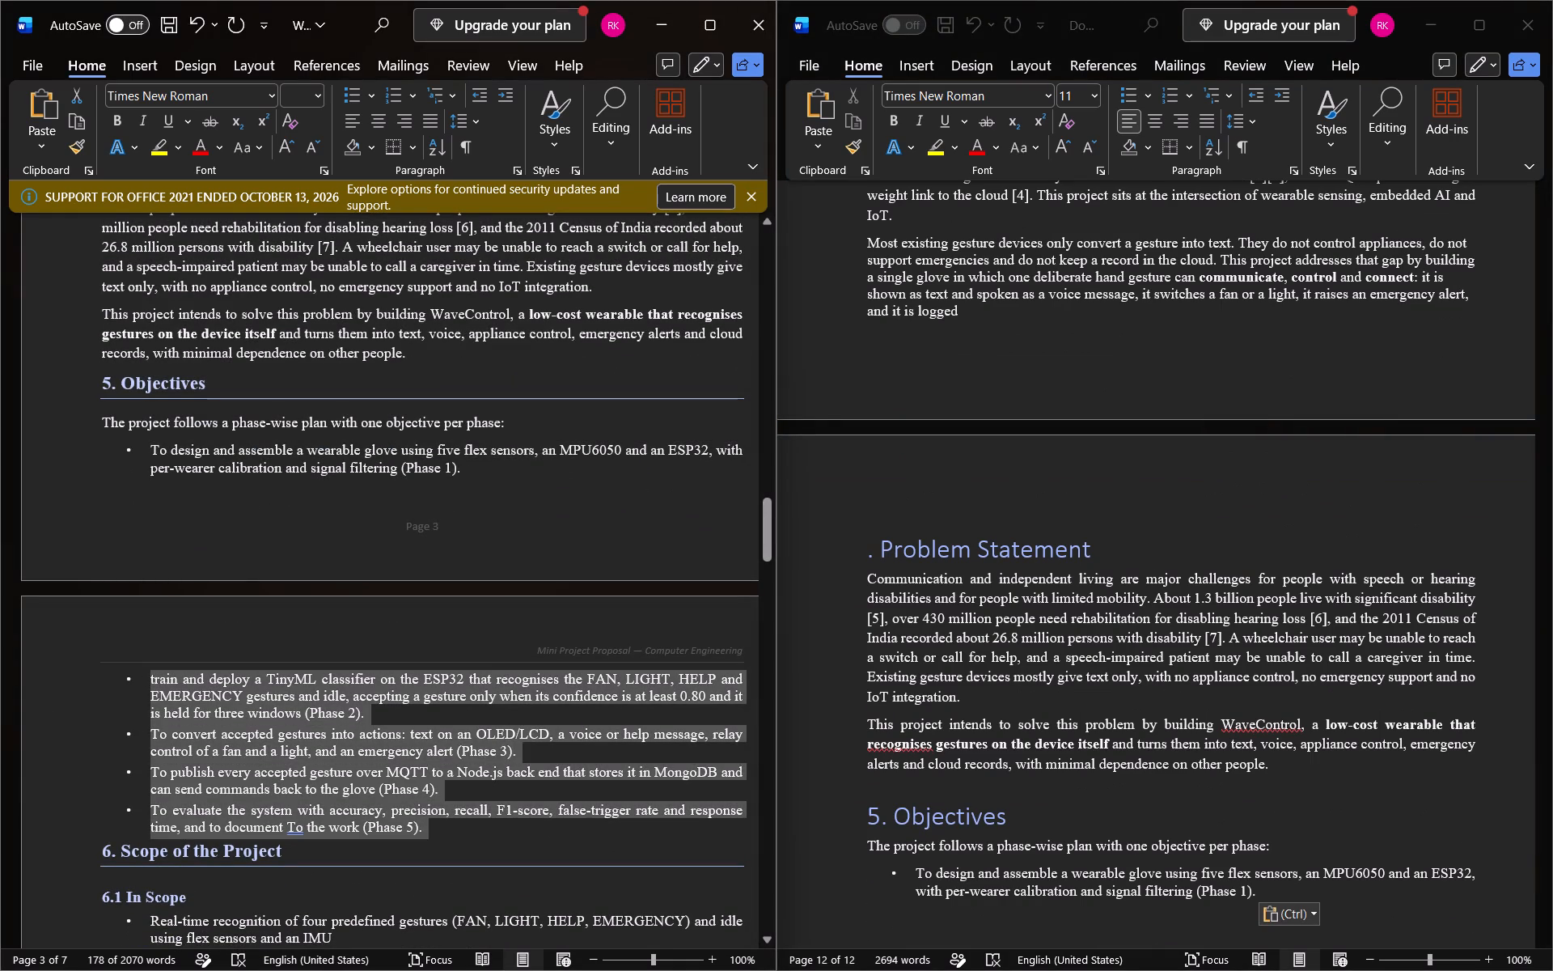
pyautogui.moveTo(446, 822); pyautogui.dragTo(448, 822)
pyautogui.hotkey('ctrl', 'c')
pyautogui.scroll(-1, 995, 783)
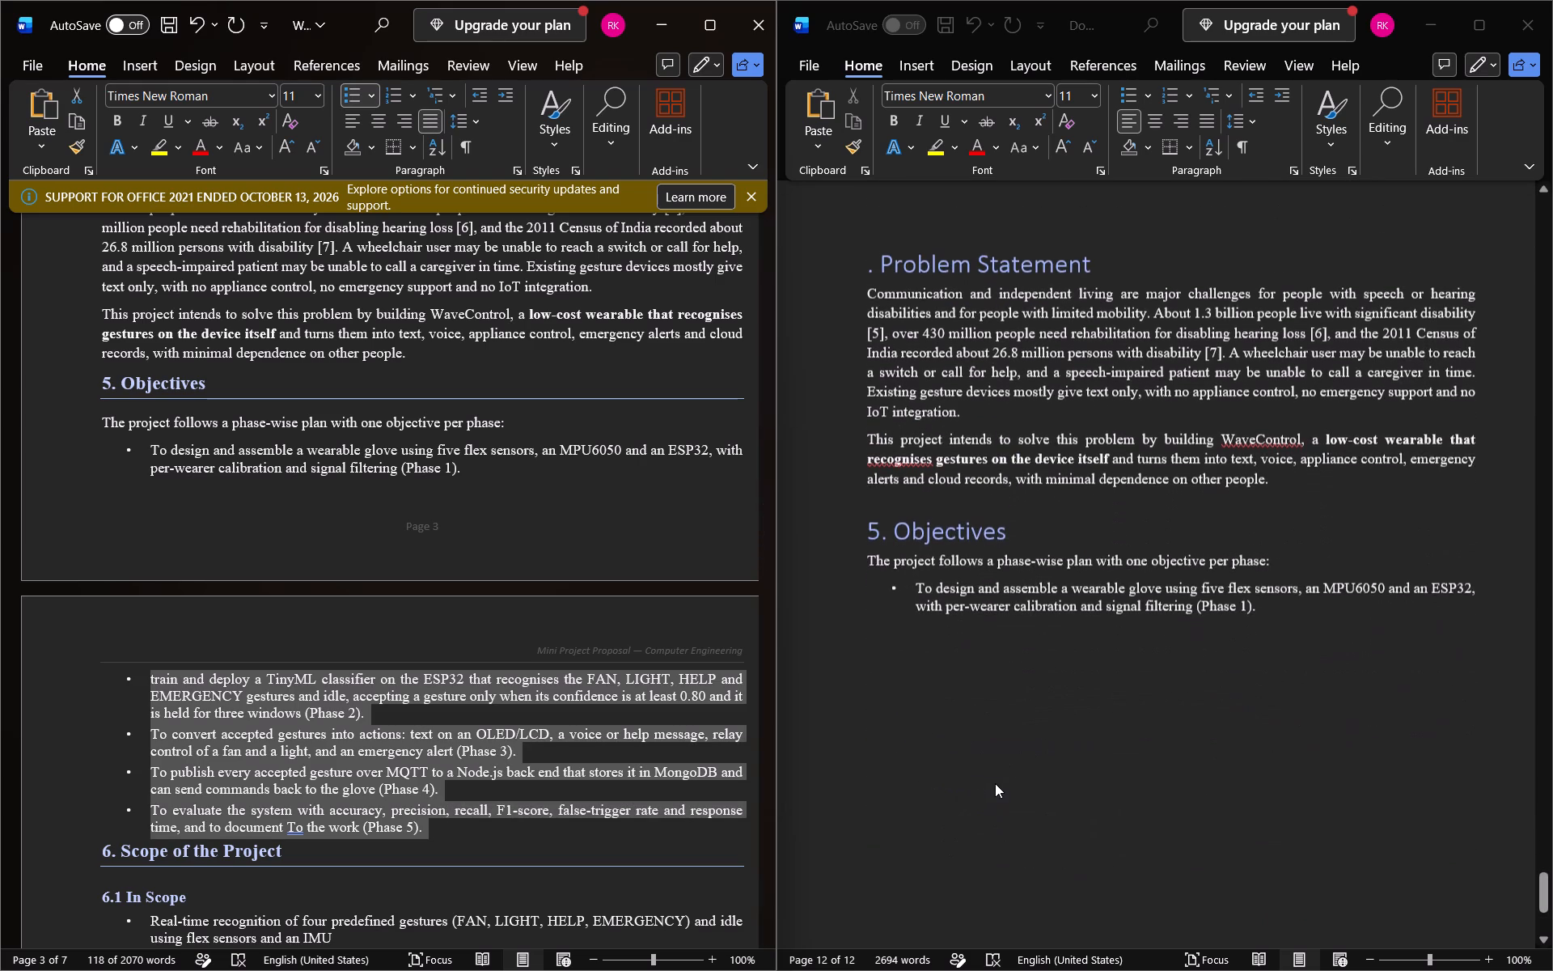
pyautogui.click(995, 783)
pyautogui.hotkey('ctrl', 'v')
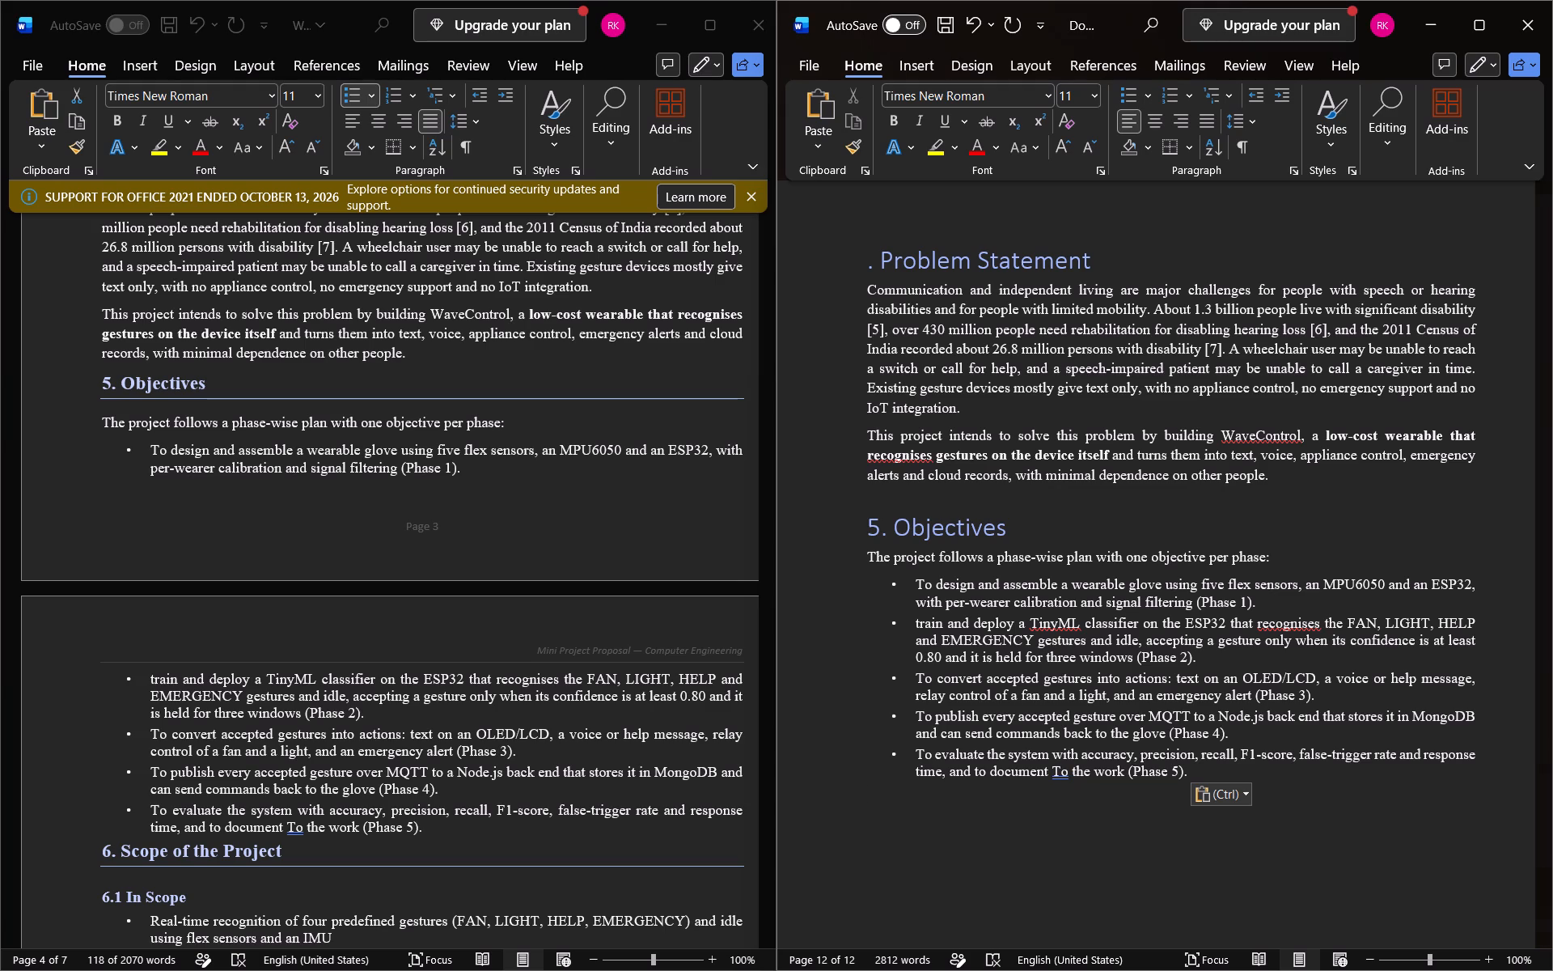
# Move the word "calibration" from the new document's Phase 1 bullet to after "actions" in its Phase 3 bullet.
pyautogui.doubleClick(1016, 594)
pyautogui.moveTo(1016, 594); pyautogui.dragTo(1148, 685)
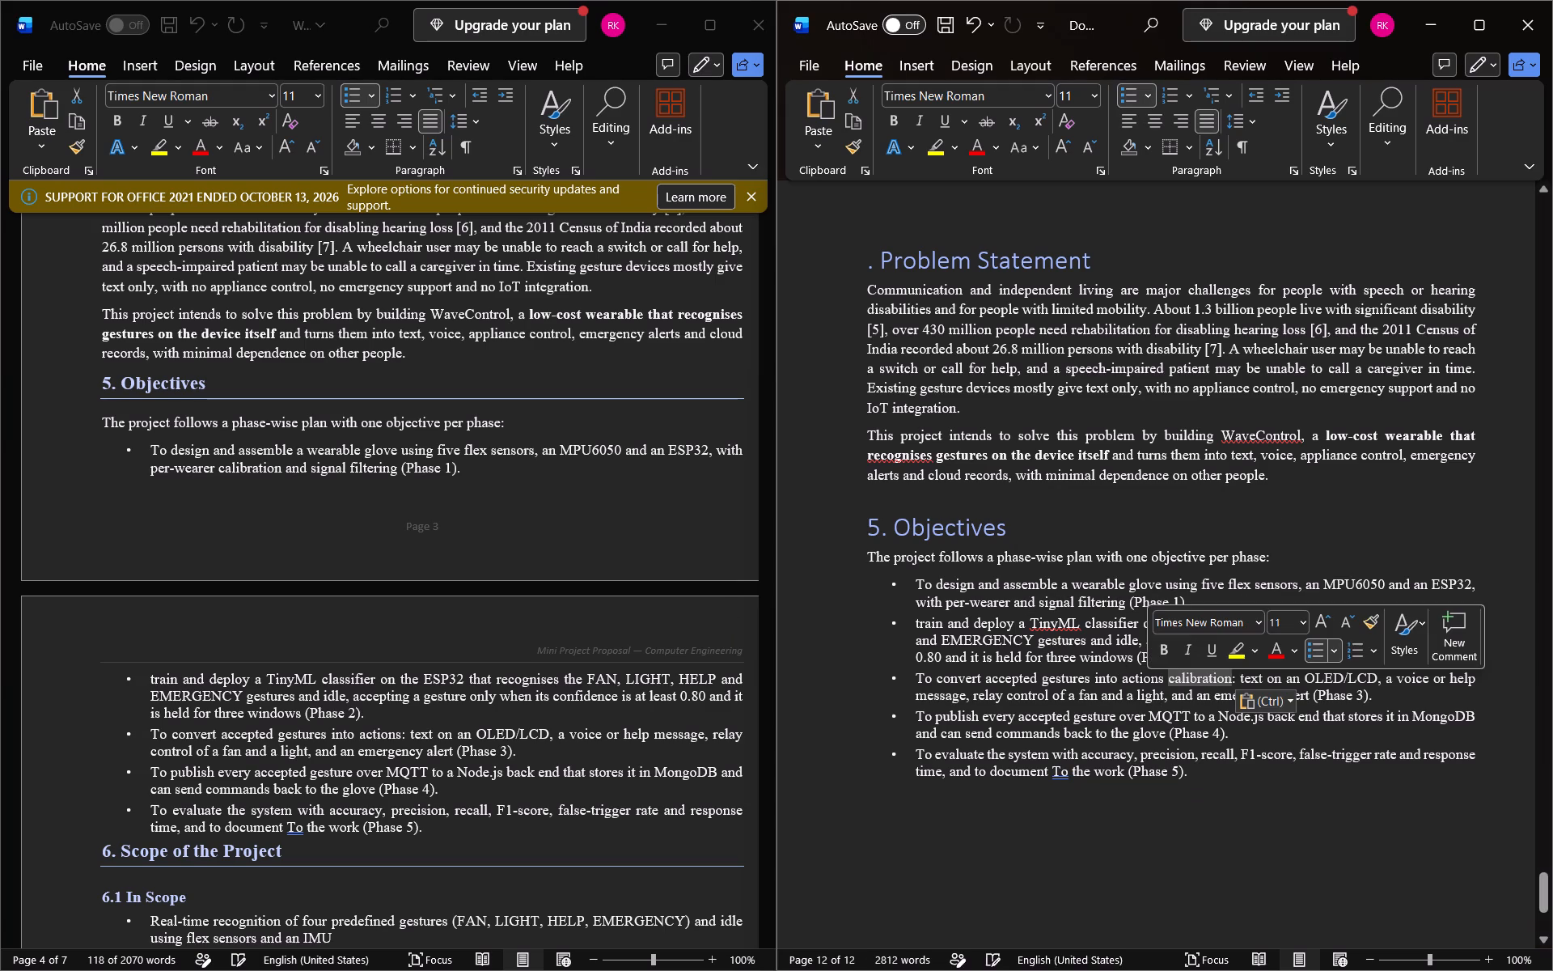
# Copy the moved word "calibration" and paste it centred on the line below the Phase 5 bullet.
pyautogui.hotkey('ctrl', 'c')
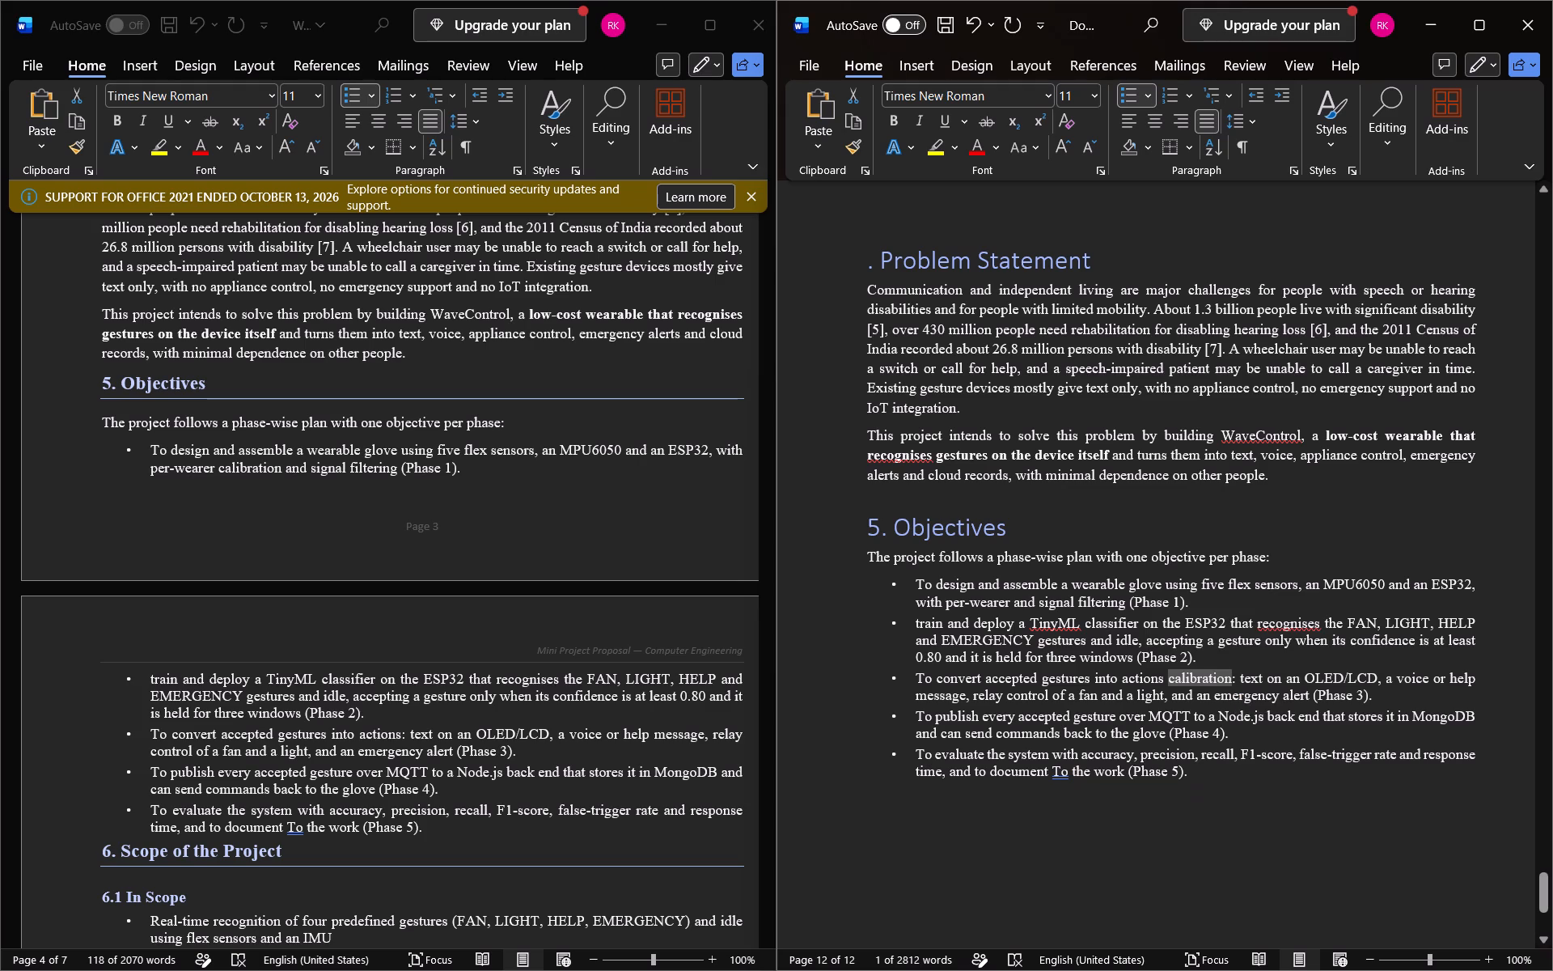
pyautogui.click(1087, 790)
pyautogui.click(1087, 790)
pyautogui.hotkey('ctrl', 'v')
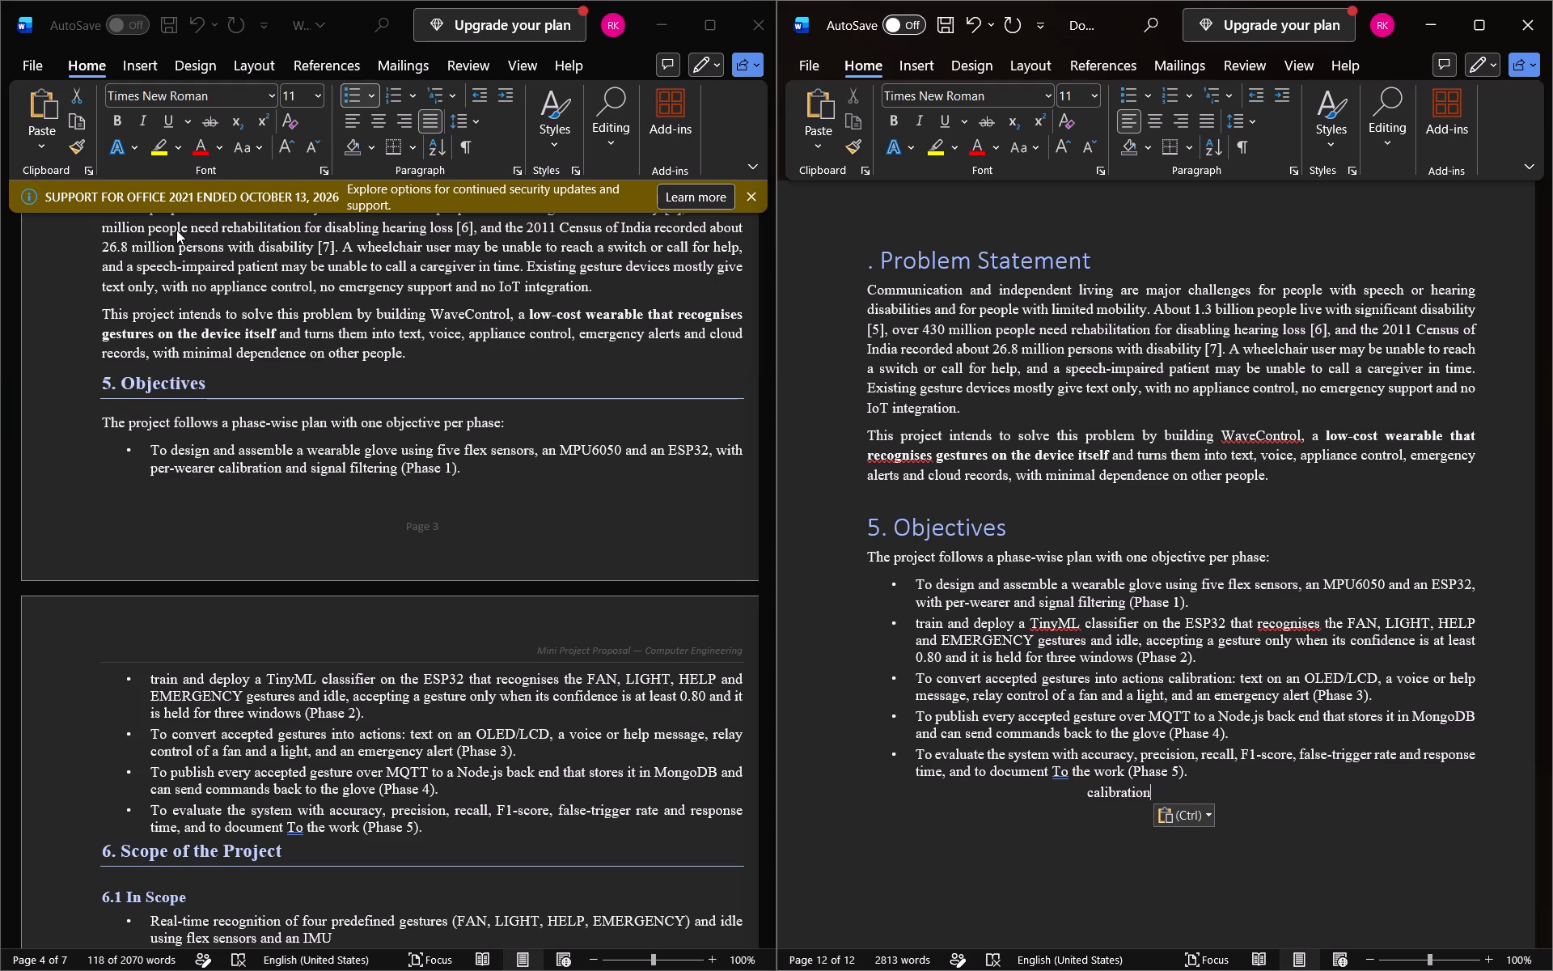
# Move the word "The" to after "project follows" in the original document's Objectives introduction line.
pyautogui.doubleClick(111, 416)
pyautogui.moveTo(111, 416); pyautogui.dragTo(204, 434)
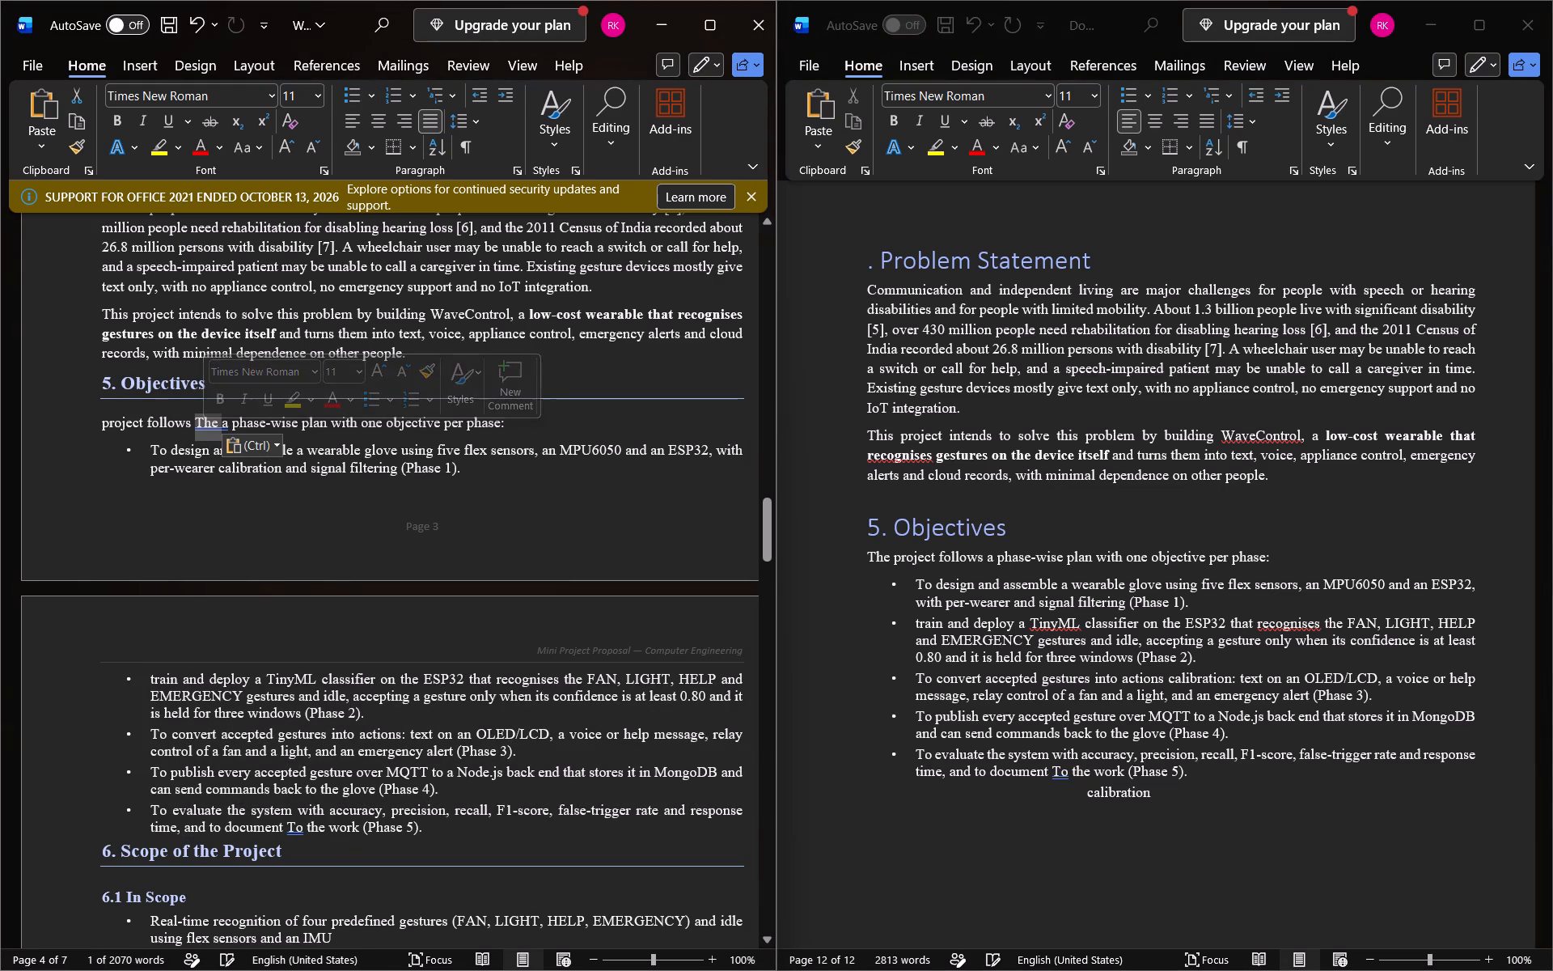
# Copy the original's Objectives introduction line and Phase 1 bullet and paste them after "calibration" at the new document's end.
pyautogui.click(103, 430)
pyautogui.moveTo(103, 430); pyautogui.dragTo(468, 475)
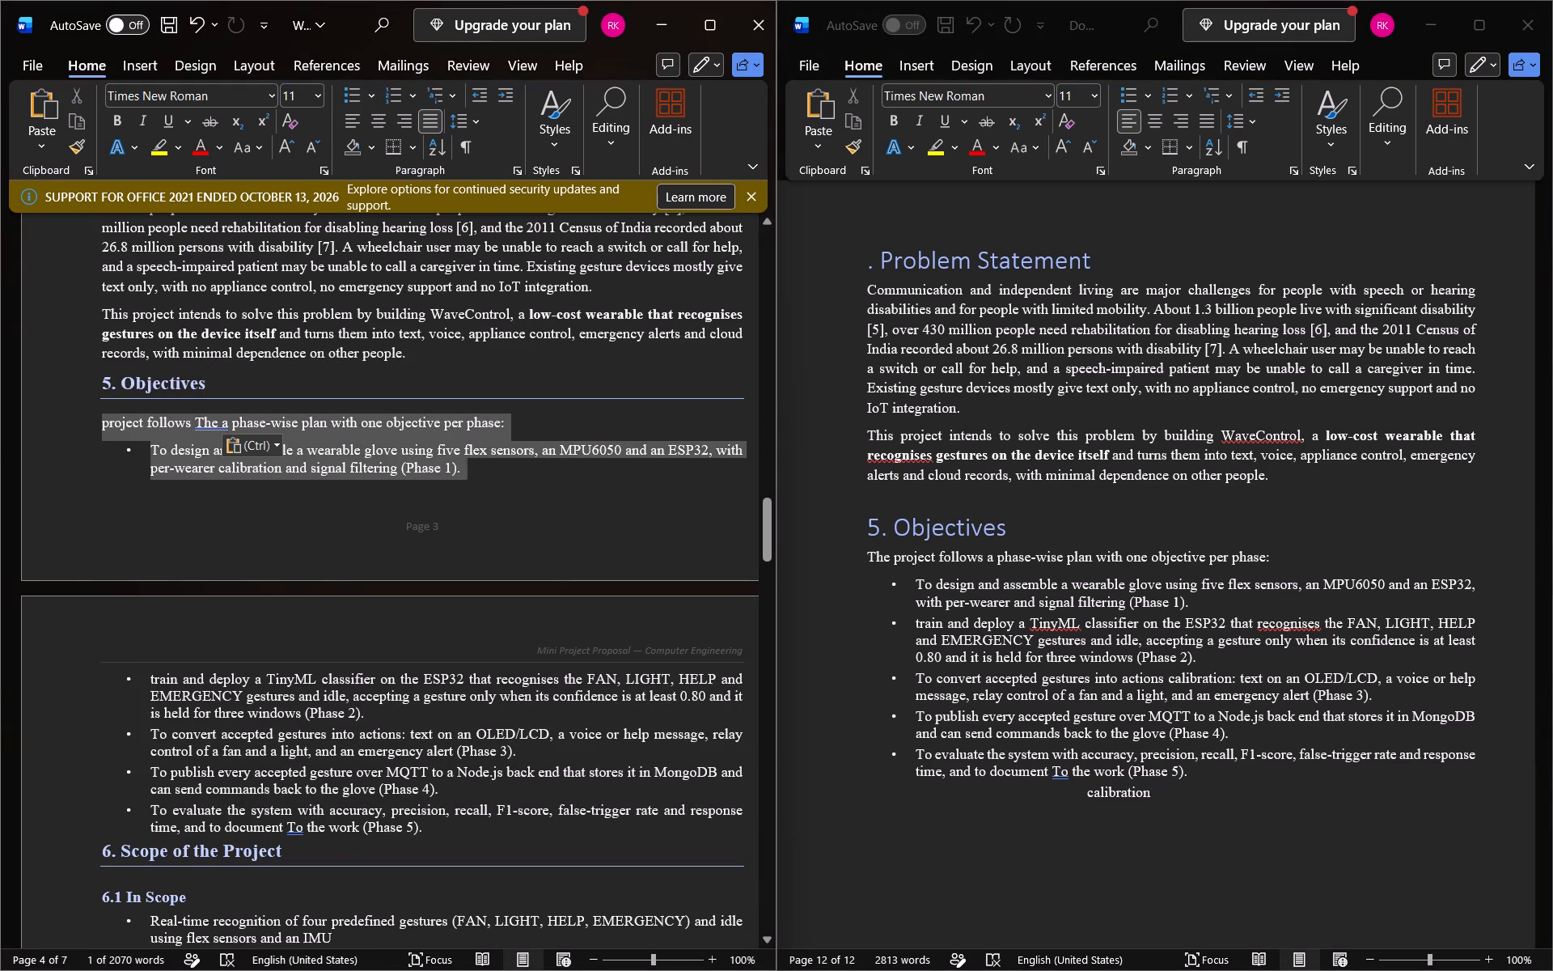
pyautogui.moveTo(468, 475); pyautogui.dragTo(471, 475)
pyautogui.hotkey('ctrl', 'c')
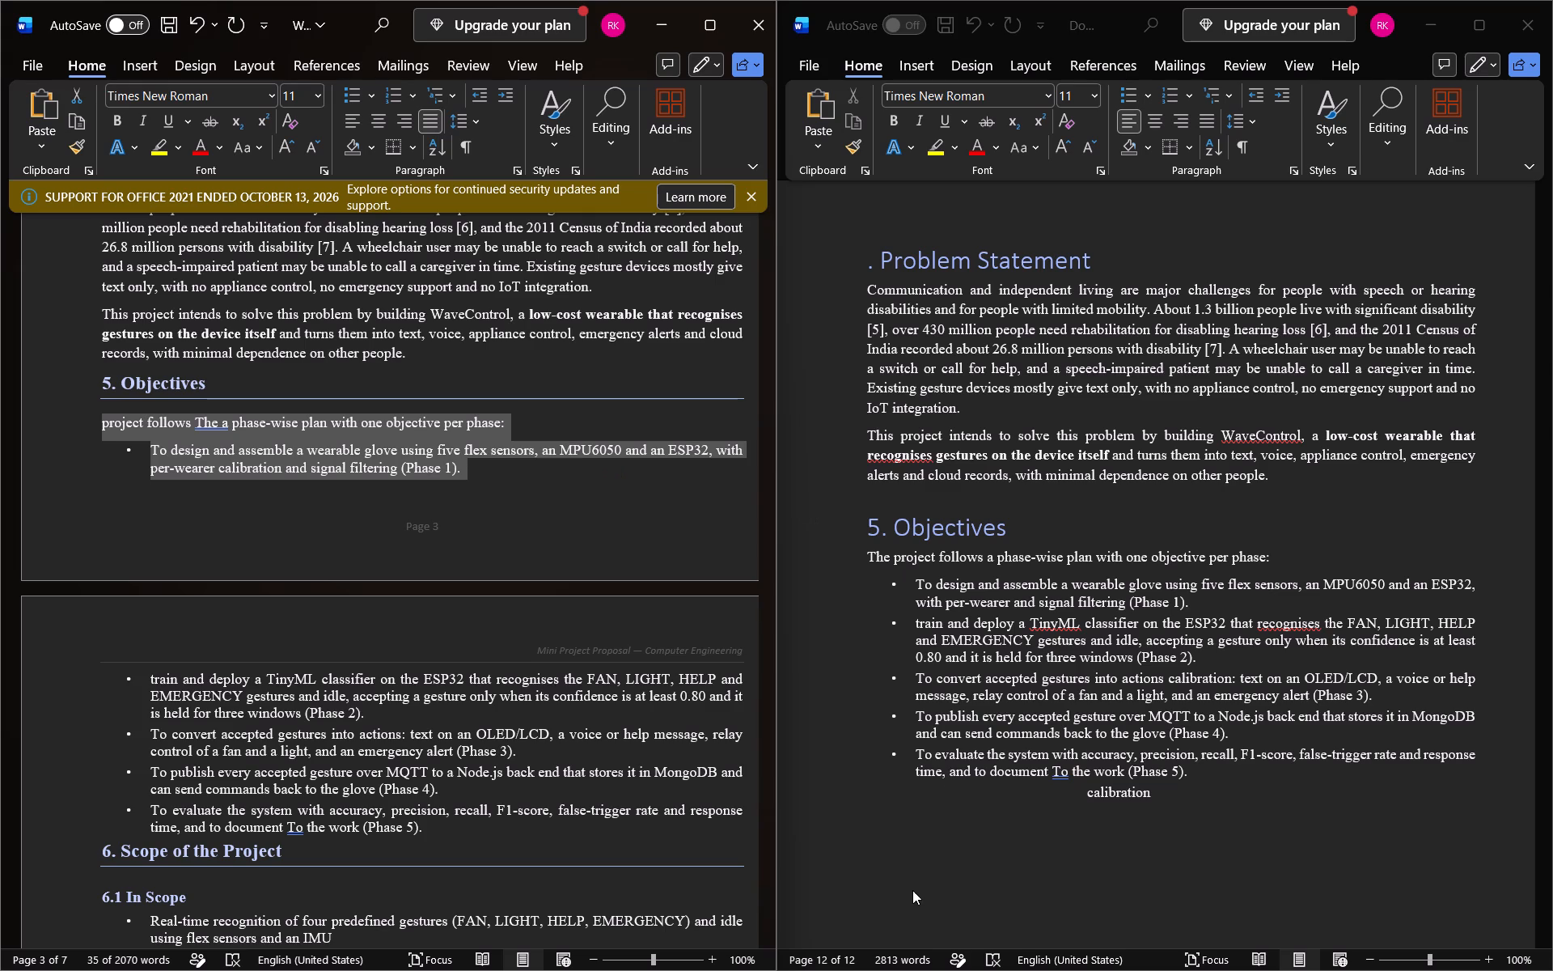
pyautogui.click(912, 890)
pyautogui.hotkey('ctrl', 'v')
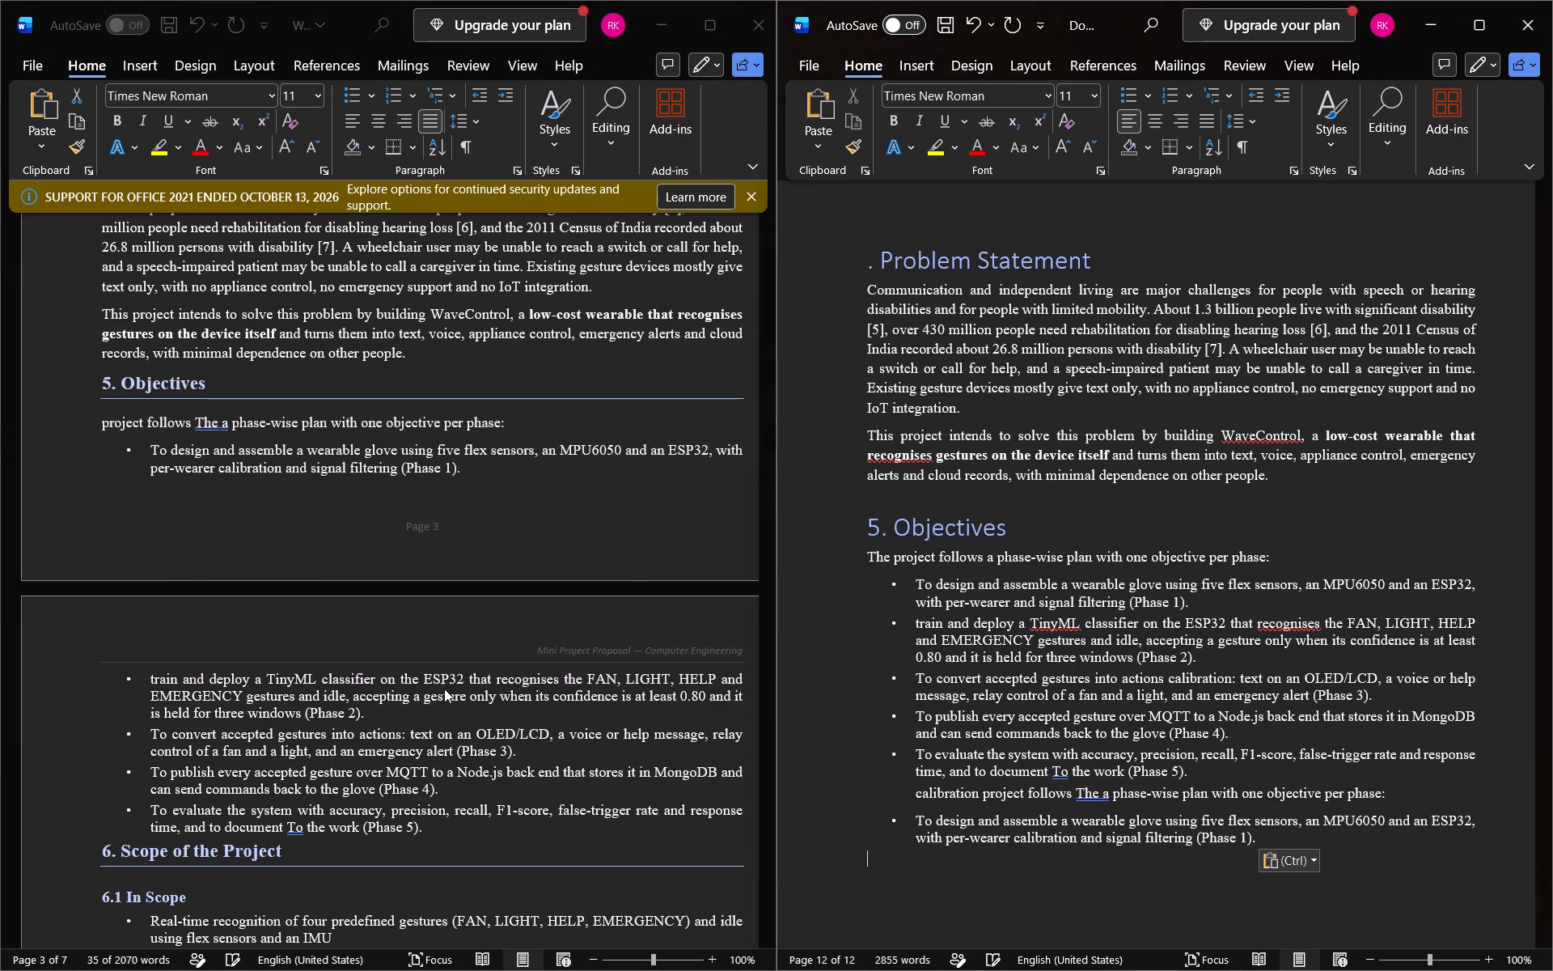
# Copy the original's Phase 2 bullet about the TinyML classifier and paste it below the last Phase 1 bullet in the new document.
pyautogui.scroll(-1, 442, 689)
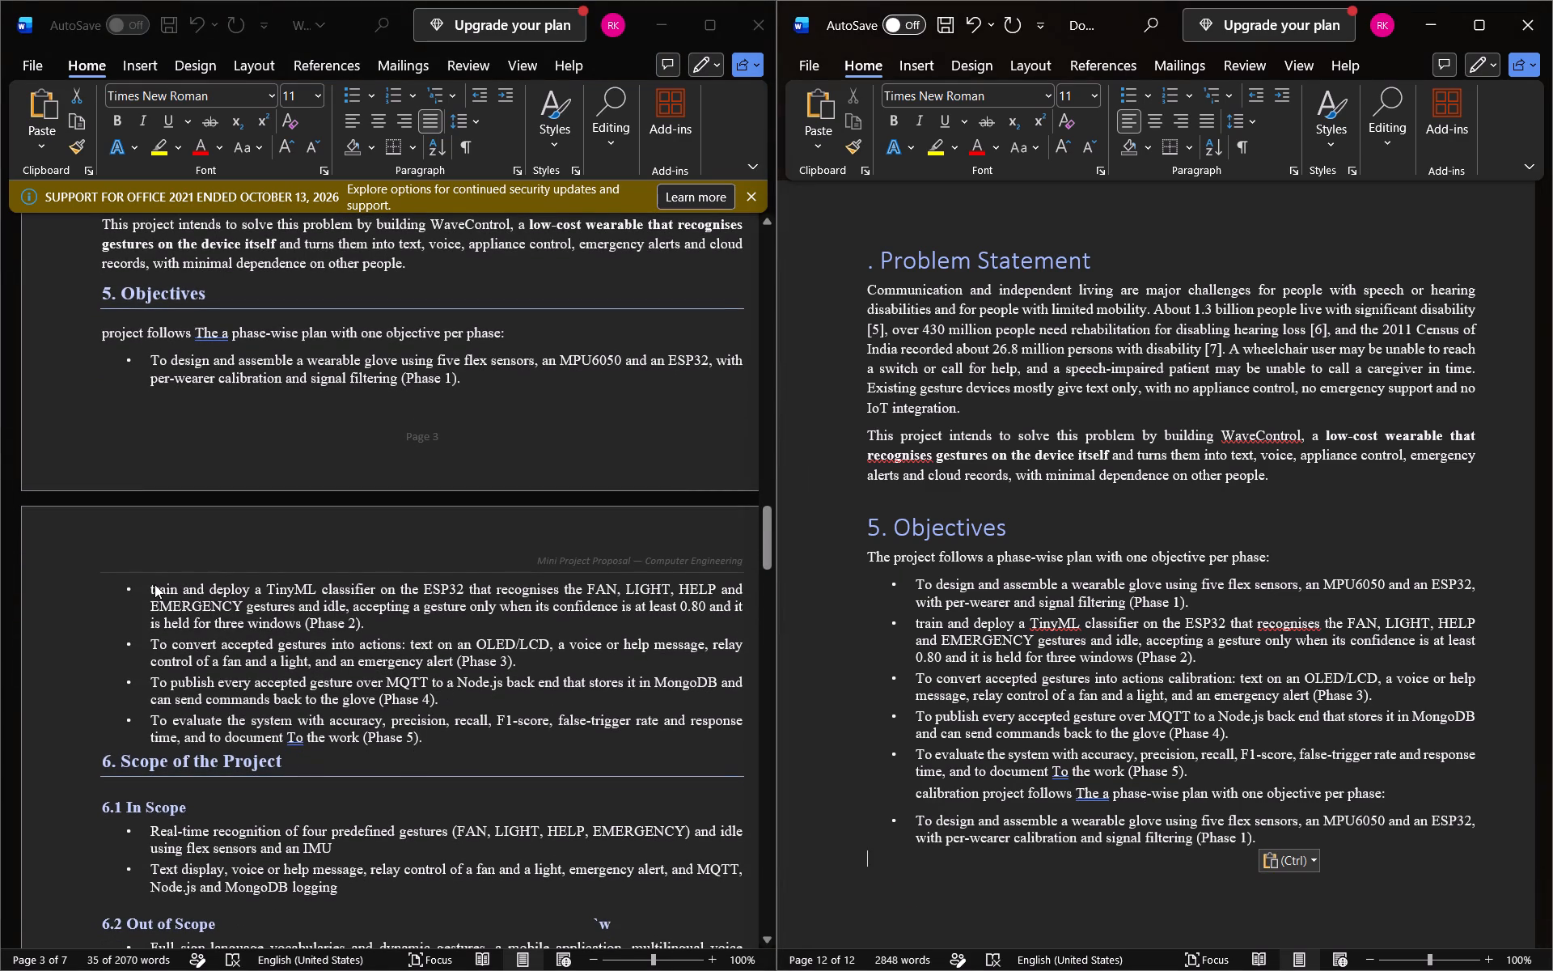
pyautogui.doubleClick(154, 584)
pyautogui.moveTo(154, 584); pyautogui.dragTo(307, 587)
pyautogui.hotkey('ctrl', 'c')
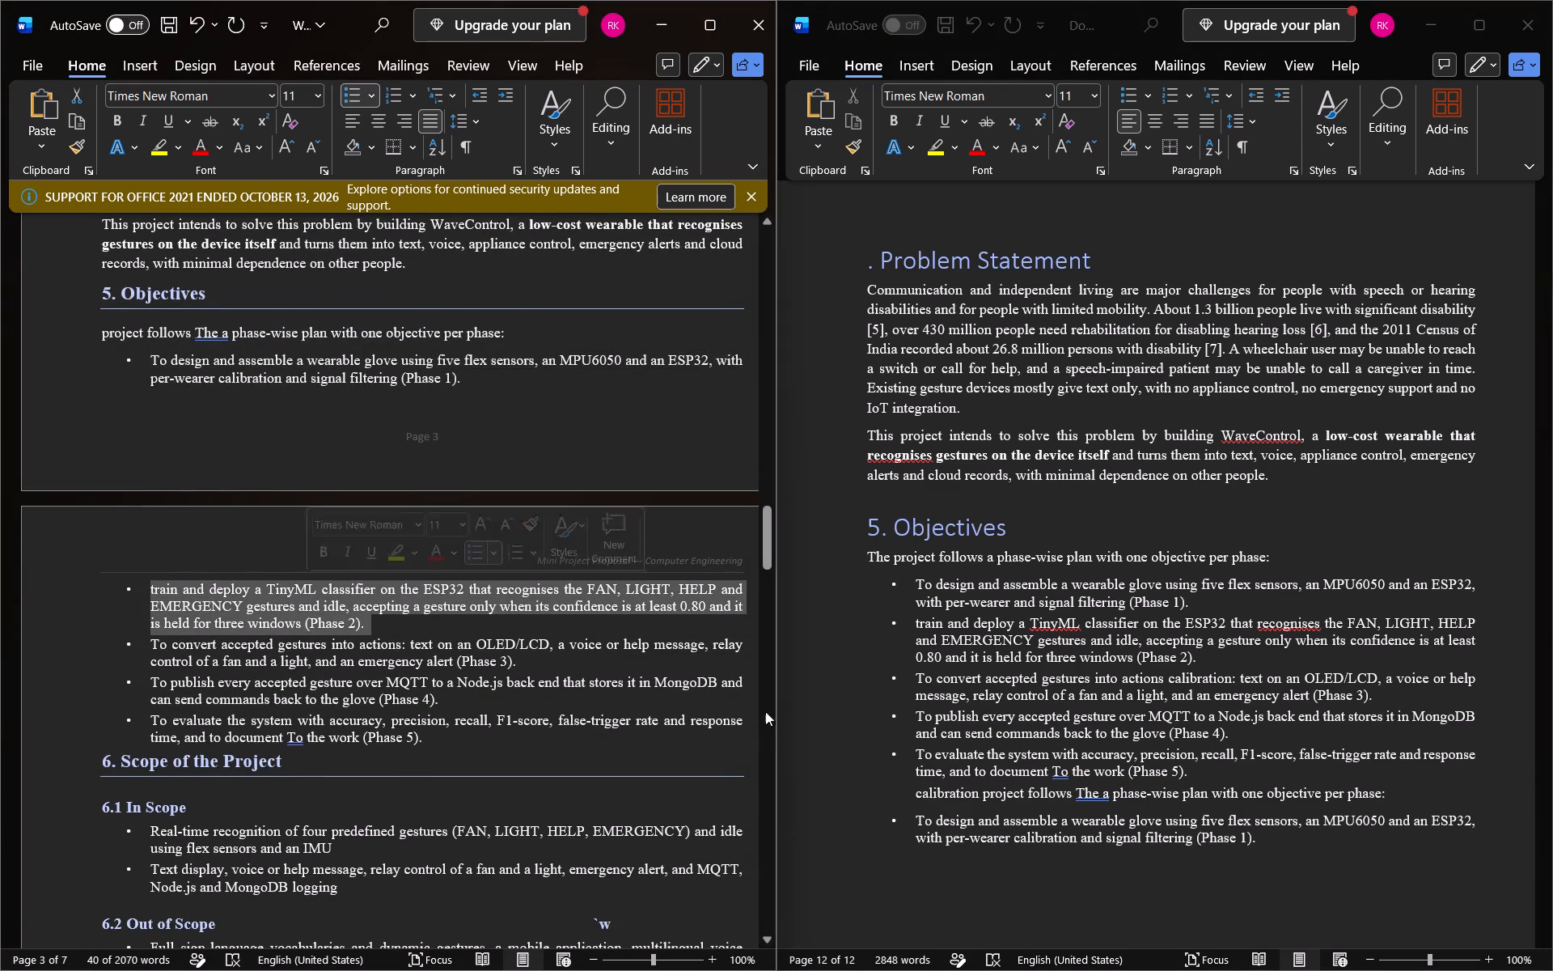
pyautogui.click(942, 855)
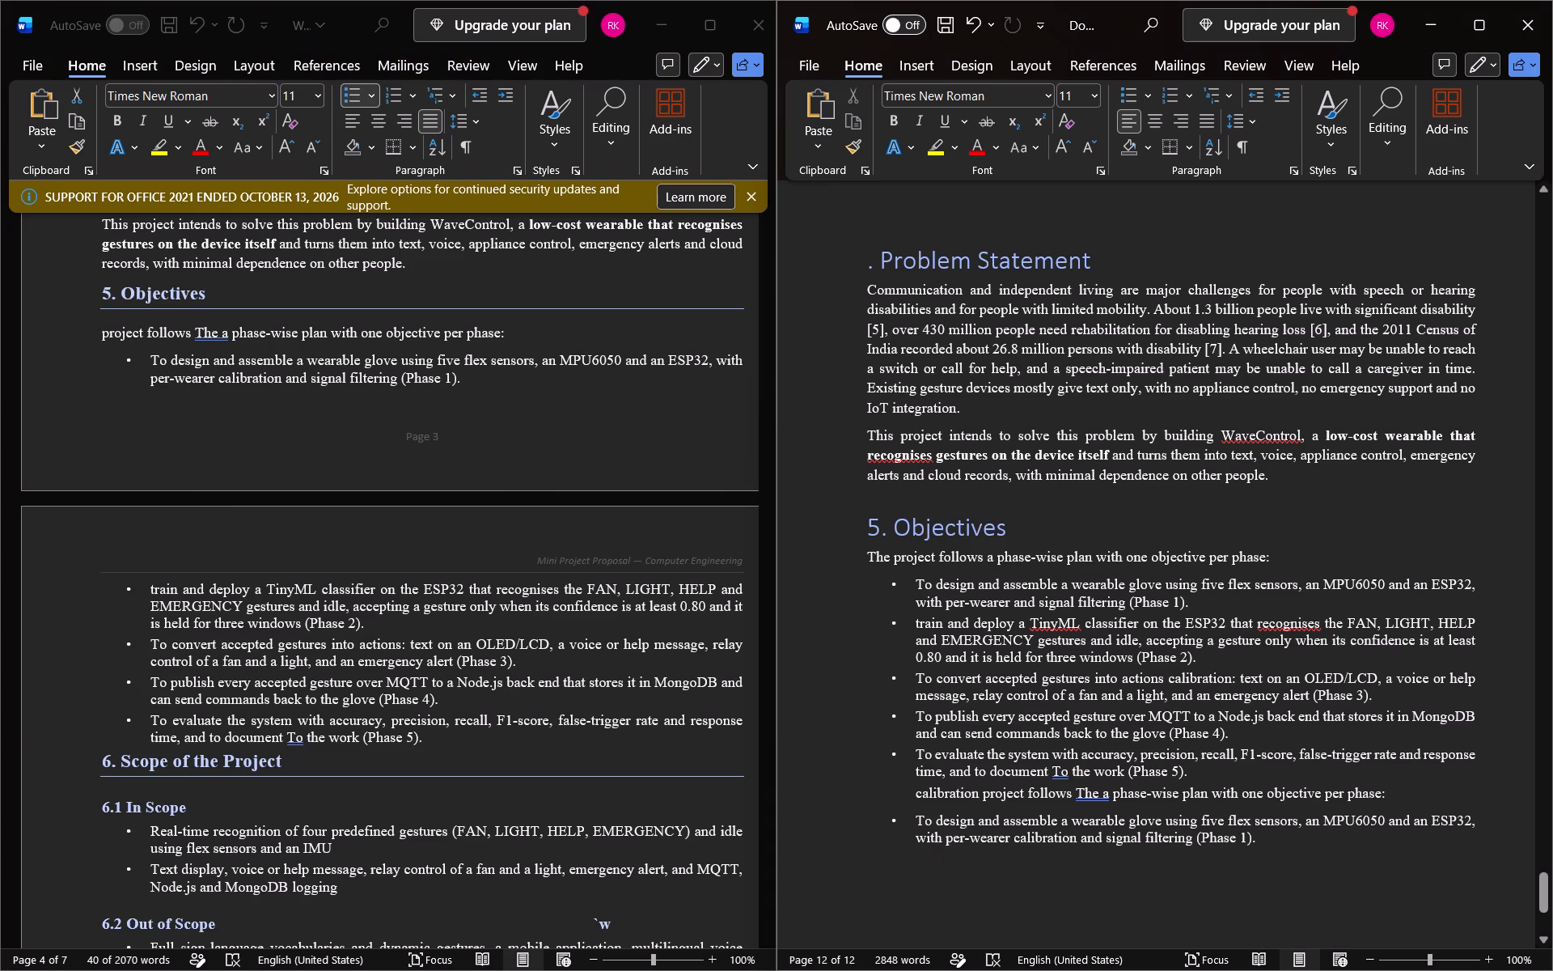
pyautogui.hotkey('ctrl', 'v')
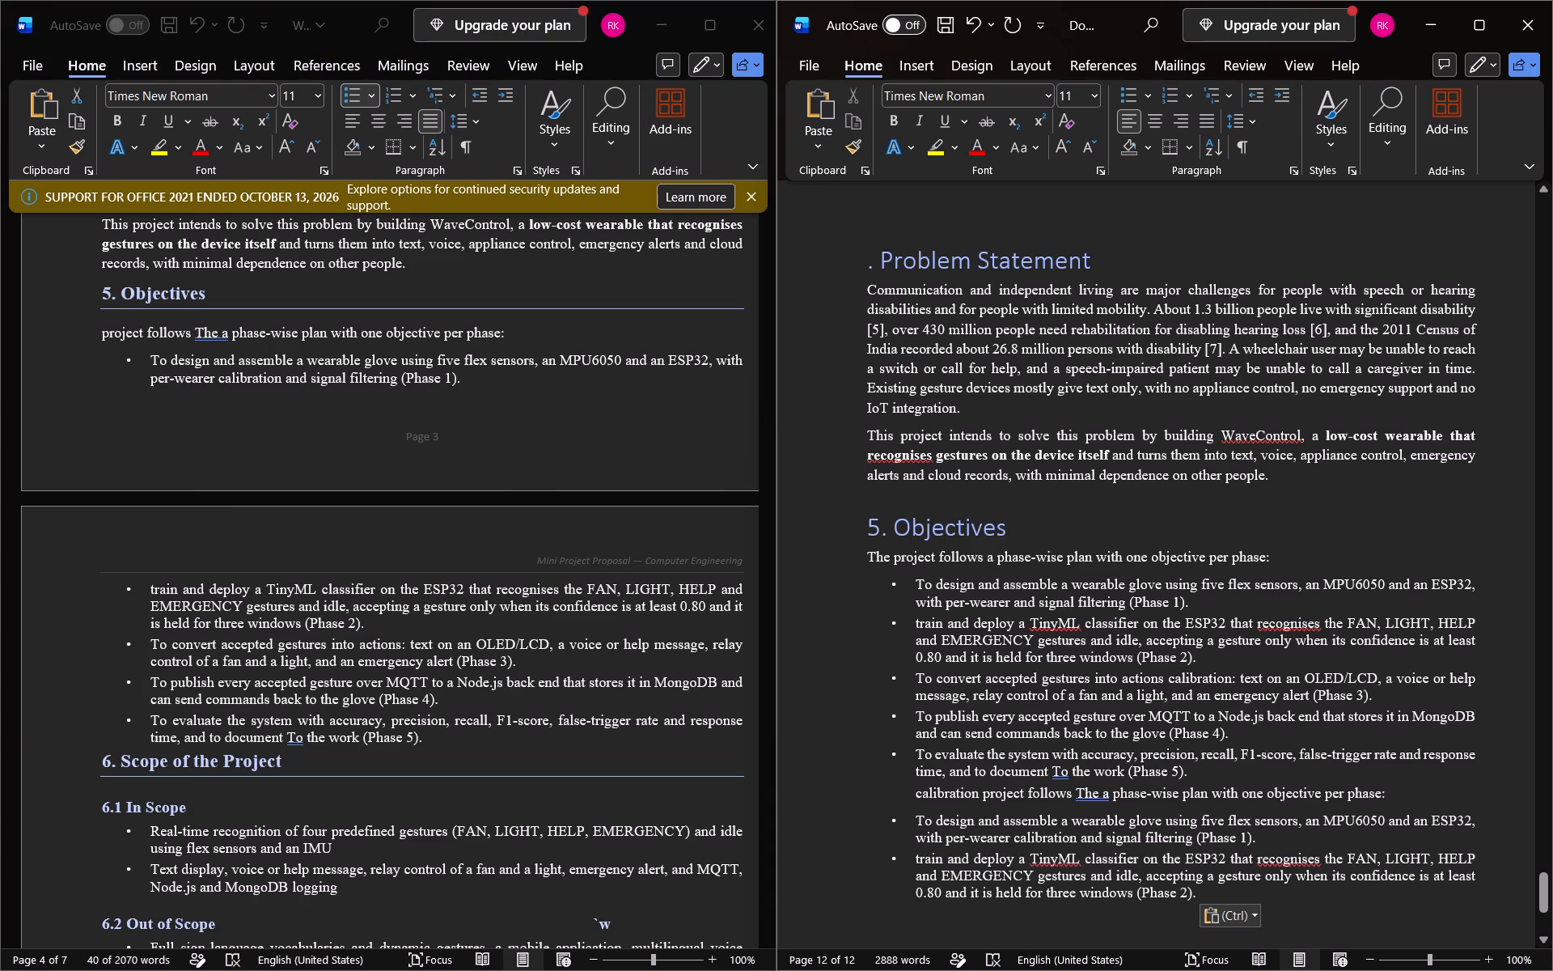
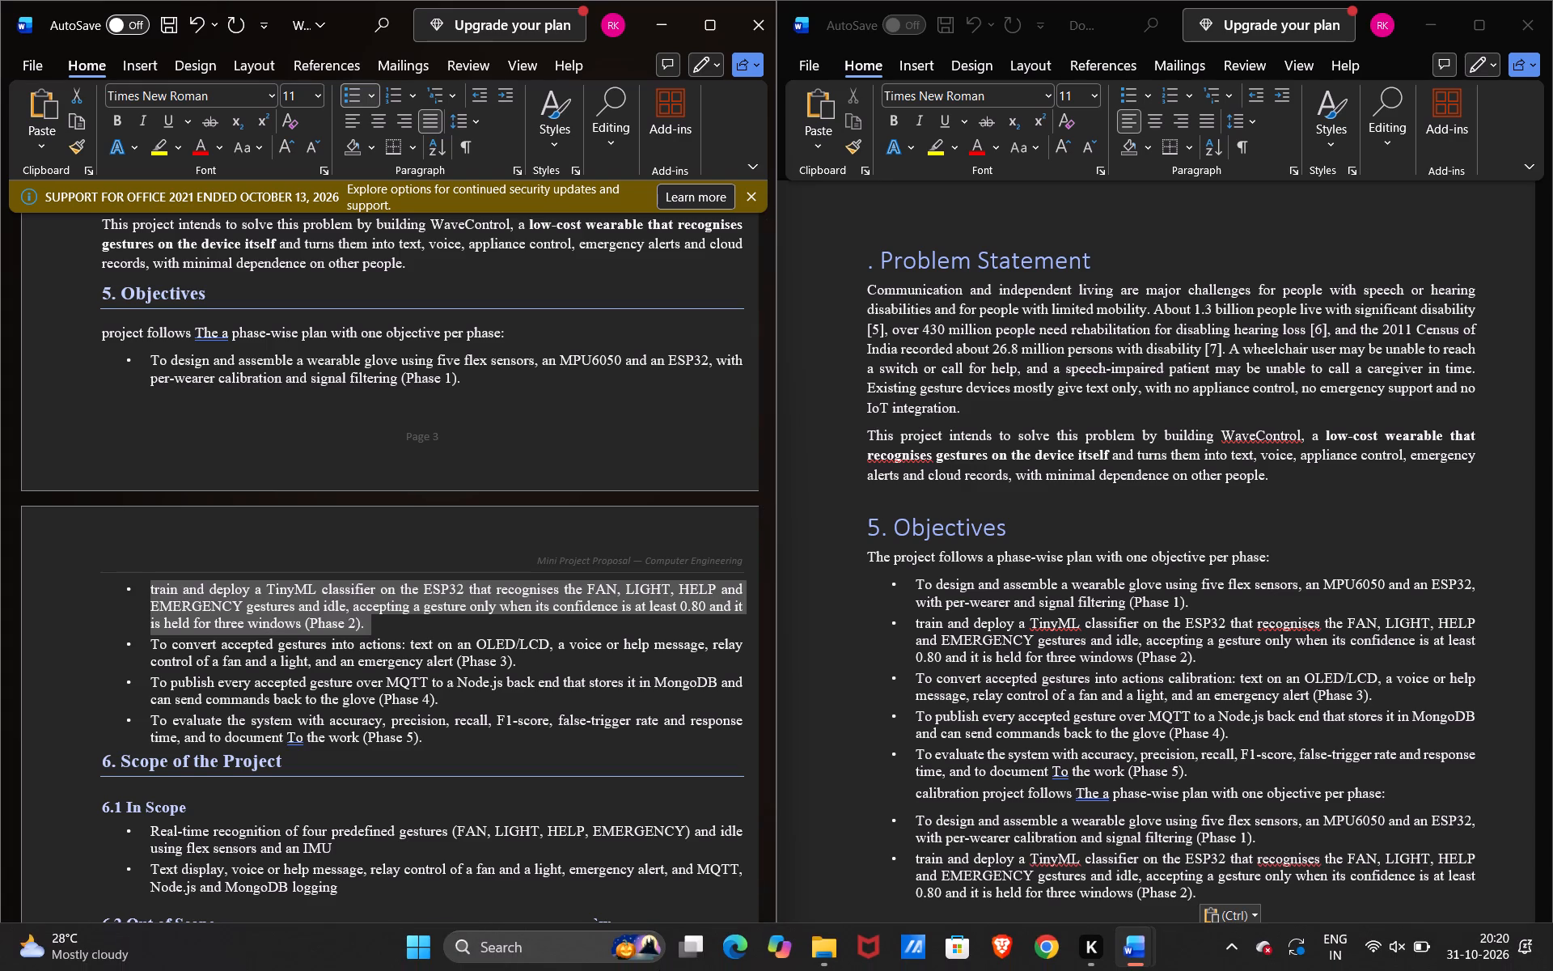
# Find the WhatsApp app through the system search and open it.
pyautogui.click(558, 935)
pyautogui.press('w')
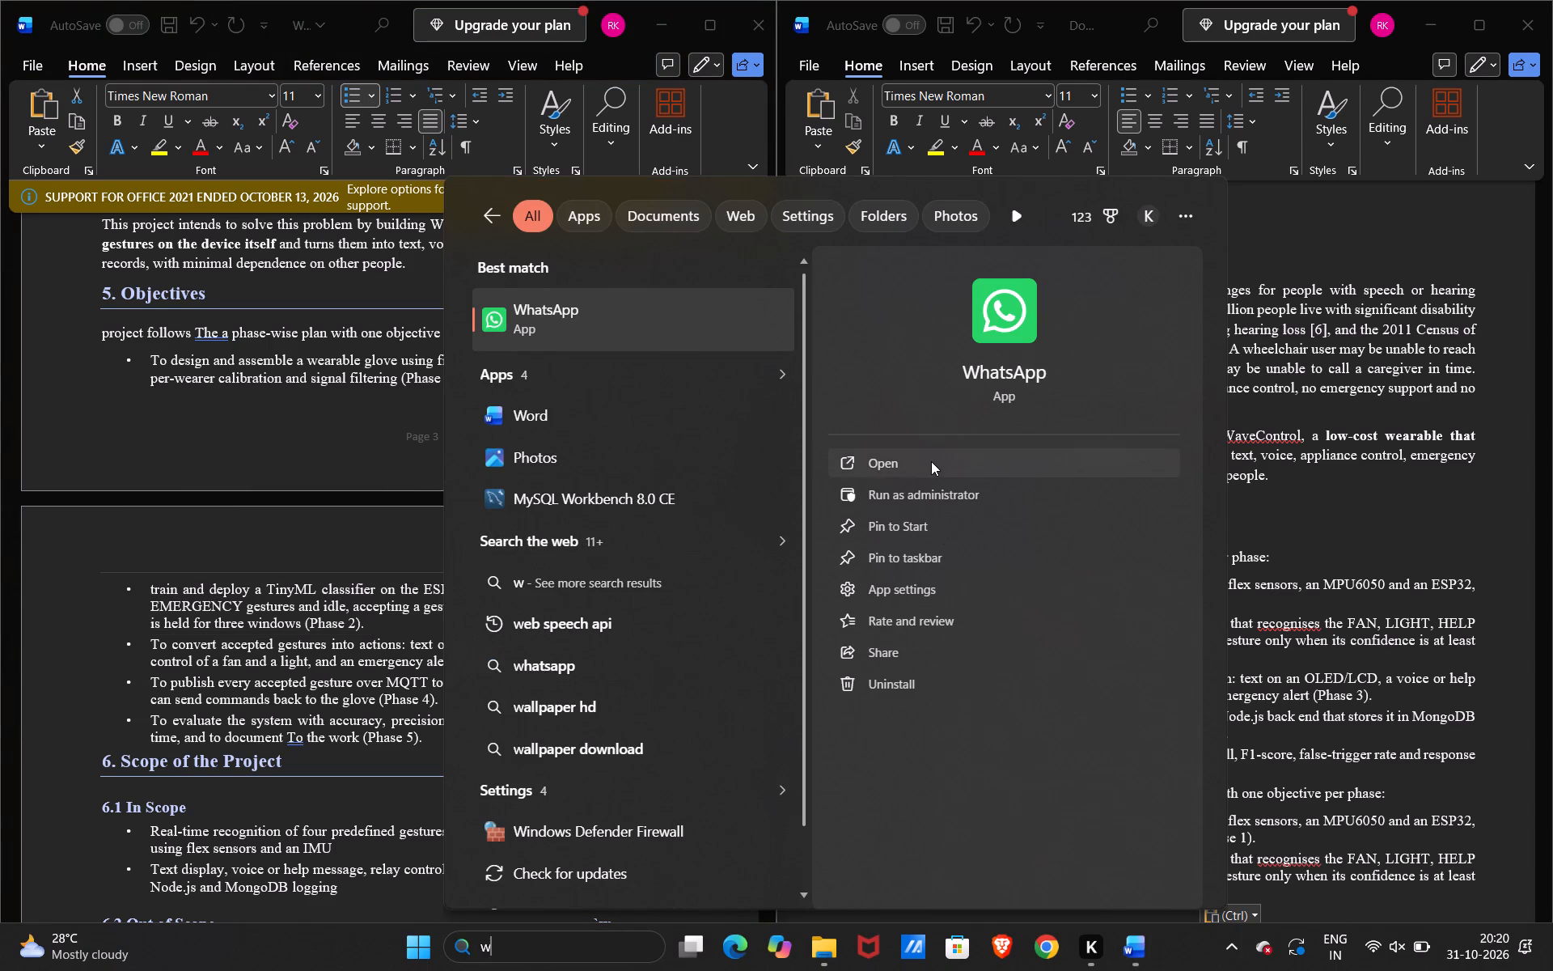
pyautogui.click(931, 461)
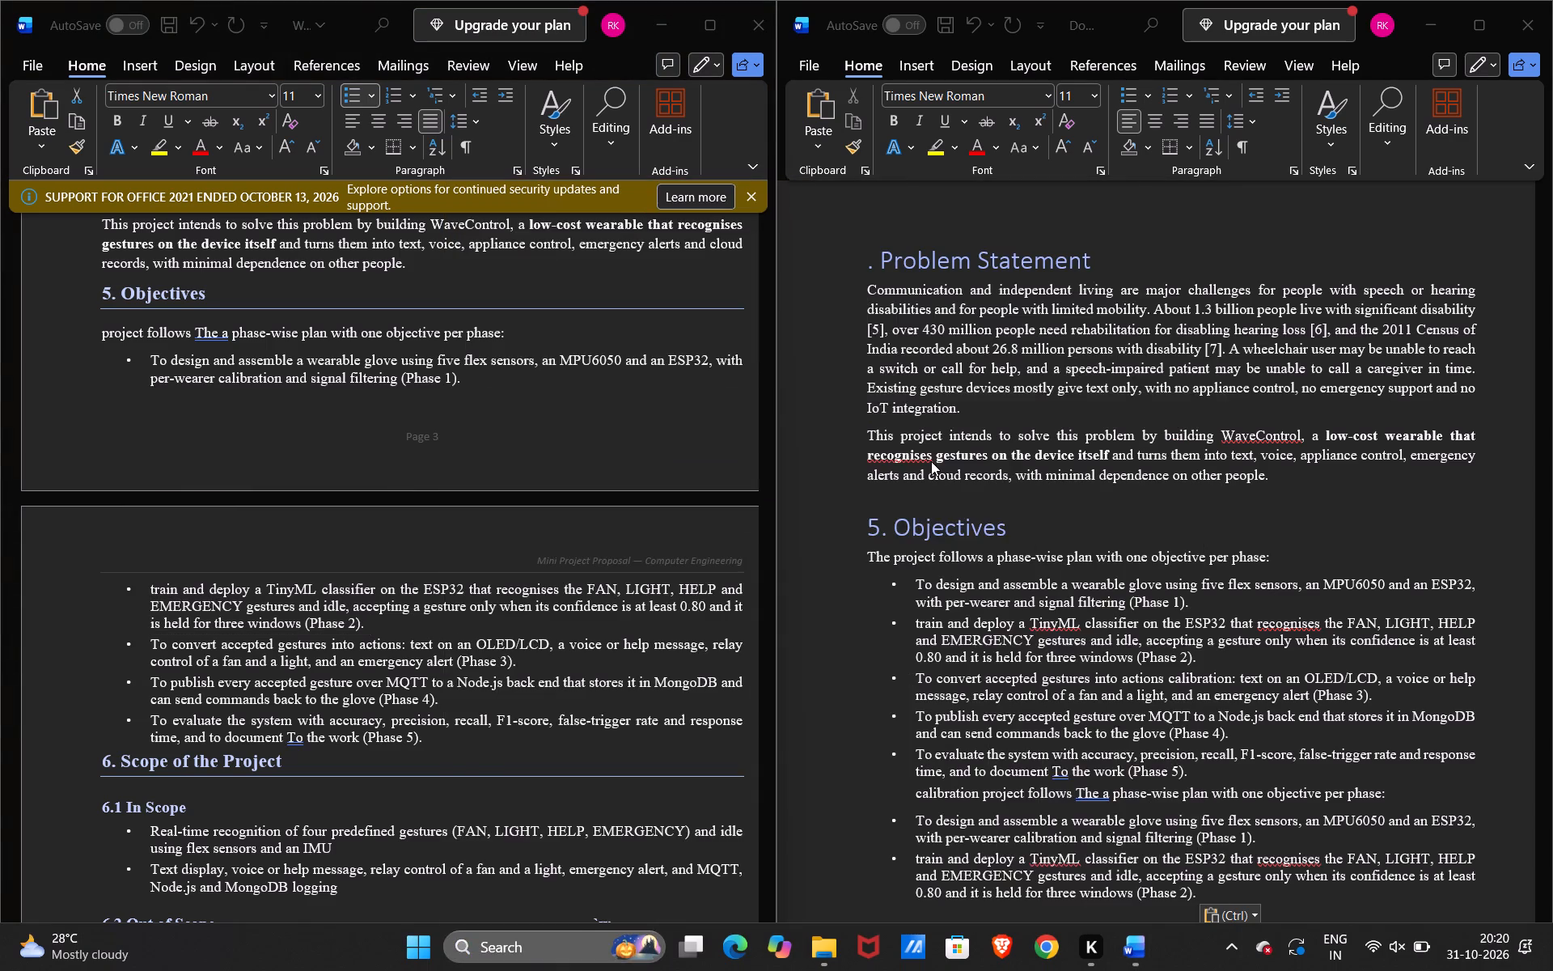